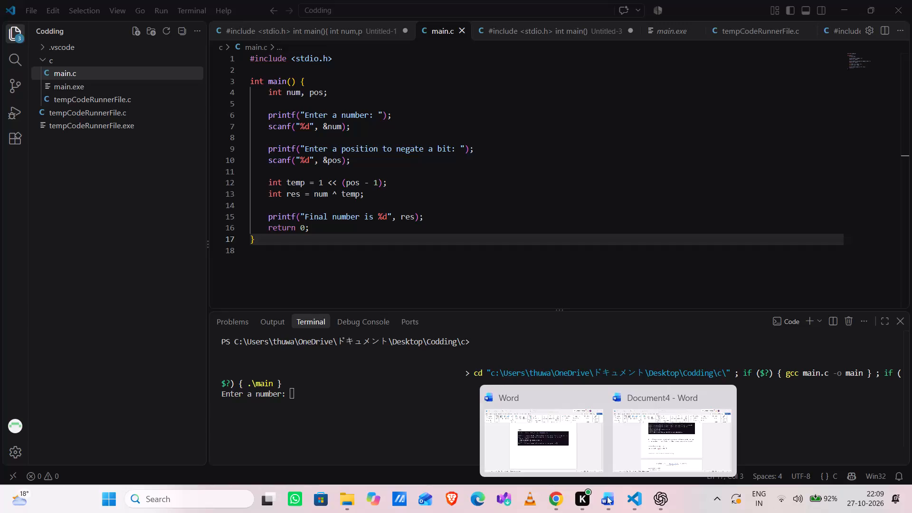
Switch to VS Code and complete the running bit-negation program, entering number 3 and position 2.
{"action": "left_click", "coordinate": [597, 429]}
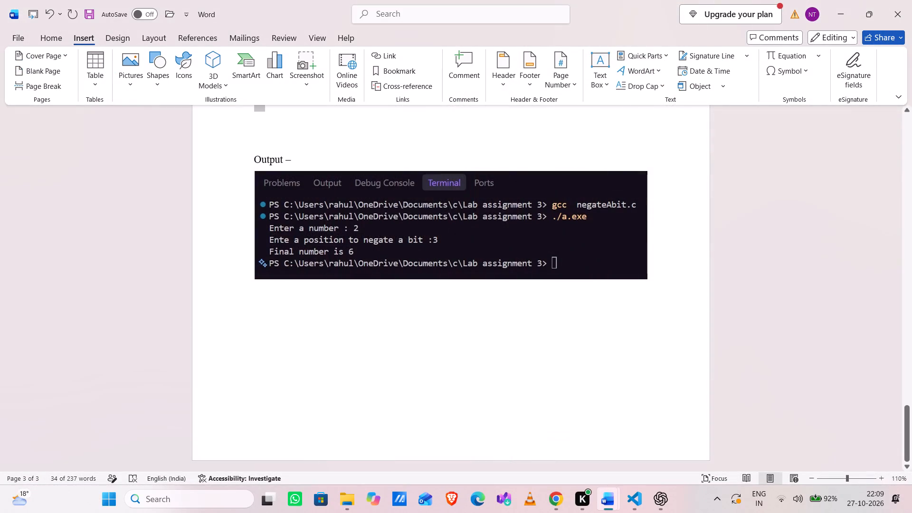
{"action": "left_click", "coordinate": [652, 504]}
{"action": "left_click", "coordinate": [625, 509]}
{"action": "left_click", "coordinate": [318, 397]}
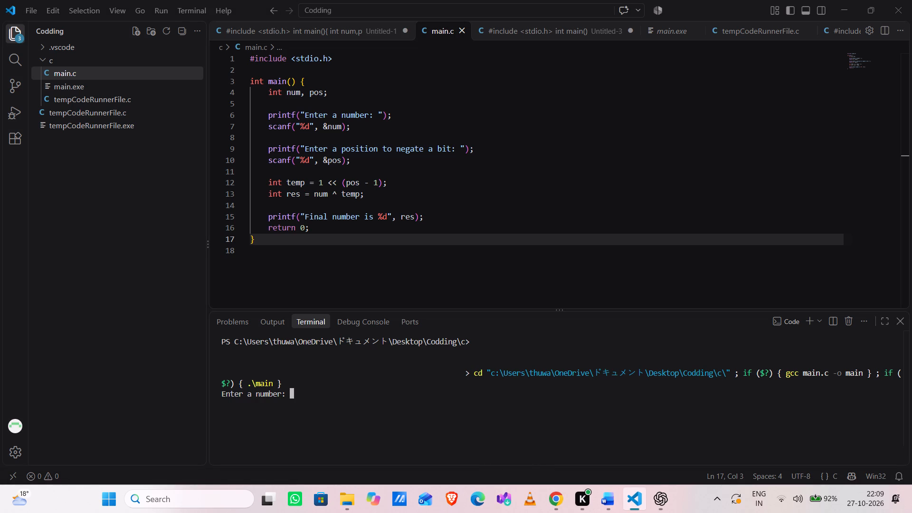
{"action": "key", "text": "3"}
{"action": "key", "text": "Return"}
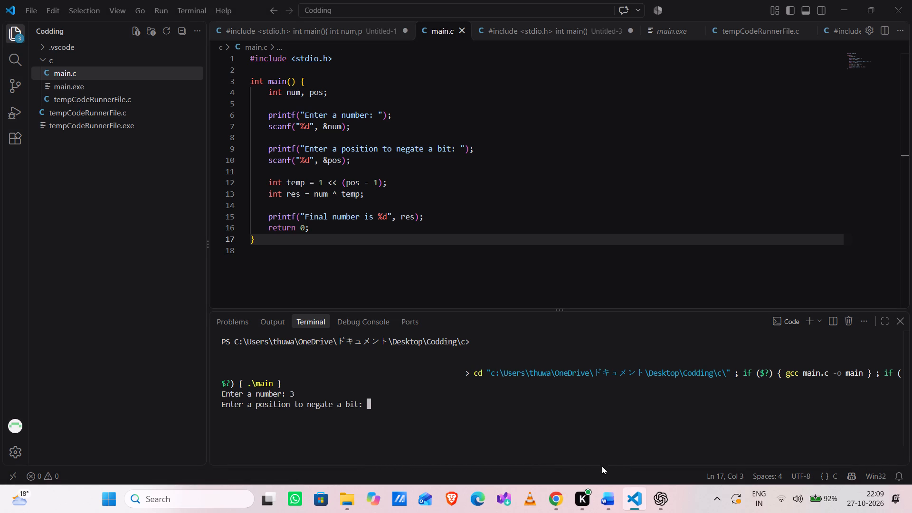
{"action": "key", "text": "2"}
{"action": "key", "text": "Return"}
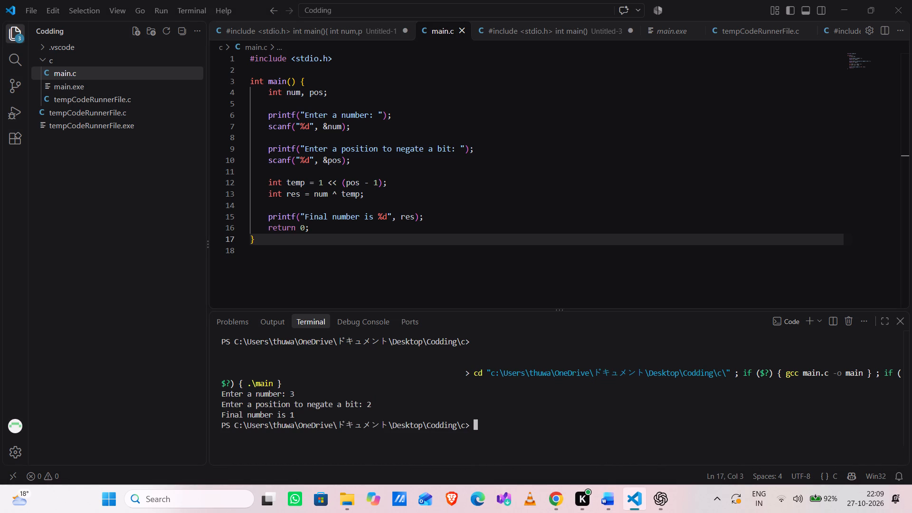
Capture a screenshot of the terminal panel showing the whole program run.
{"action": "key", "text": "shift+super+s"}
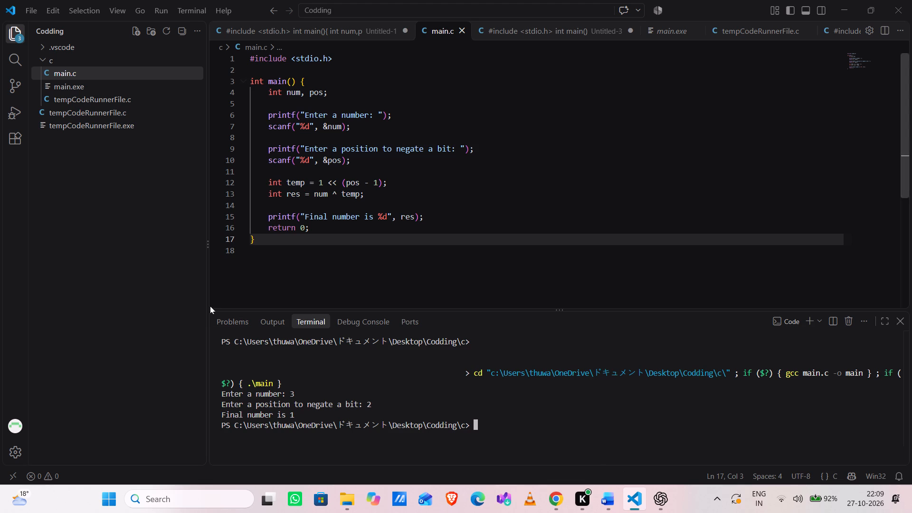
{"action": "left_click_drag", "start_coordinate": [210, 309], "coordinate": [778, 345]}
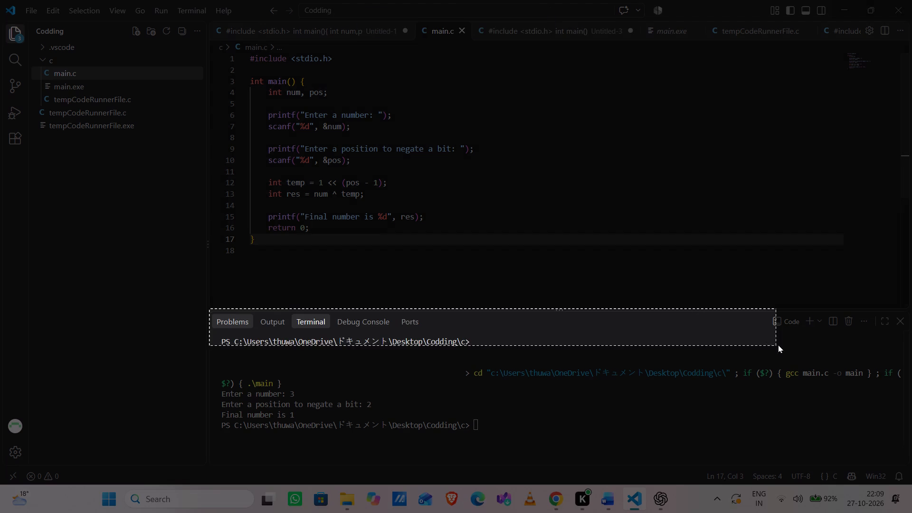
{"action": "left_click_drag", "start_coordinate": [778, 345], "coordinate": [905, 458]}
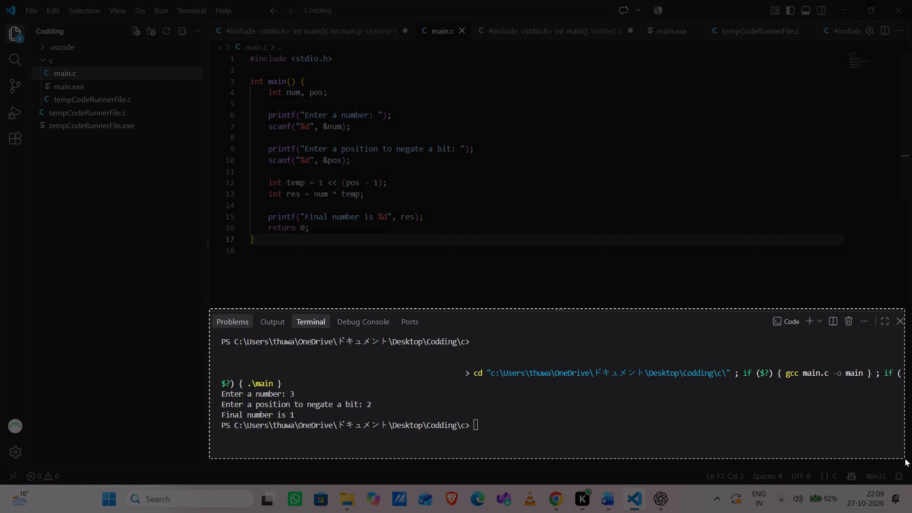
{"action": "left_click_drag", "start_coordinate": [905, 458], "coordinate": [906, 460]}
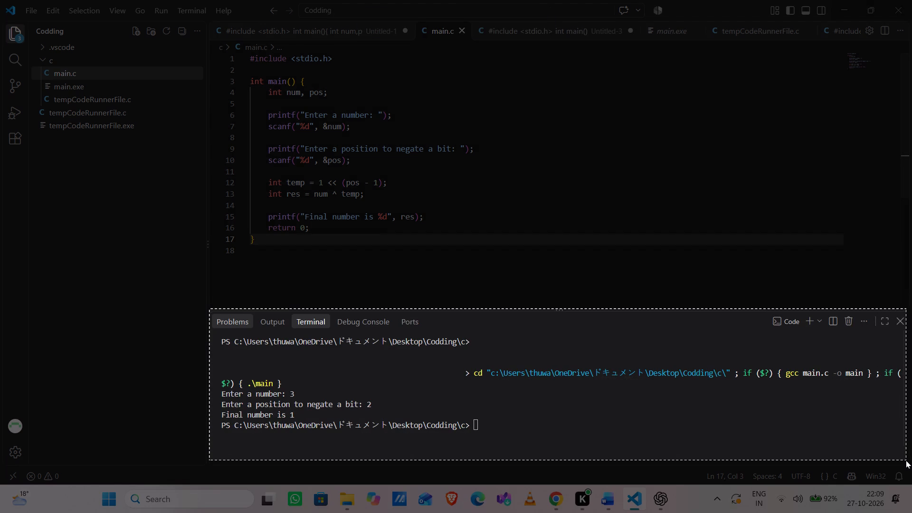
{"action": "left_click_drag", "start_coordinate": [906, 460], "coordinate": [906, 461]}
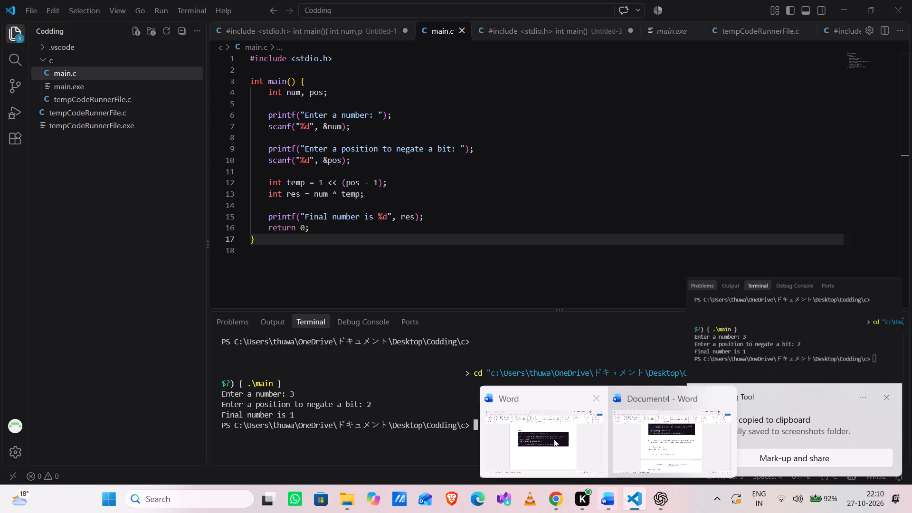
In the untitled Word document, replace question 3's old output picture with the captured terminal screenshot.
{"action": "left_click", "coordinate": [551, 434]}
{"action": "scroll", "coordinate": [450, 373], "scroll_direction": "up", "scroll_amount": 4}
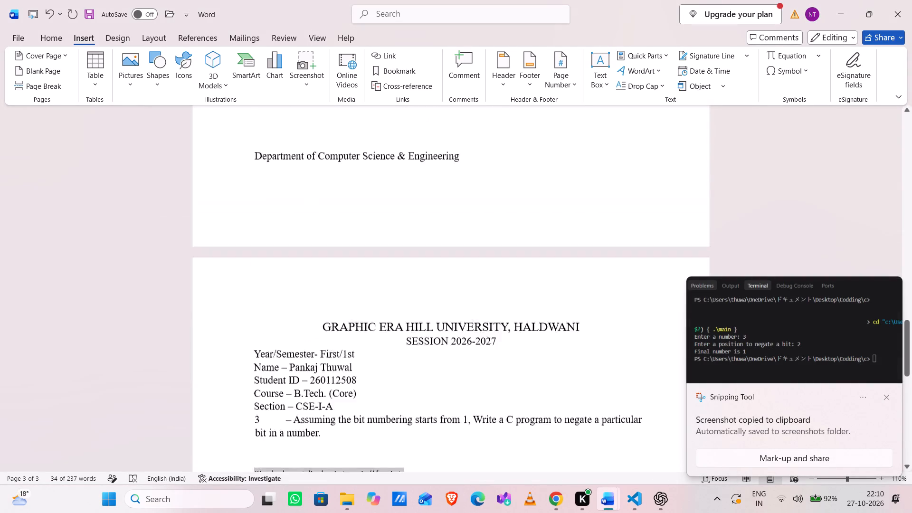
{"action": "scroll", "coordinate": [443, 349], "scroll_direction": "up", "scroll_amount": 1}
{"action": "scroll", "coordinate": [443, 349], "scroll_direction": "down", "scroll_amount": 4}
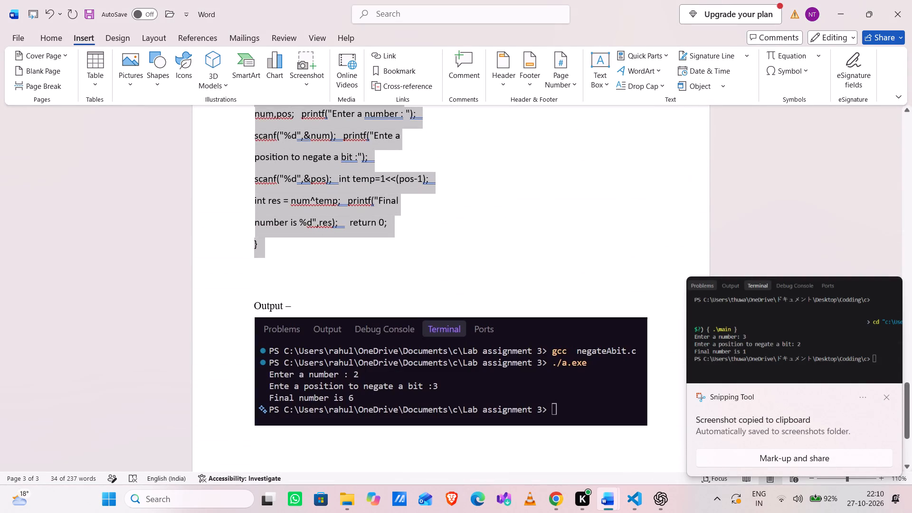
{"action": "left_click", "coordinate": [446, 355]}
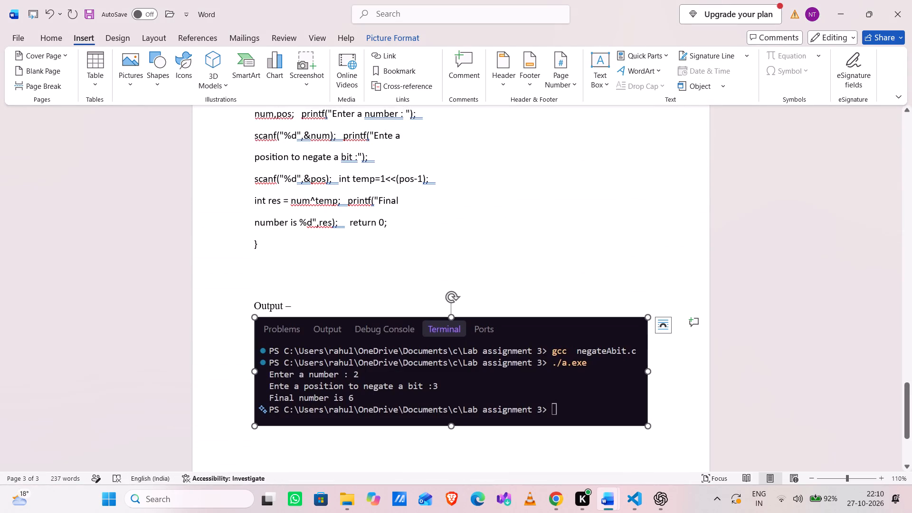
{"action": "key", "text": "ctrl+v"}
{"action": "left_click", "coordinate": [430, 369]}
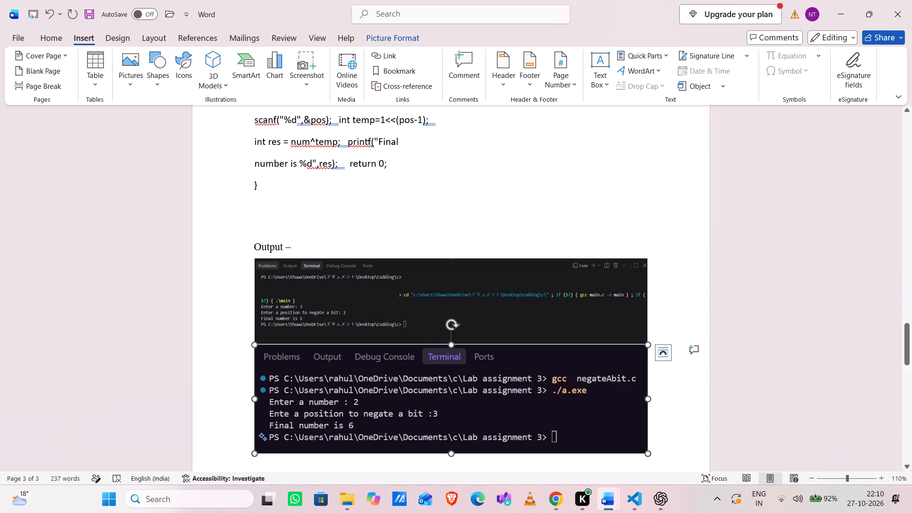
{"action": "key", "text": "BackSpace"}
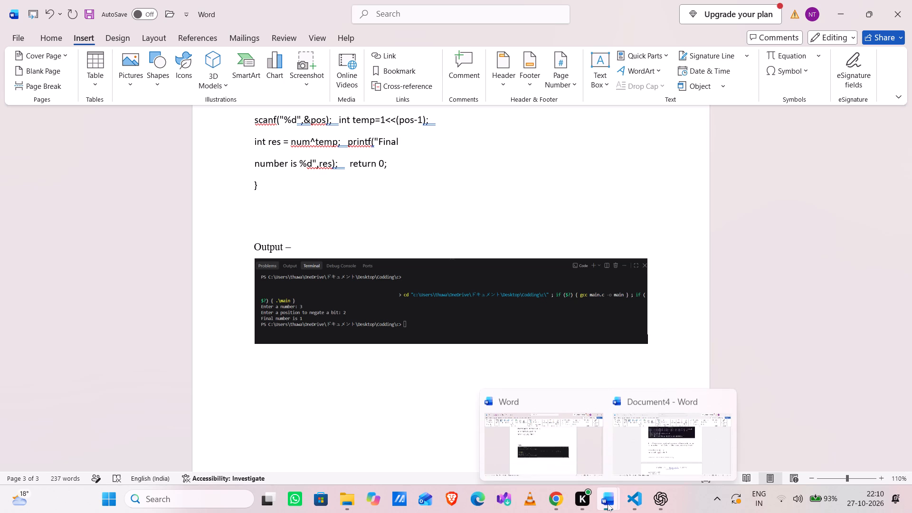
Copy question 4 with its first code lines, through the "Enter key" prompt, from Document4 and paste it below question 3's output picture.
{"action": "left_click", "coordinate": [729, 443]}
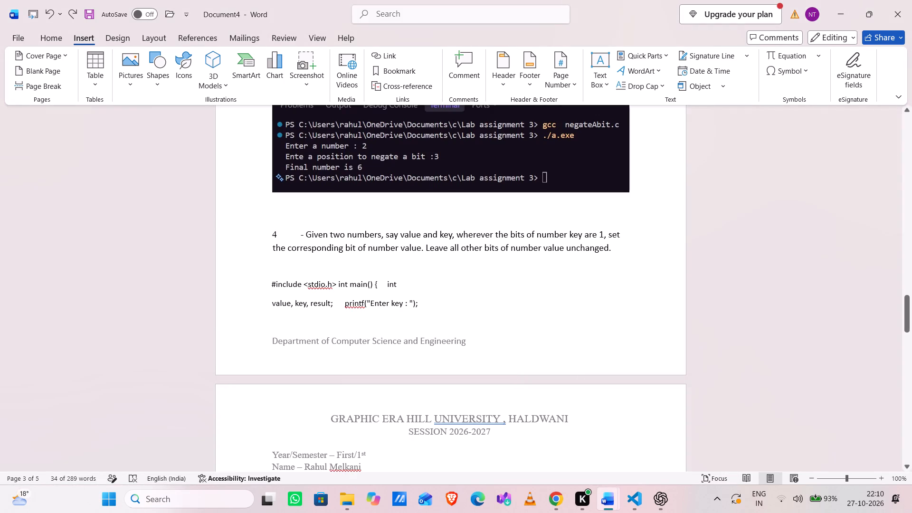
{"action": "left_click_drag", "start_coordinate": [269, 237], "coordinate": [416, 292]}
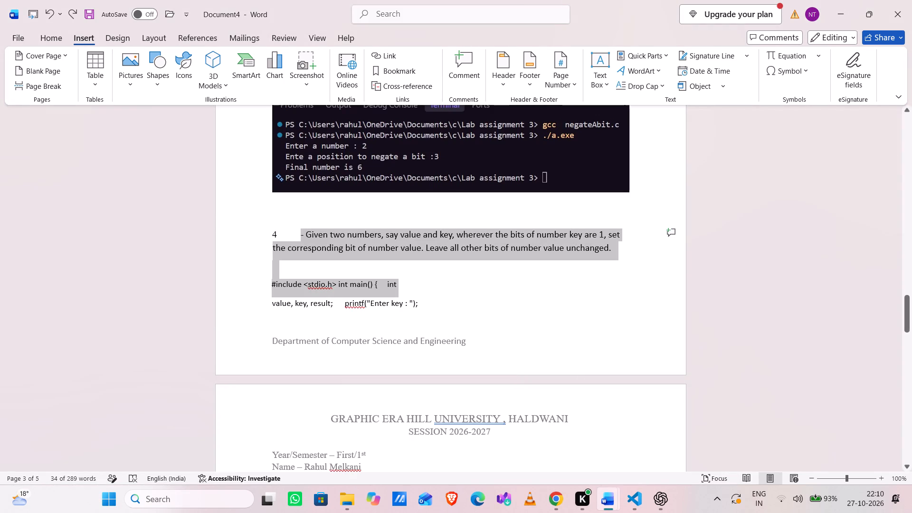
{"action": "left_click_drag", "start_coordinate": [416, 292], "coordinate": [426, 306]}
{"action": "key", "text": "ctrl+c"}
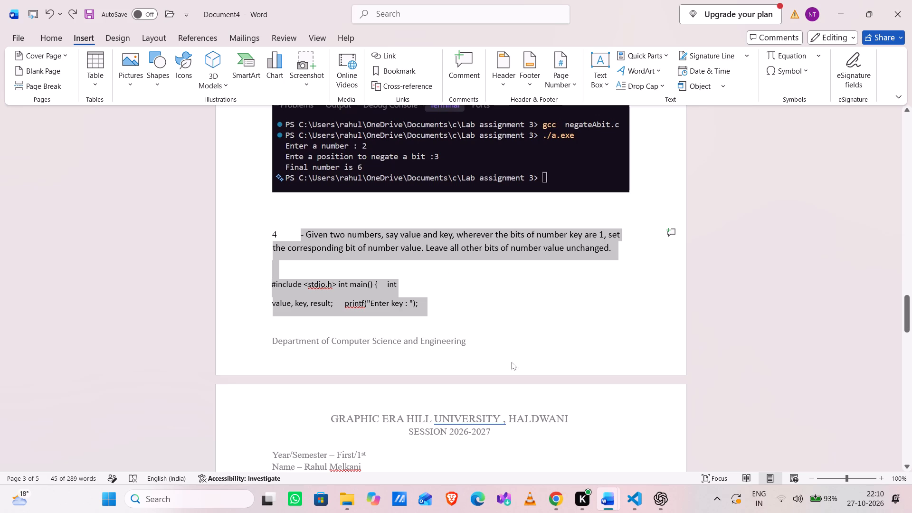
{"action": "left_click", "coordinate": [533, 447]}
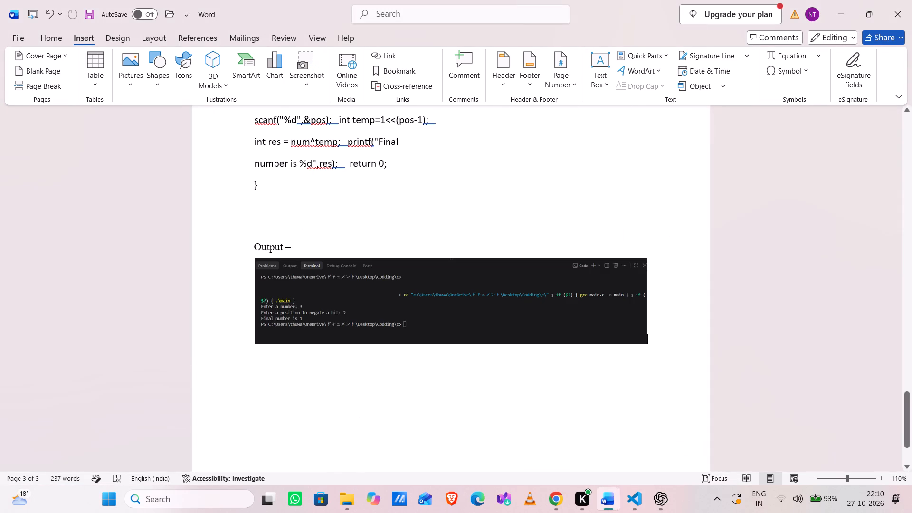
{"action": "left_click", "coordinate": [353, 381]}
{"action": "left_click", "coordinate": [304, 365]}
{"action": "left_click", "coordinate": [283, 378]}
{"action": "key", "text": "ctrl+v"}
{"action": "scroll", "coordinate": [380, 373], "scroll_direction": "down", "scroll_amount": 1}
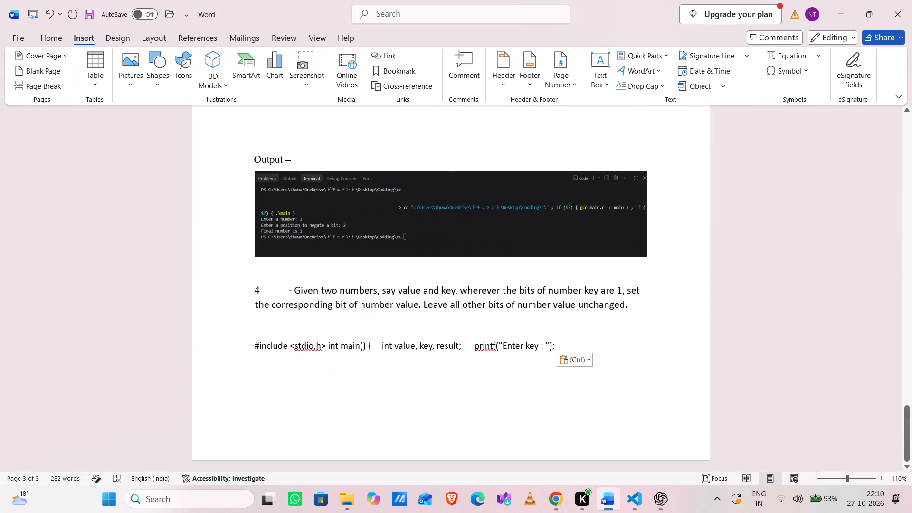
Look over the earlier questions, code and output pictures in Document4, and return to the untitled document.
{"action": "left_click", "coordinate": [301, 387]}
{"action": "left_click", "coordinate": [276, 399]}
{"action": "left_click", "coordinate": [273, 401]}
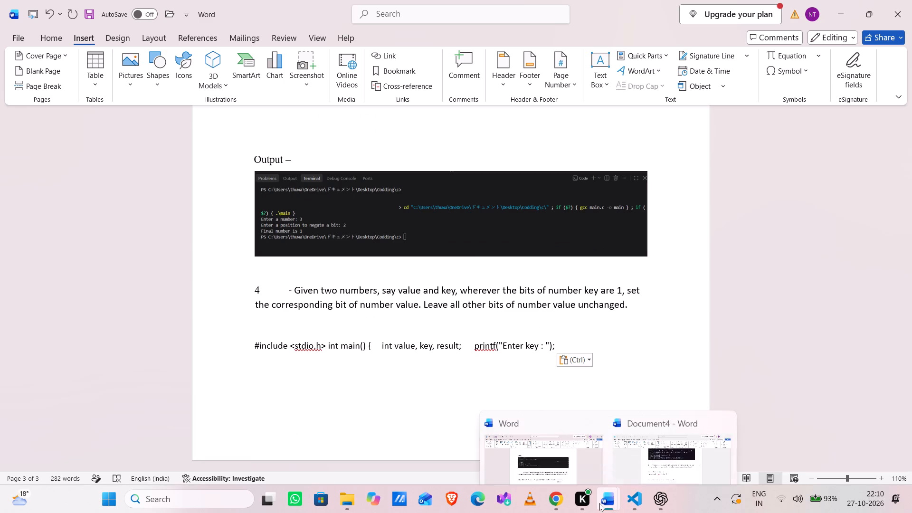
{"action": "left_click", "coordinate": [534, 422]}
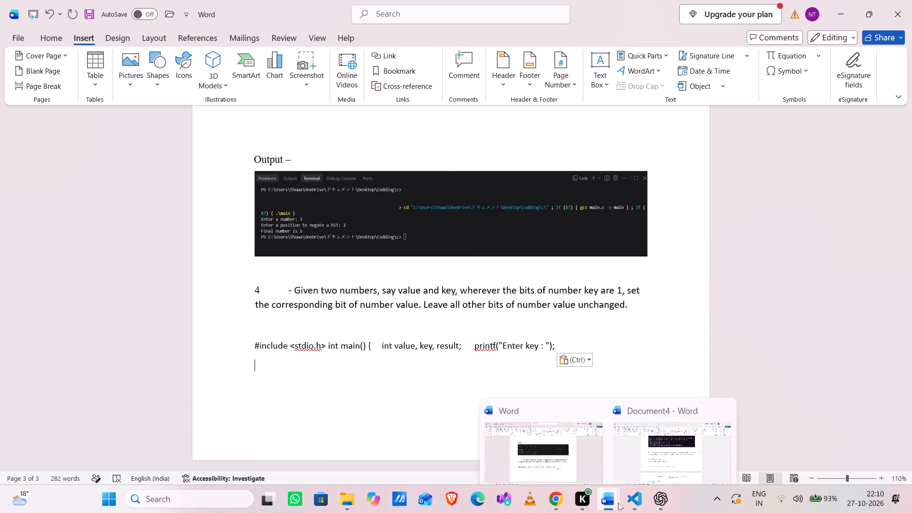
{"action": "left_click", "coordinate": [666, 439]}
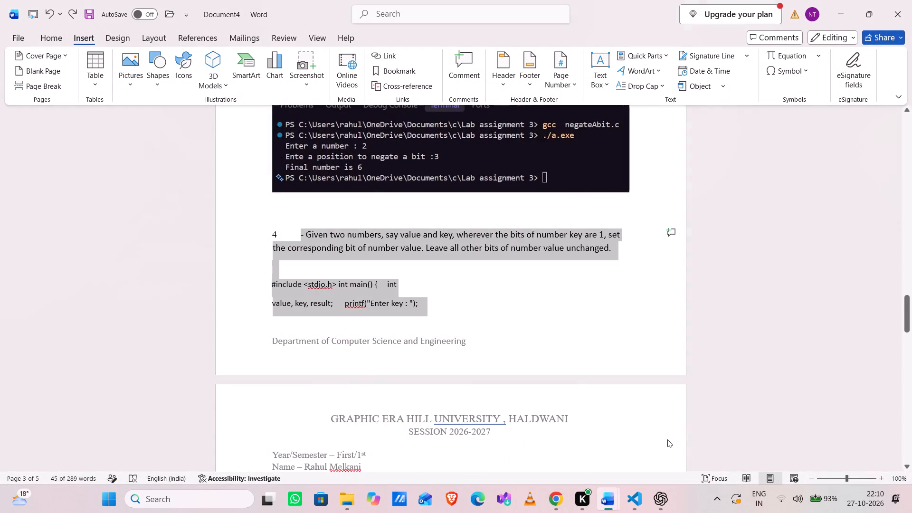
{"action": "left_click", "coordinate": [325, 220]}
{"action": "left_click", "coordinate": [325, 218]}
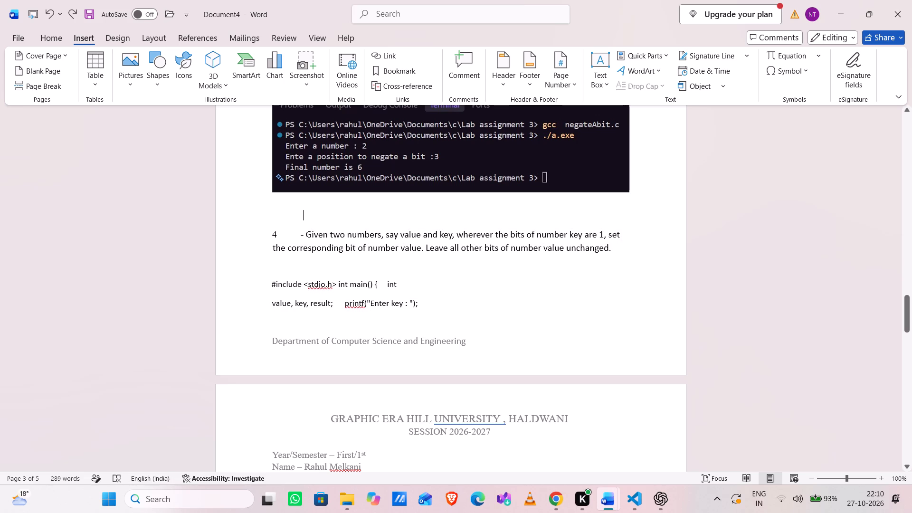
{"action": "left_click", "coordinate": [323, 199]}
{"action": "left_click", "coordinate": [318, 199]}
{"action": "left_click", "coordinate": [322, 194]}
{"action": "scroll", "coordinate": [408, 179], "scroll_direction": "up", "scroll_amount": 5}
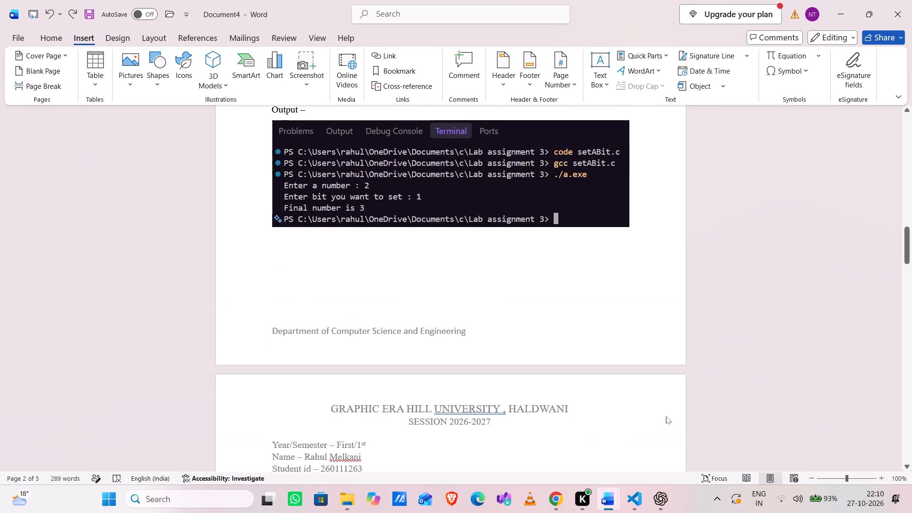
{"action": "scroll", "coordinate": [559, 386], "scroll_direction": "up", "scroll_amount": 4}
{"action": "scroll", "coordinate": [560, 386], "scroll_direction": "down", "scroll_amount": 2}
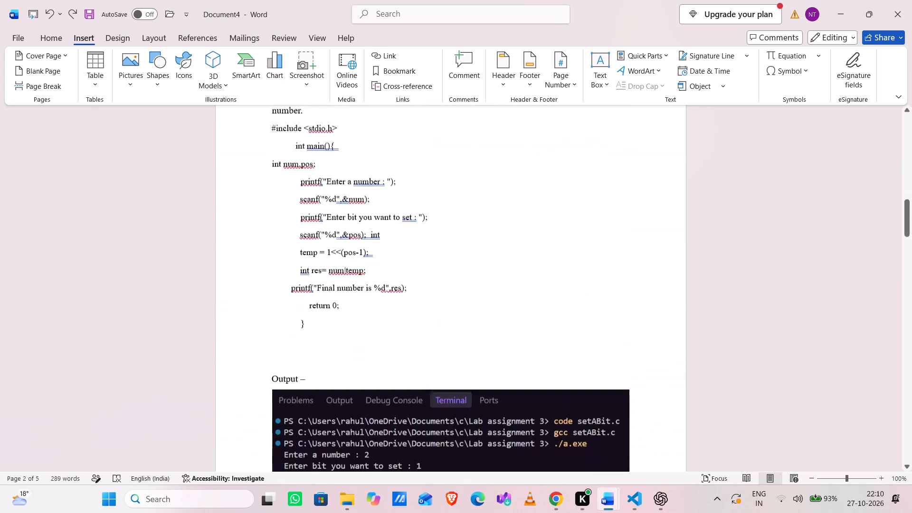
{"action": "scroll", "coordinate": [560, 386], "scroll_direction": "down", "scroll_amount": 6}
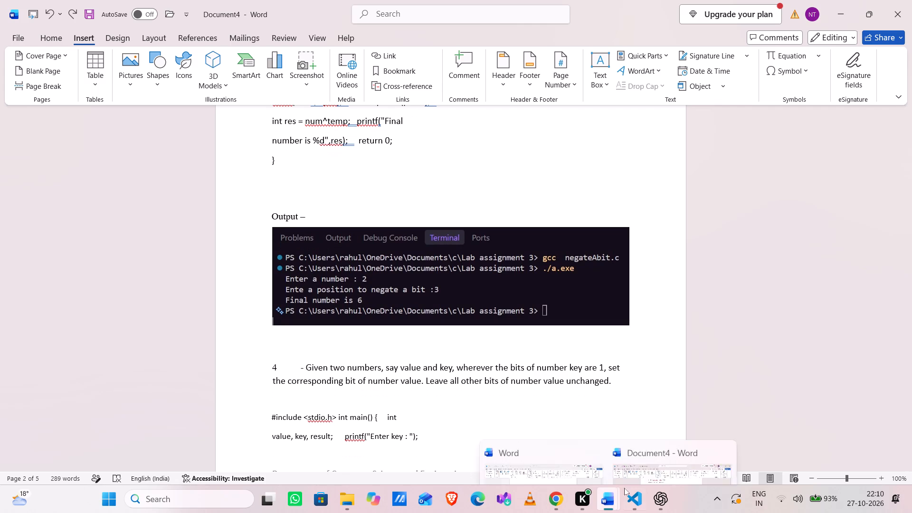
{"action": "left_click", "coordinate": [525, 451]}
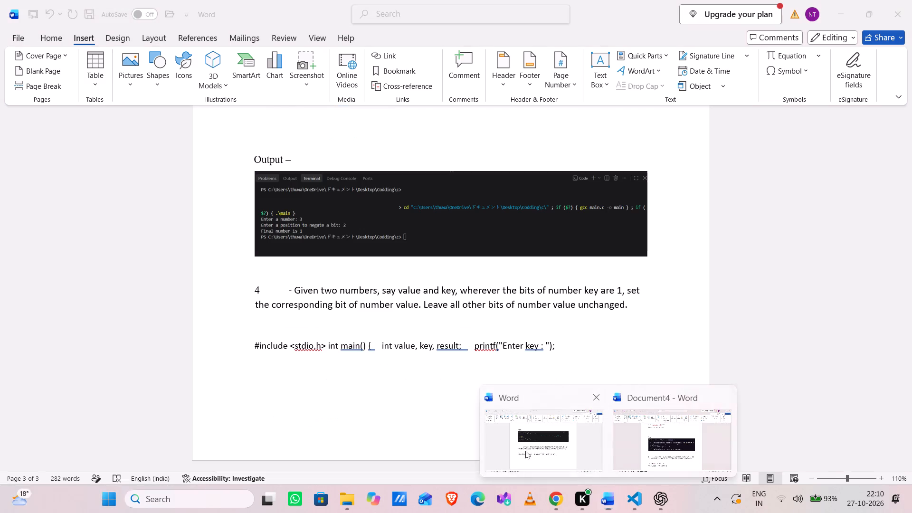
Add blank lines below question 4's code line, down to the end of page 3.
{"action": "double_click", "coordinate": [256, 397]}
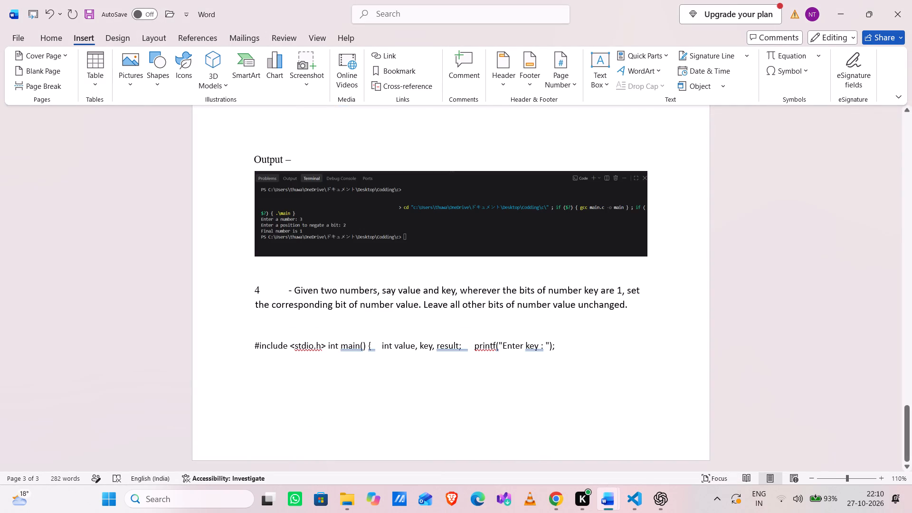
{"action": "key", "text": "Return"}
{"action": "key", "text": "Return"}
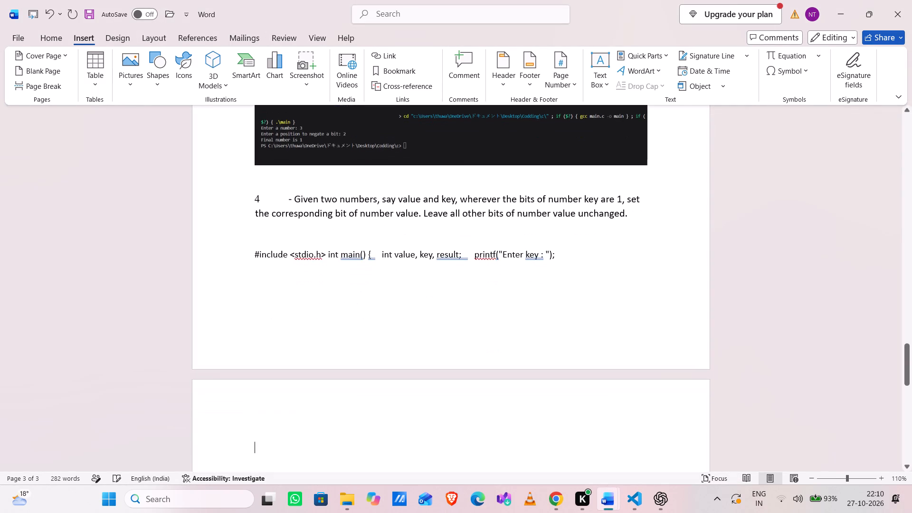
{"action": "key", "text": "BackSpace"}
{"action": "key", "text": "Return"}
{"action": "key", "text": "BackSpace"}
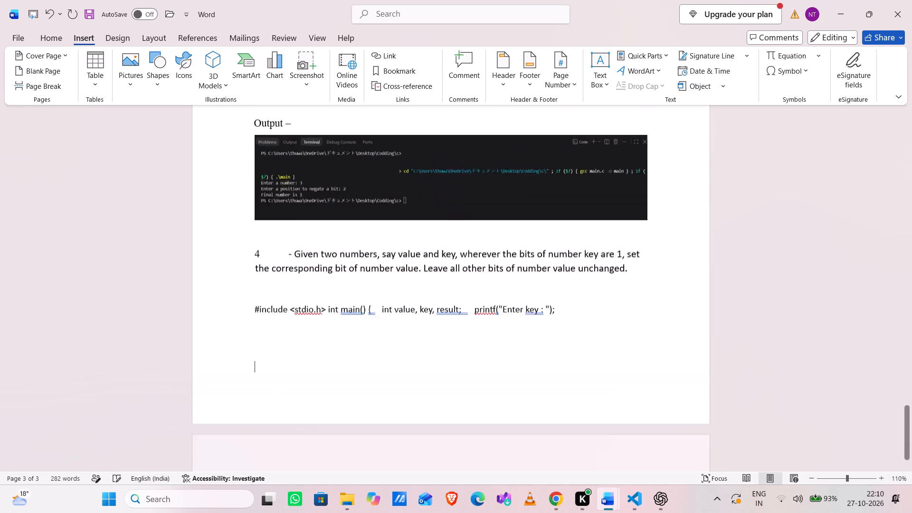
Remove the blank line between question 4's text and its first code line.
{"action": "left_click", "coordinate": [254, 346]}
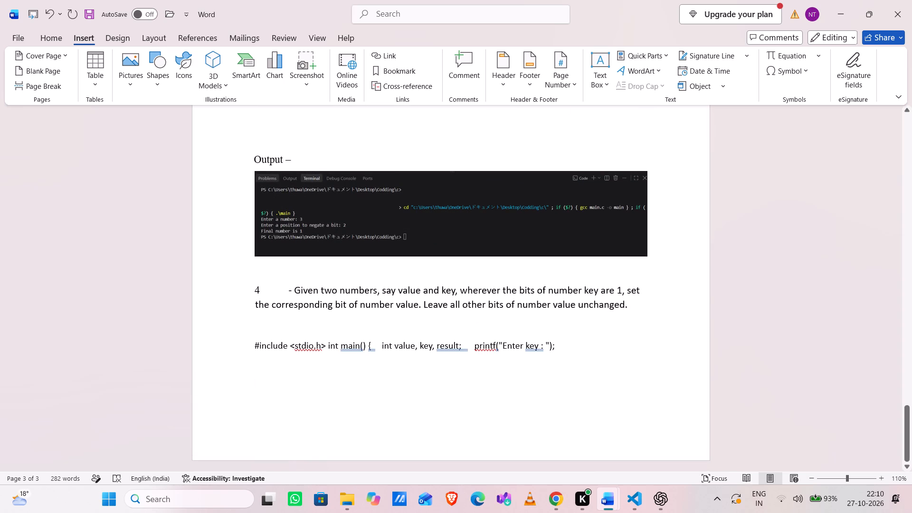
{"action": "key", "text": "BackSpace"}
{"action": "key", "text": "Return"}
{"action": "key", "text": "BackSpace"}
Insert more blank lines after question 4's code line, keeping the last one at the bottom of page 3.
{"action": "left_click", "coordinate": [584, 327]}
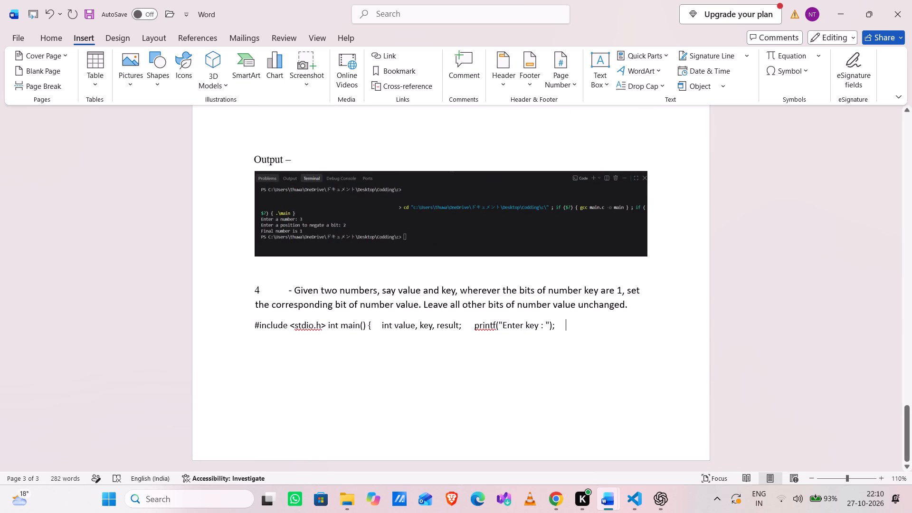
{"action": "key", "text": "Return"}
{"action": "key", "text": "Return"}
{"action": "key", "text": "Return"}
{"action": "key", "text": "Return"}
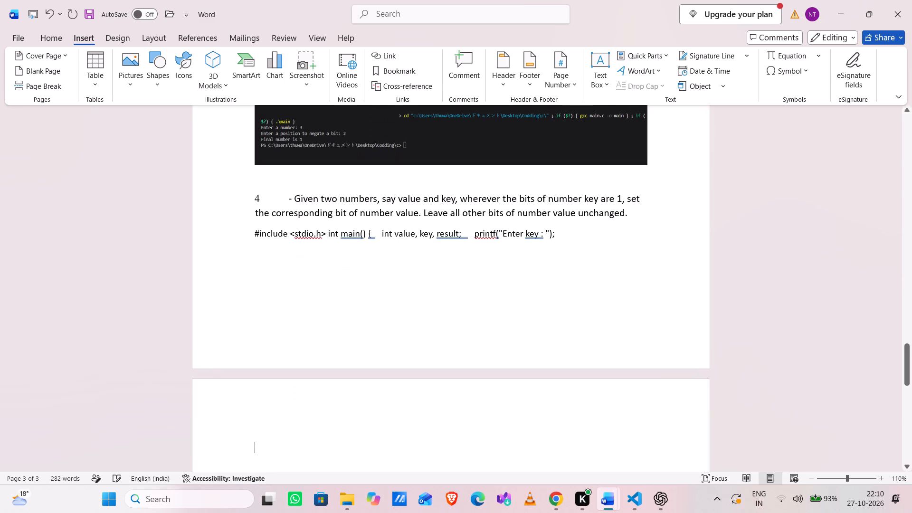
{"action": "key", "text": "BackSpace"}
Replace the blank line between question 3's output picture and question 4 with a fresh one.
{"action": "left_click", "coordinate": [260, 185]}
{"action": "key", "text": "BackSpace"}
{"action": "key", "text": "BackSpace"}
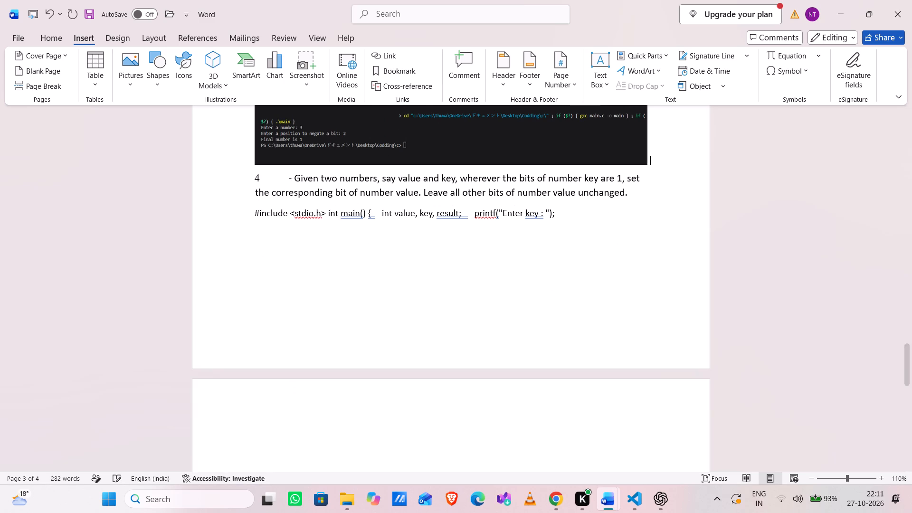
{"action": "key", "text": "Return"}
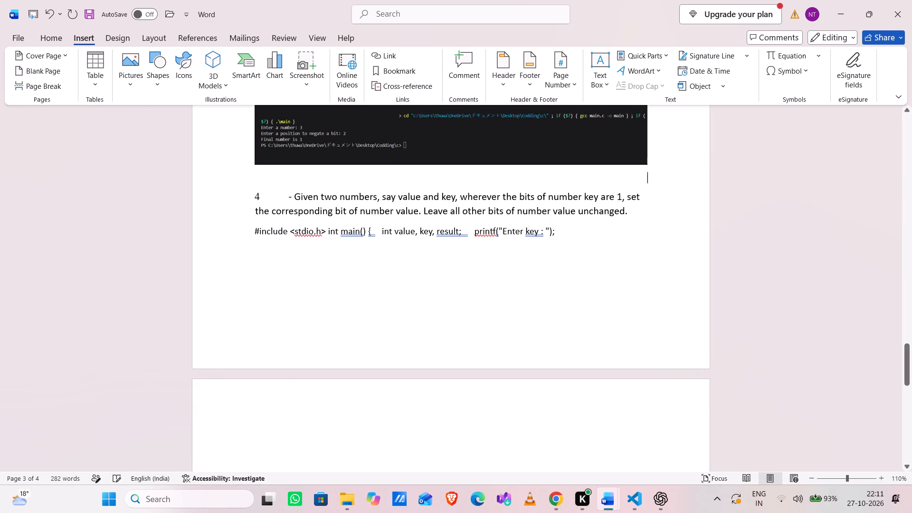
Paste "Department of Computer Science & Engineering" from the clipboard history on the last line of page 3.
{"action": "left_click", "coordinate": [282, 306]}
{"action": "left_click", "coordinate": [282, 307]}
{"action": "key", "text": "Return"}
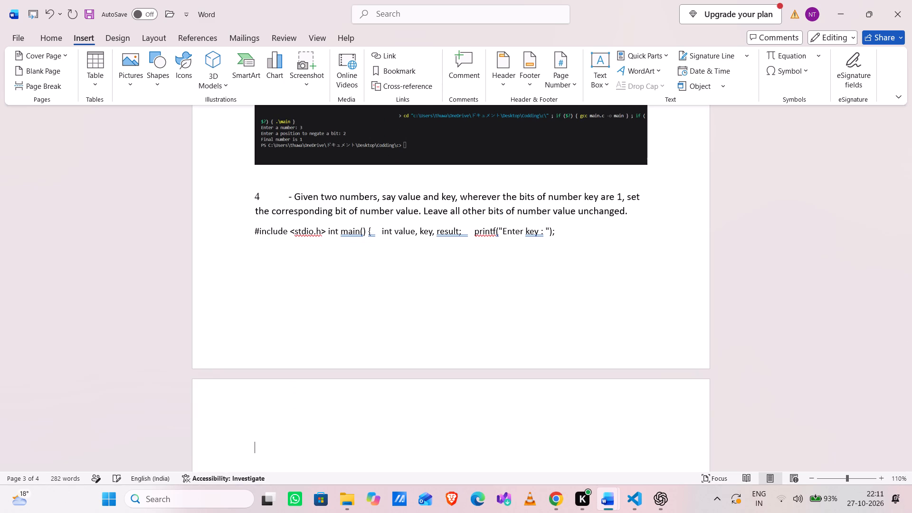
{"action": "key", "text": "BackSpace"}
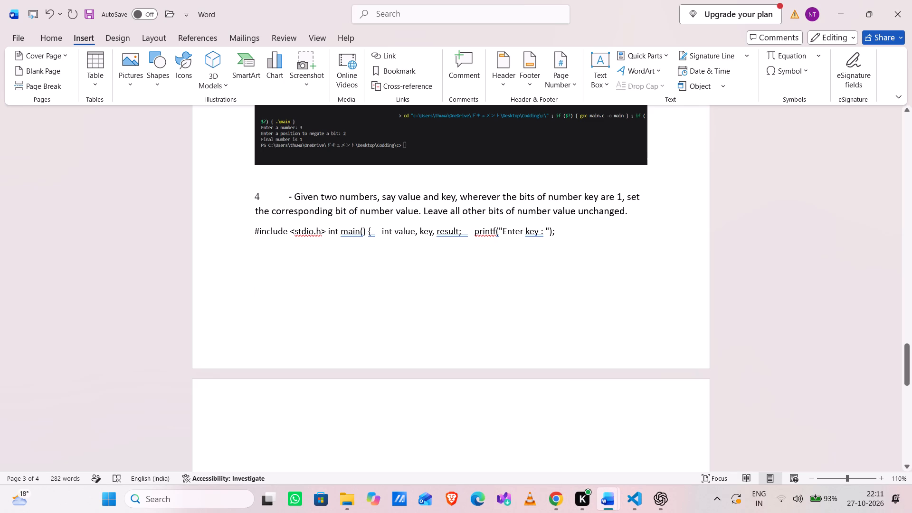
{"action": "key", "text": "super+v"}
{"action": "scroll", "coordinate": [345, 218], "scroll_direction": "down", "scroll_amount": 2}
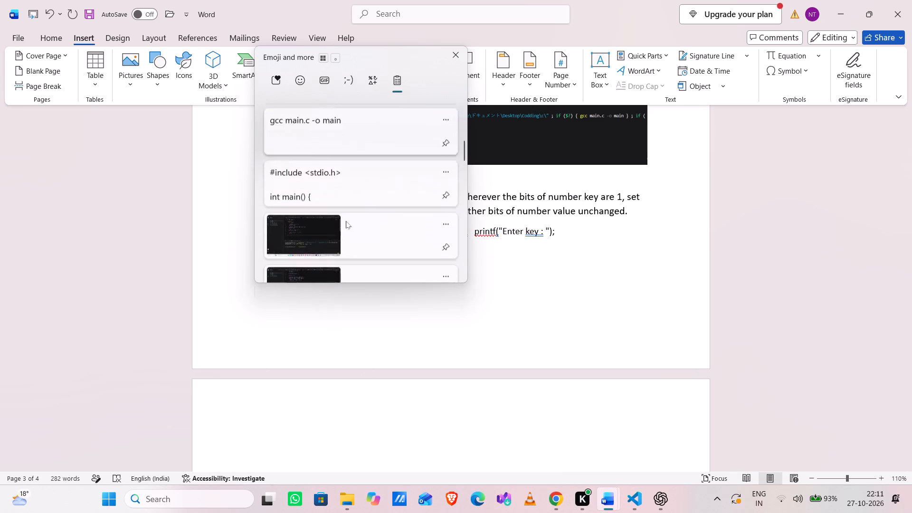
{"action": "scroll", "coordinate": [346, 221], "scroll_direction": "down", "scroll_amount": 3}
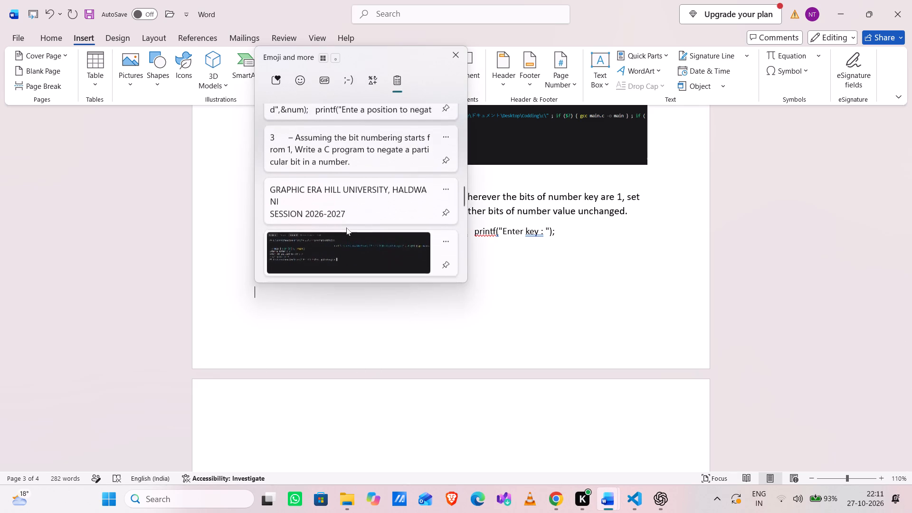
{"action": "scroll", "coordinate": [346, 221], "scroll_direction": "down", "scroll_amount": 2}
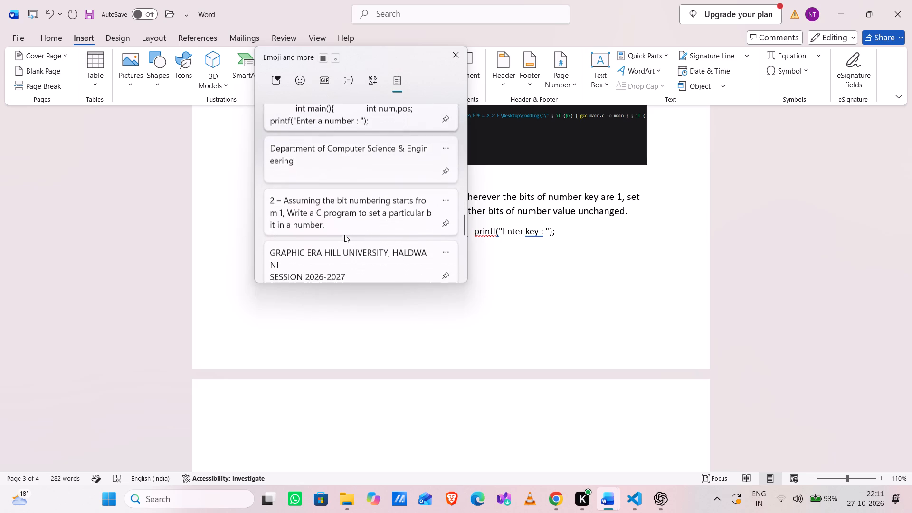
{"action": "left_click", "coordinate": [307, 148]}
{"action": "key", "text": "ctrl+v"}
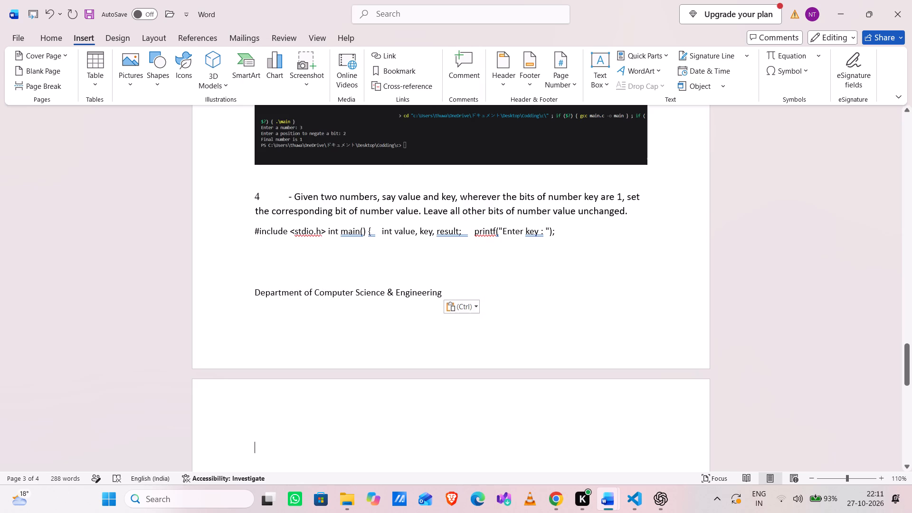
Replace the department line at the end of page 3 with the Times New Roman one copied from the end of page 2.
{"action": "left_click", "coordinate": [376, 365]}
{"action": "scroll", "coordinate": [411, 353], "scroll_direction": "up", "scroll_amount": 6}
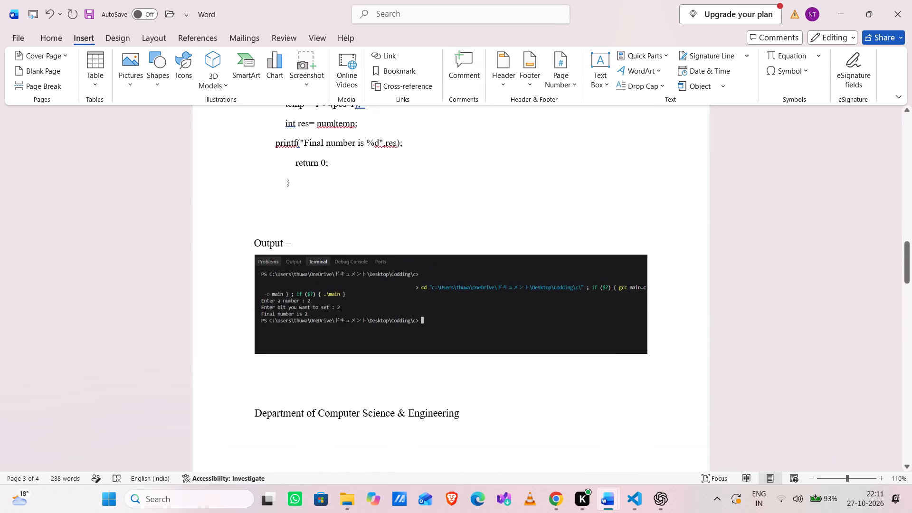
{"action": "scroll", "coordinate": [411, 355], "scroll_direction": "down", "scroll_amount": 6}
{"action": "scroll", "coordinate": [411, 361], "scroll_direction": "up", "scroll_amount": 4}
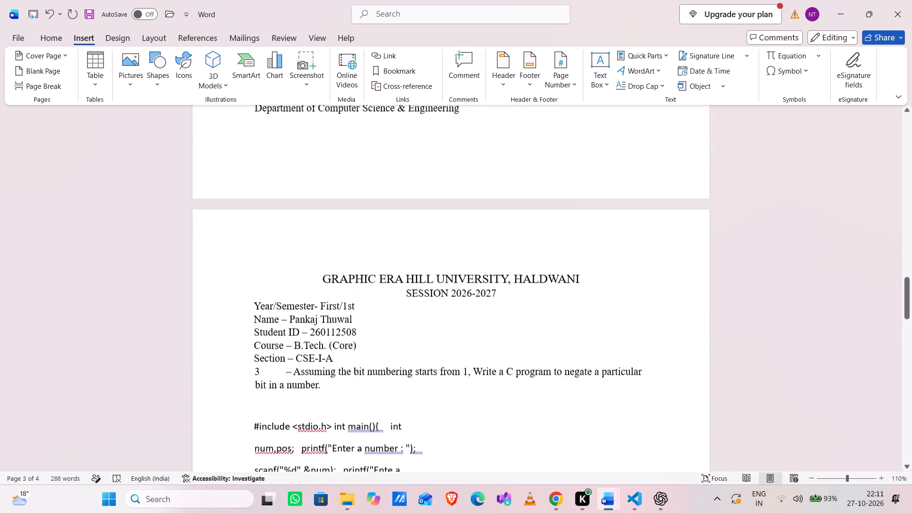
{"action": "scroll", "coordinate": [411, 361], "scroll_direction": "up", "scroll_amount": 8}
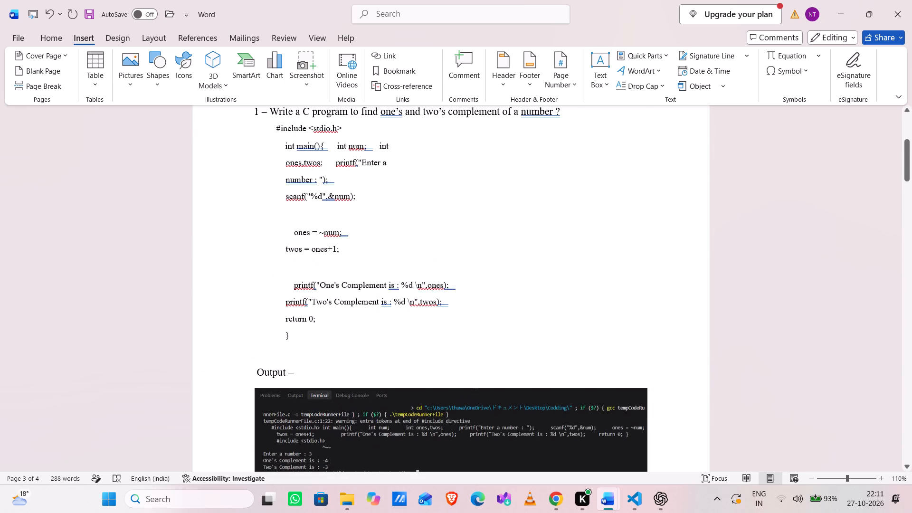
{"action": "scroll", "coordinate": [403, 362], "scroll_direction": "down", "scroll_amount": 7}
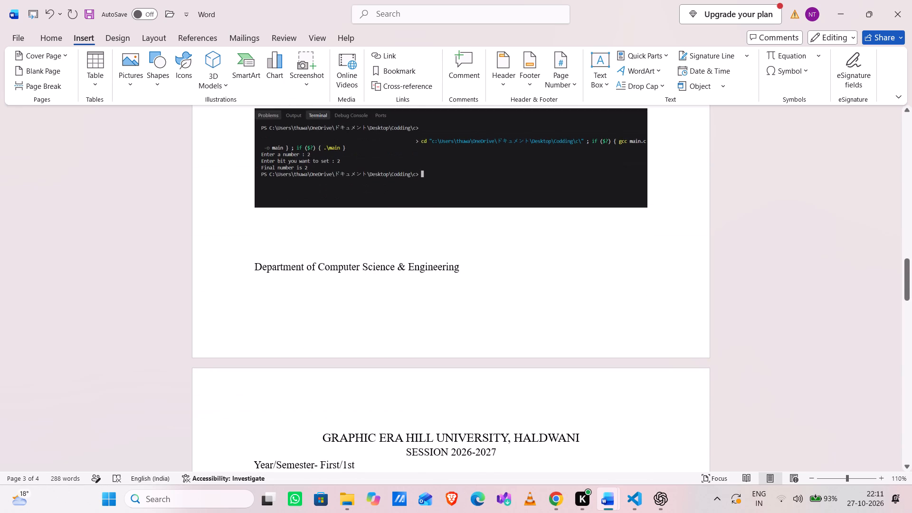
{"action": "left_click_drag", "start_coordinate": [246, 271], "coordinate": [470, 267]}
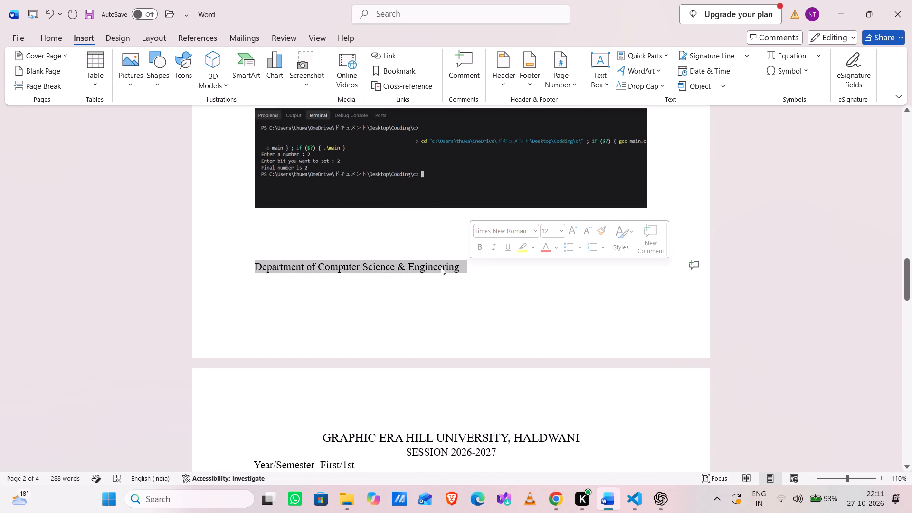
{"action": "key", "text": "ctrl+c"}
{"action": "scroll", "coordinate": [440, 267], "scroll_direction": "down", "scroll_amount": 7}
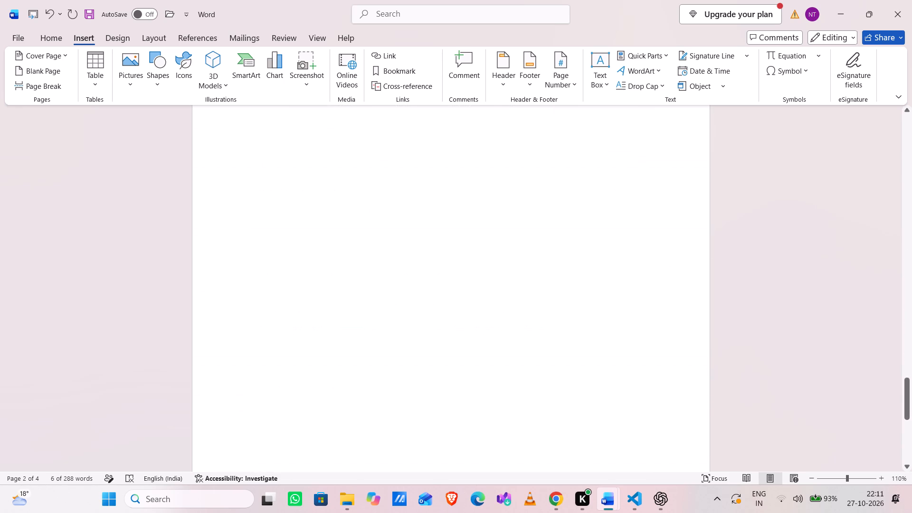
{"action": "scroll", "coordinate": [432, 274], "scroll_direction": "up", "scroll_amount": 2}
{"action": "left_click_drag", "start_coordinate": [446, 288], "coordinate": [231, 288]}
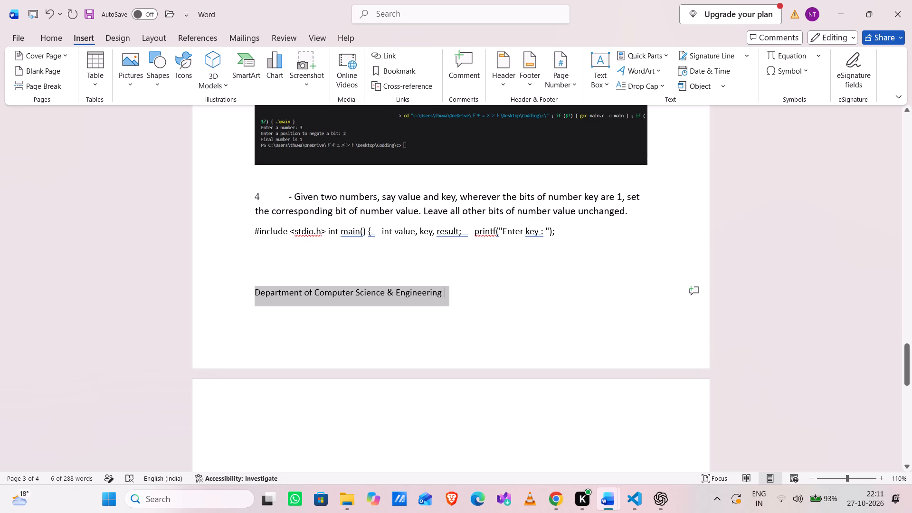
{"action": "left_click_drag", "start_coordinate": [231, 288], "coordinate": [228, 288]}
{"action": "key", "text": "BackSpace"}
{"action": "key", "text": "ctrl+v"}
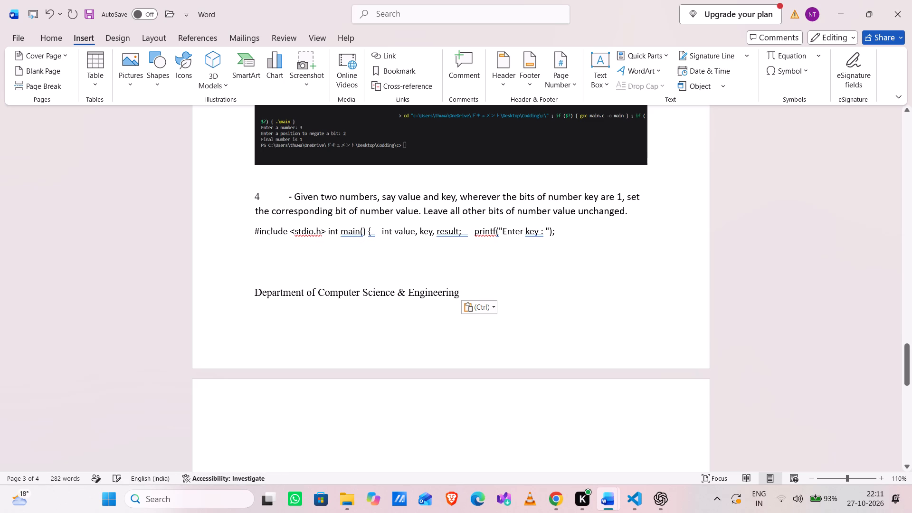
Examine the rest of question 4's code and its output in Document4, and return to the untitled document.
{"action": "scroll", "coordinate": [351, 308], "scroll_direction": "down", "scroll_amount": 1}
{"action": "left_click", "coordinate": [311, 279]}
{"action": "left_click", "coordinate": [287, 268]}
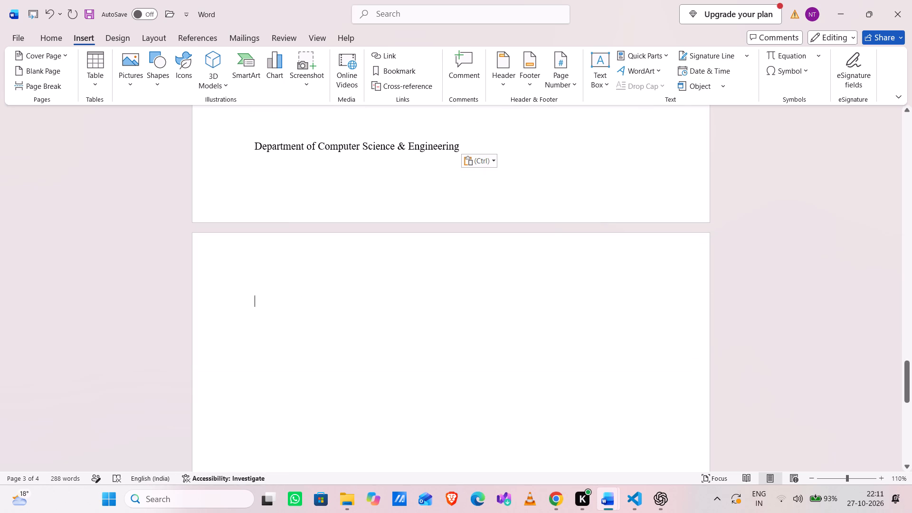
{"action": "left_click", "coordinate": [609, 445]}
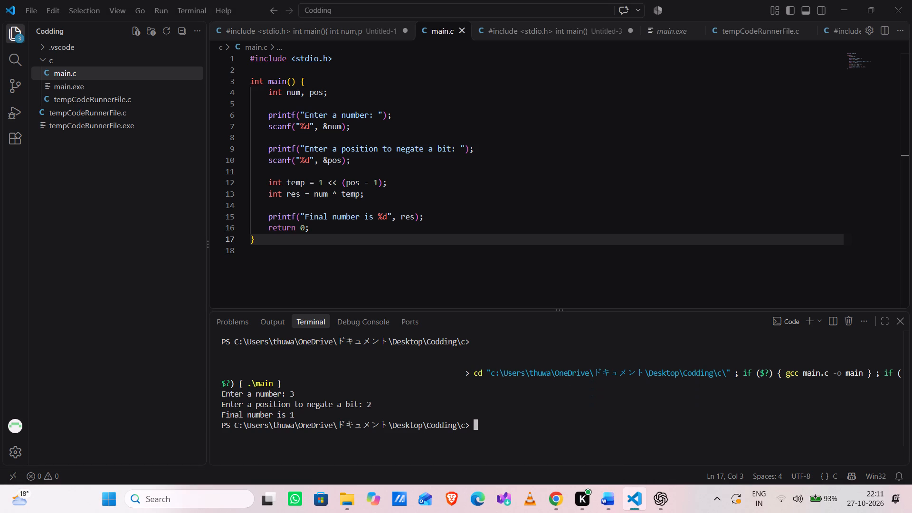
{"action": "left_click", "coordinate": [646, 457]}
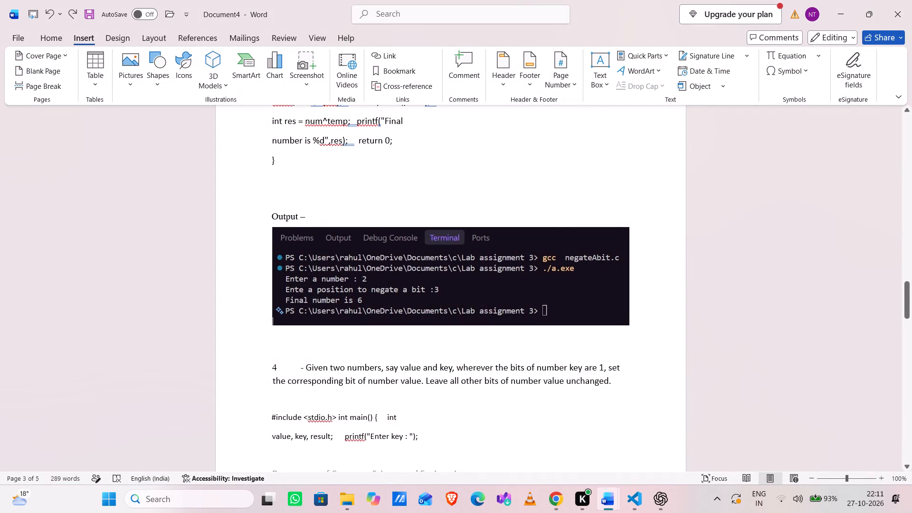
{"action": "scroll", "coordinate": [515, 424], "scroll_direction": "down", "scroll_amount": 2}
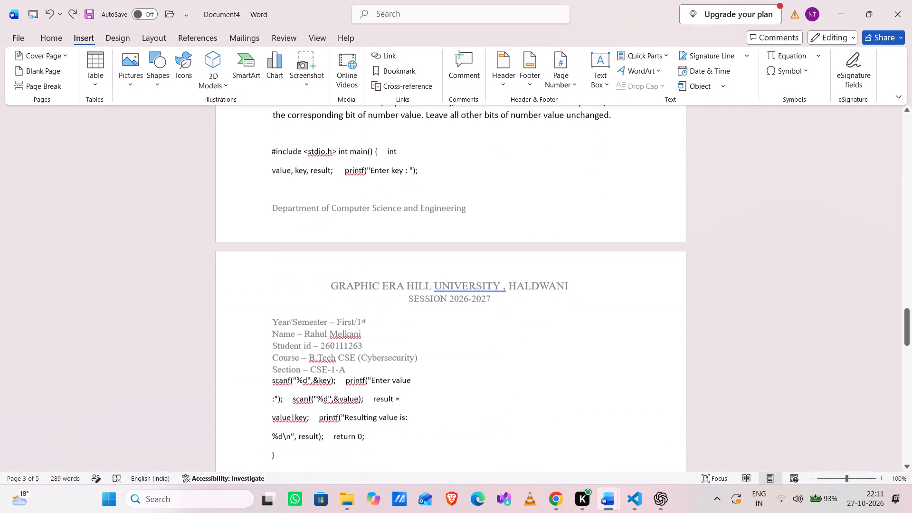
{"action": "scroll", "coordinate": [484, 423], "scroll_direction": "down", "scroll_amount": 2}
{"action": "scroll", "coordinate": [487, 422], "scroll_direction": "up", "scroll_amount": 1}
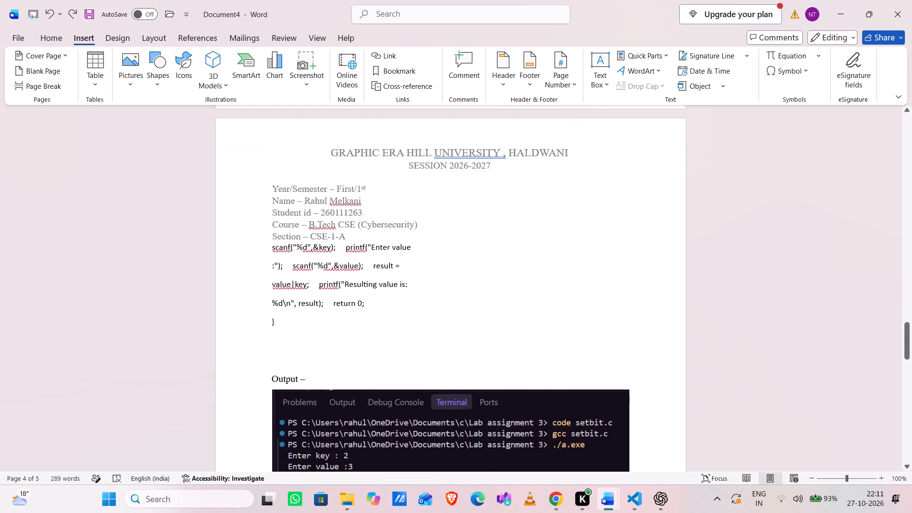
{"action": "scroll", "coordinate": [488, 424], "scroll_direction": "down", "scroll_amount": 1}
{"action": "scroll", "coordinate": [488, 424], "scroll_direction": "up", "scroll_amount": 1}
{"action": "left_click_drag", "start_coordinate": [265, 250], "coordinate": [476, 332]}
{"action": "left_click", "coordinate": [478, 331]}
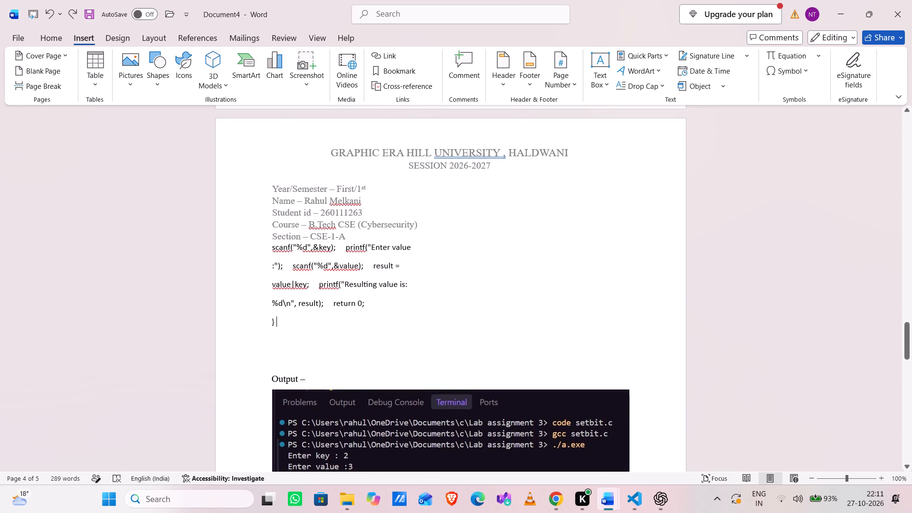
{"action": "scroll", "coordinate": [444, 287], "scroll_direction": "up", "scroll_amount": 1}
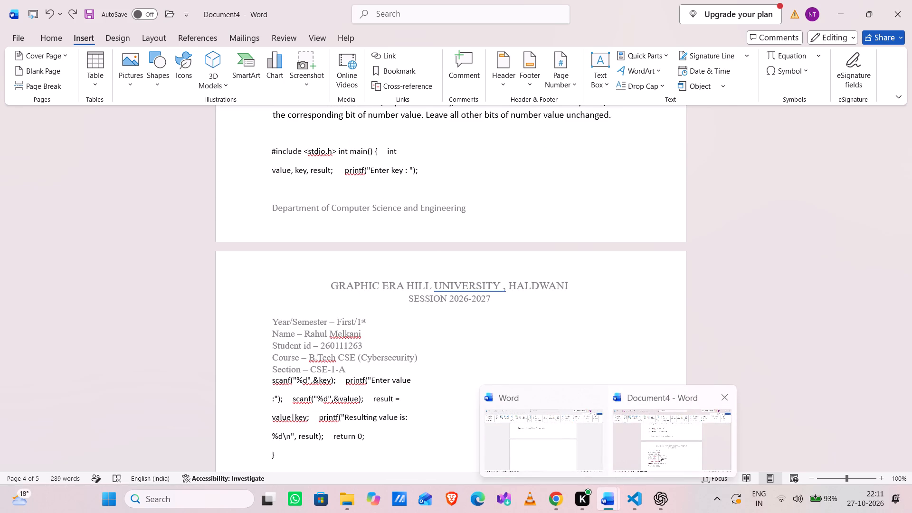
{"action": "left_click", "coordinate": [598, 452]}
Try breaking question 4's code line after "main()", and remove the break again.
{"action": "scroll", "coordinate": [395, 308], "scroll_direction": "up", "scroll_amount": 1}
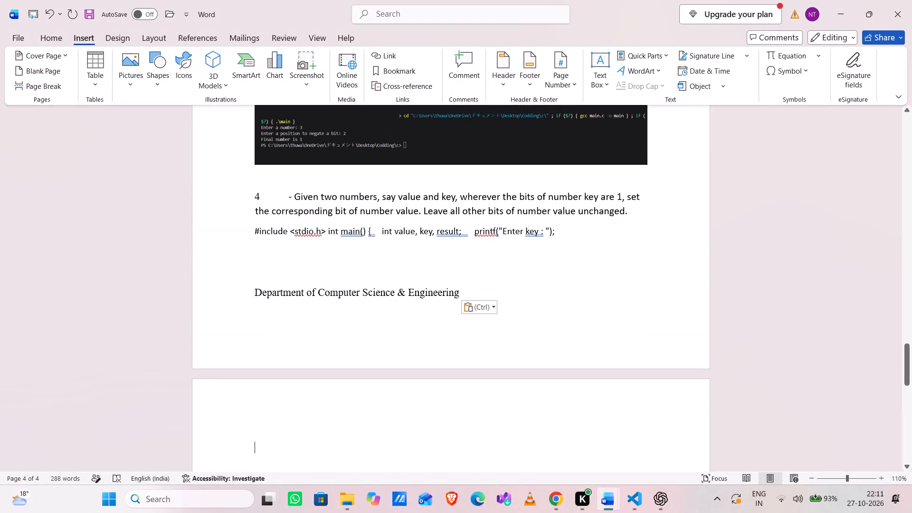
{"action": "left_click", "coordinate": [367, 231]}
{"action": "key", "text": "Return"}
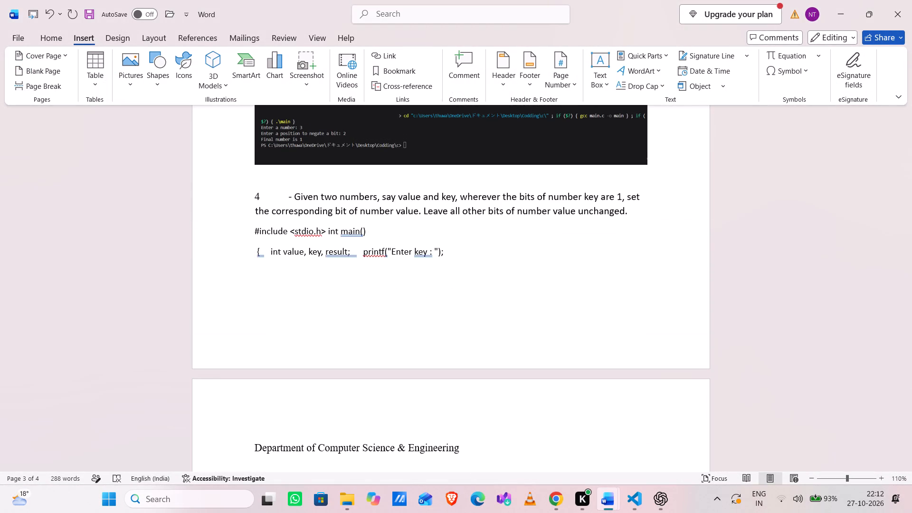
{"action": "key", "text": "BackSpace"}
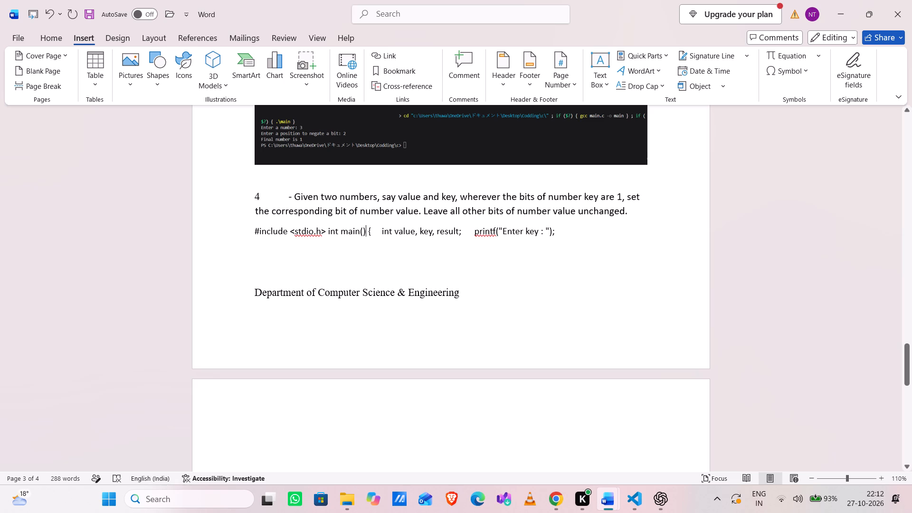
Delete question 4's statement and code from page 3, and add blank lines above the department line.
{"action": "left_click_drag", "start_coordinate": [242, 197], "coordinate": [551, 240]}
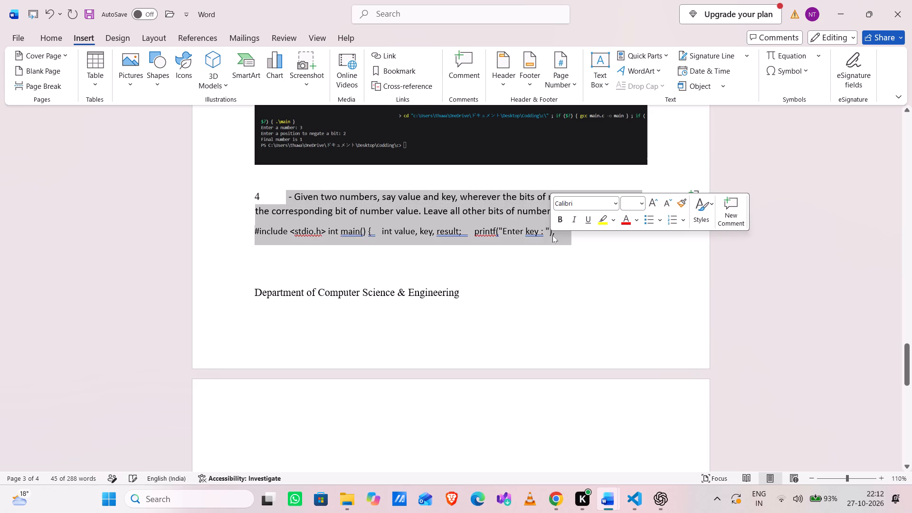
{"action": "key", "text": "BackSpace"}
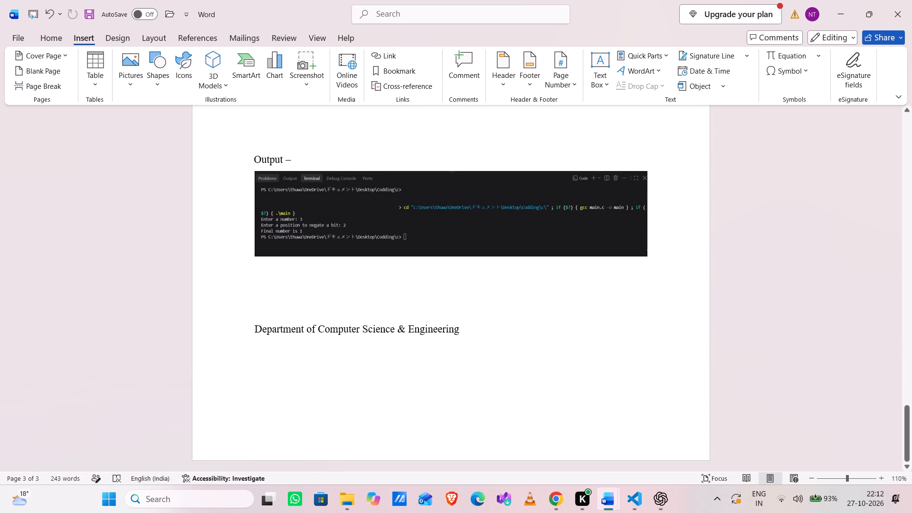
{"action": "key", "text": "Return"}
{"action": "key", "text": "Return"}
{"action": "key", "text": "Return"}
{"action": "key", "text": "BackSpace"}
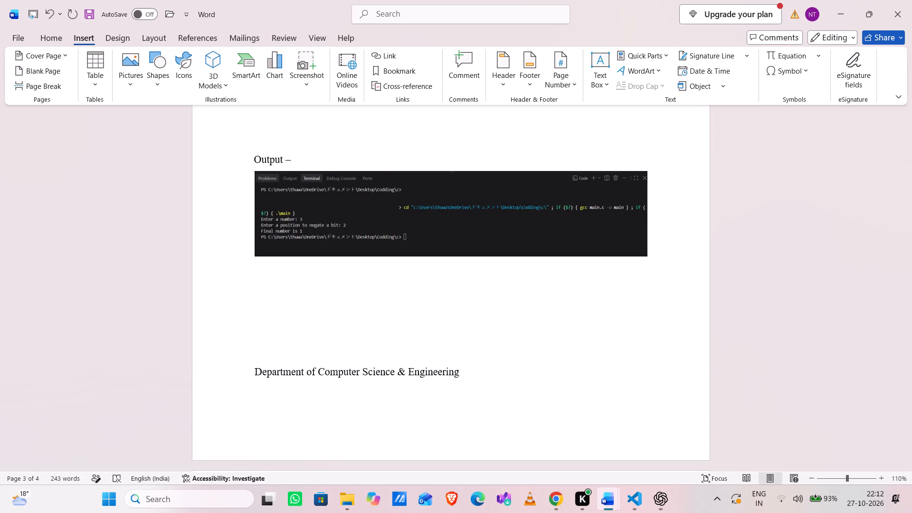
Copy the university, session and student details header from question 3's page to the top of blank page 4.
{"action": "scroll", "coordinate": [556, 242], "scroll_direction": "down", "scroll_amount": 1}
{"action": "left_click", "coordinate": [283, 347]}
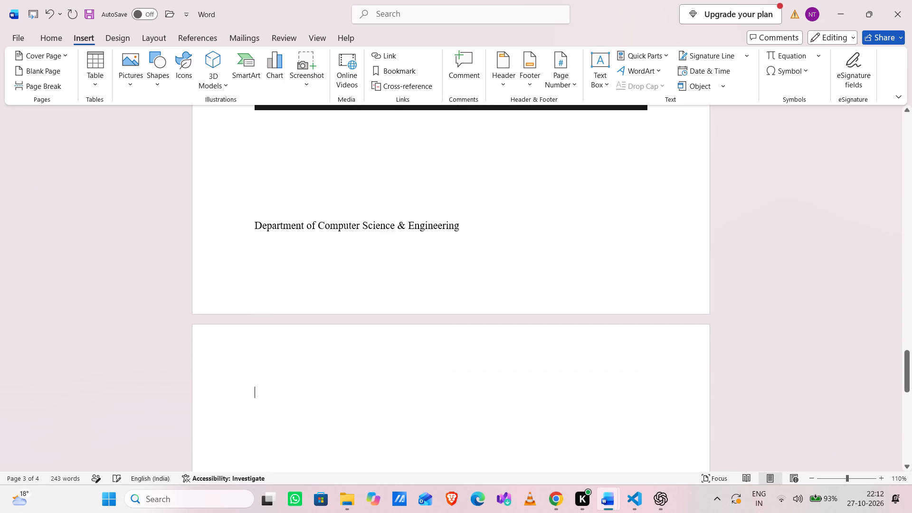
{"action": "scroll", "coordinate": [572, 186], "scroll_direction": "up", "scroll_amount": 4}
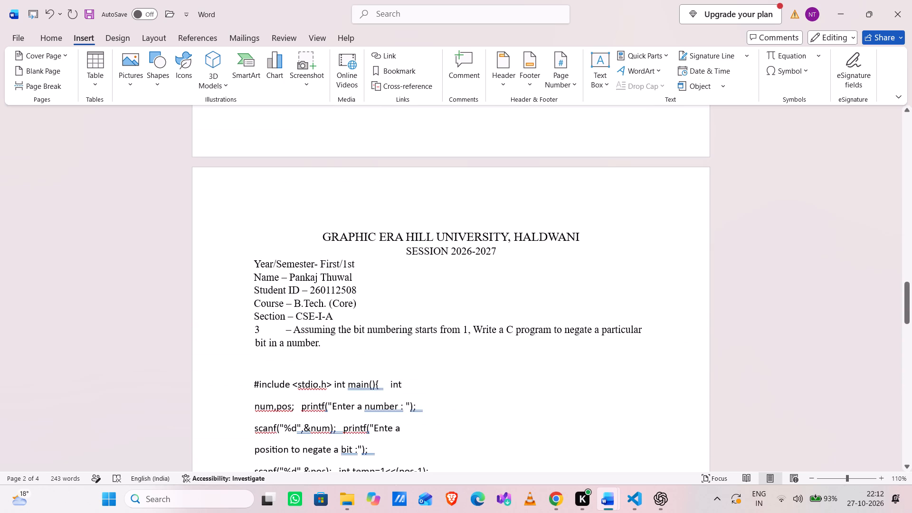
{"action": "left_click_drag", "start_coordinate": [323, 238], "coordinate": [392, 315]}
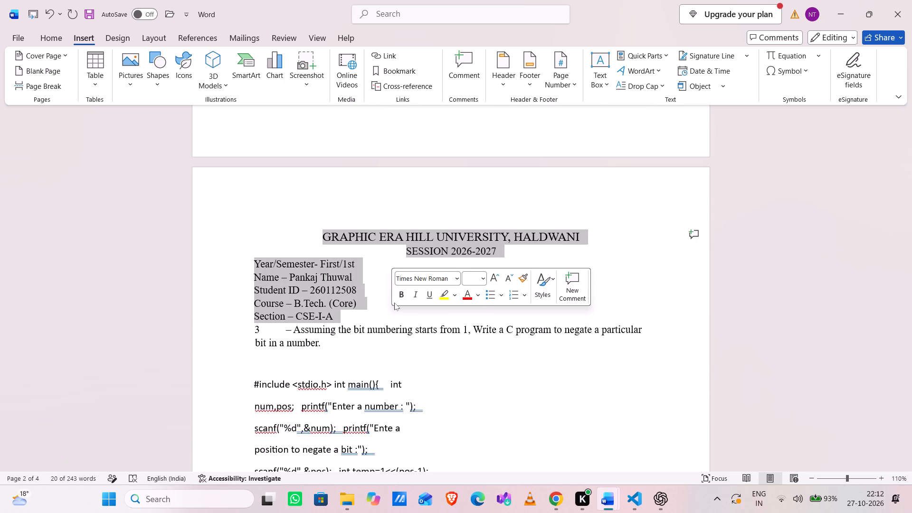
{"action": "key", "text": "ctrl+c"}
{"action": "scroll", "coordinate": [396, 295], "scroll_direction": "down", "scroll_amount": 5}
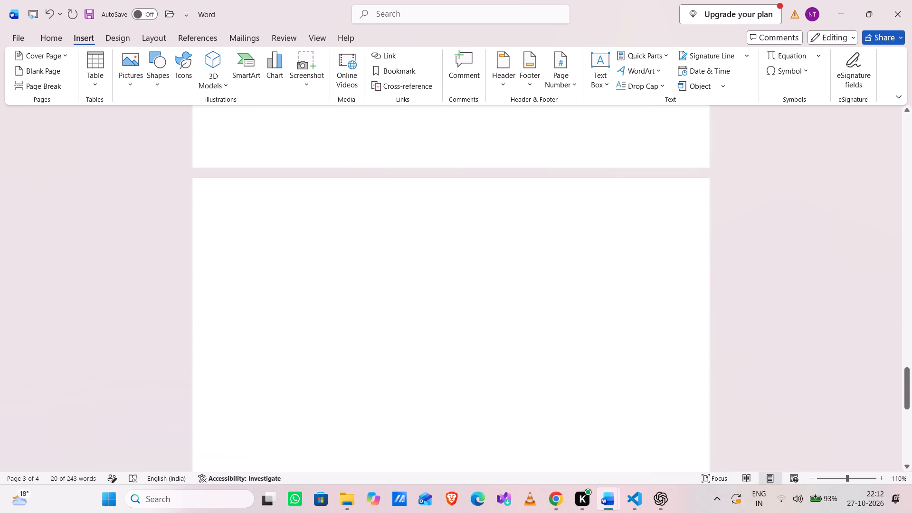
{"action": "left_click", "coordinate": [349, 215]}
{"action": "left_click", "coordinate": [327, 212]}
{"action": "key", "text": "ctrl+v"}
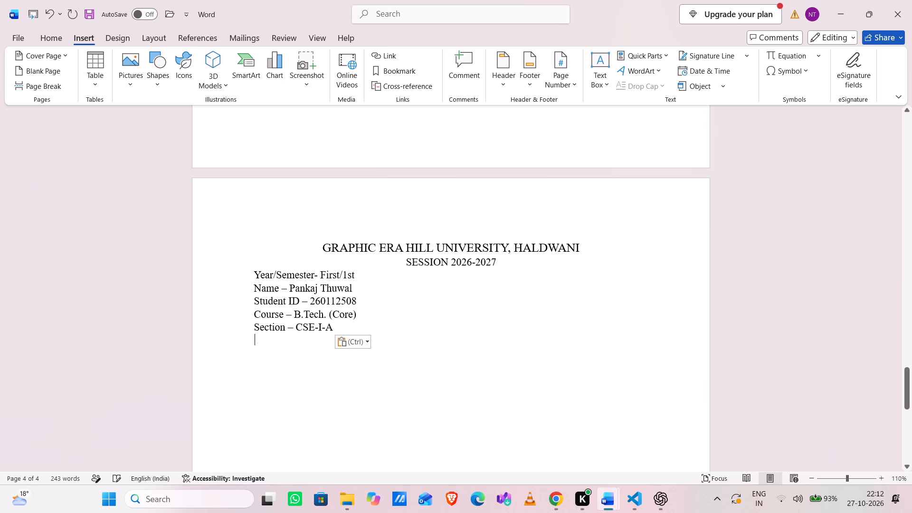
{"action": "scroll", "coordinate": [343, 217], "scroll_direction": "down", "scroll_amount": 3}
{"action": "scroll", "coordinate": [343, 219], "scroll_direction": "up", "scroll_amount": 5}
{"action": "scroll", "coordinate": [364, 378], "scroll_direction": "down", "scroll_amount": 3}
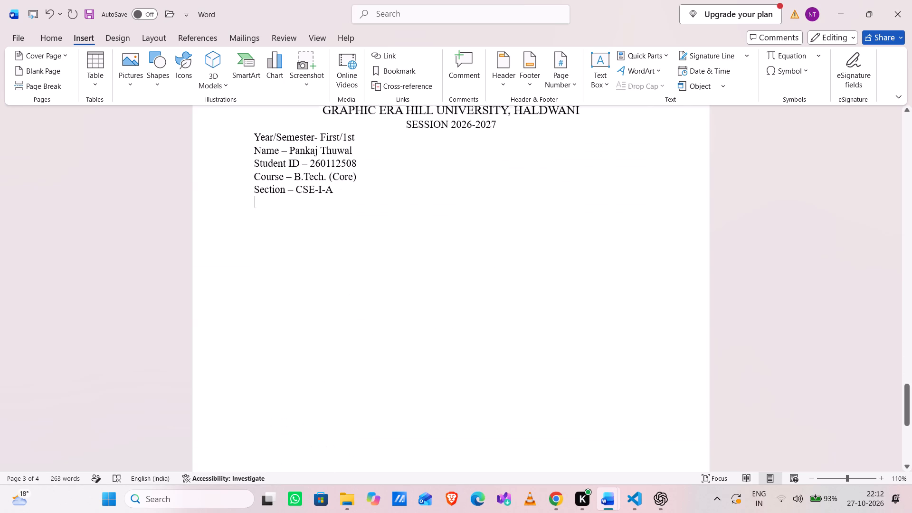
{"action": "scroll", "coordinate": [369, 120], "scroll_direction": "up", "scroll_amount": 1}
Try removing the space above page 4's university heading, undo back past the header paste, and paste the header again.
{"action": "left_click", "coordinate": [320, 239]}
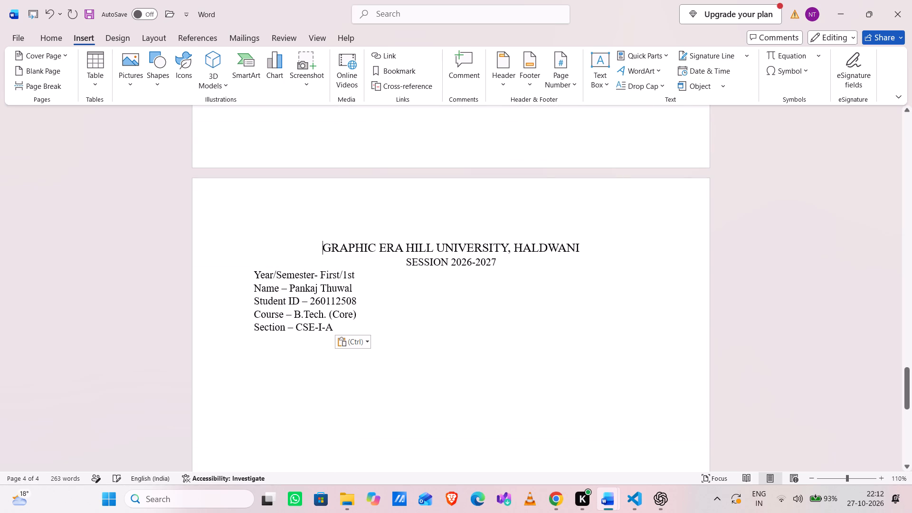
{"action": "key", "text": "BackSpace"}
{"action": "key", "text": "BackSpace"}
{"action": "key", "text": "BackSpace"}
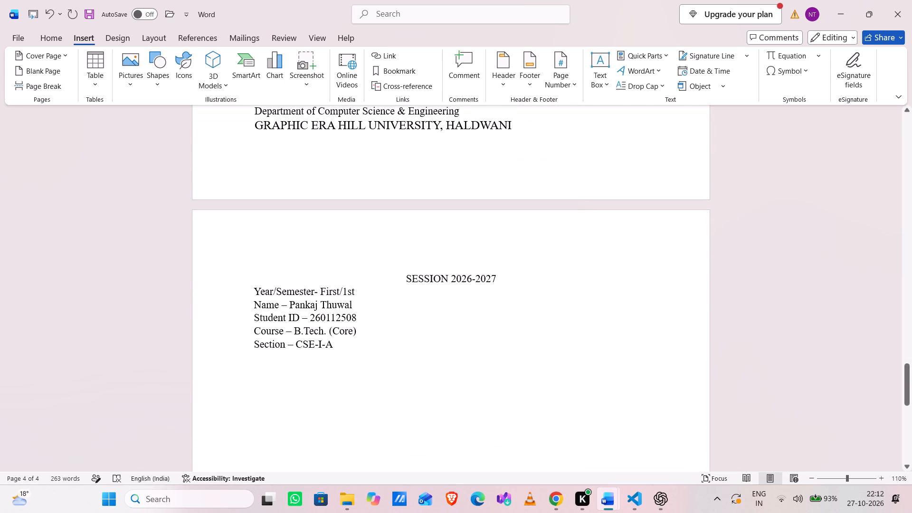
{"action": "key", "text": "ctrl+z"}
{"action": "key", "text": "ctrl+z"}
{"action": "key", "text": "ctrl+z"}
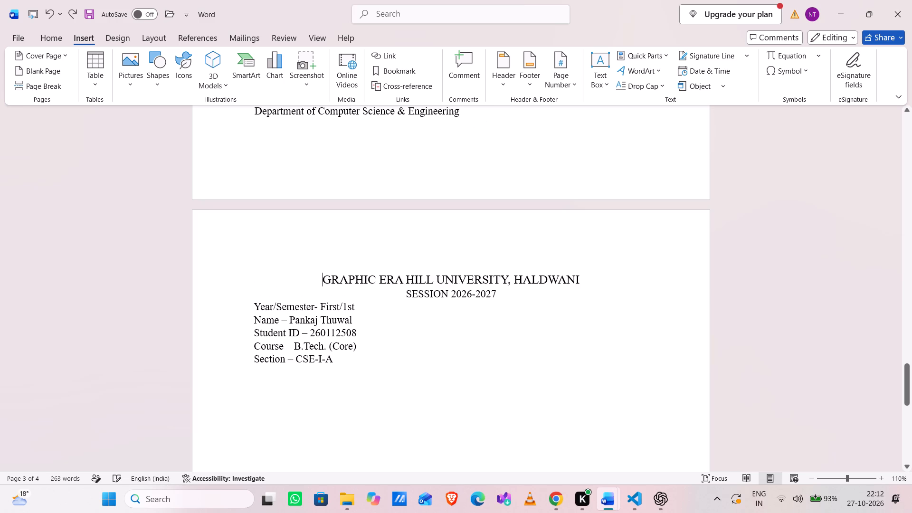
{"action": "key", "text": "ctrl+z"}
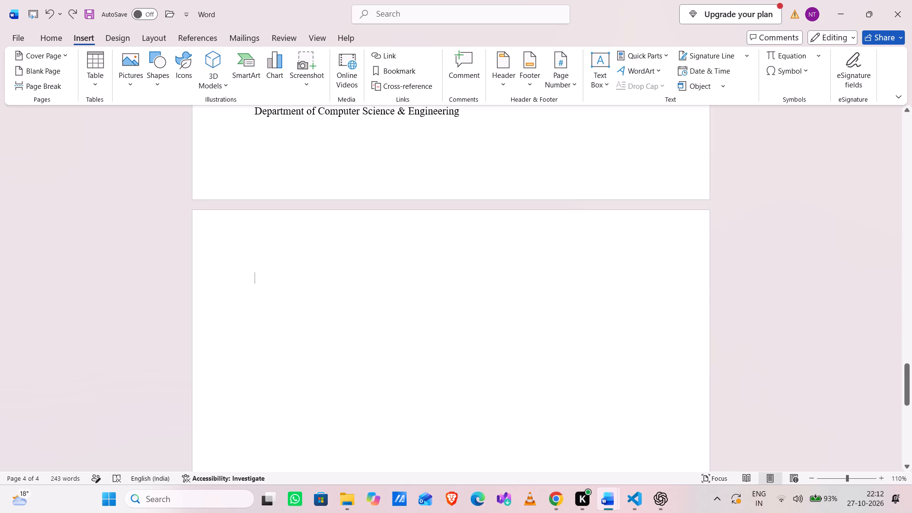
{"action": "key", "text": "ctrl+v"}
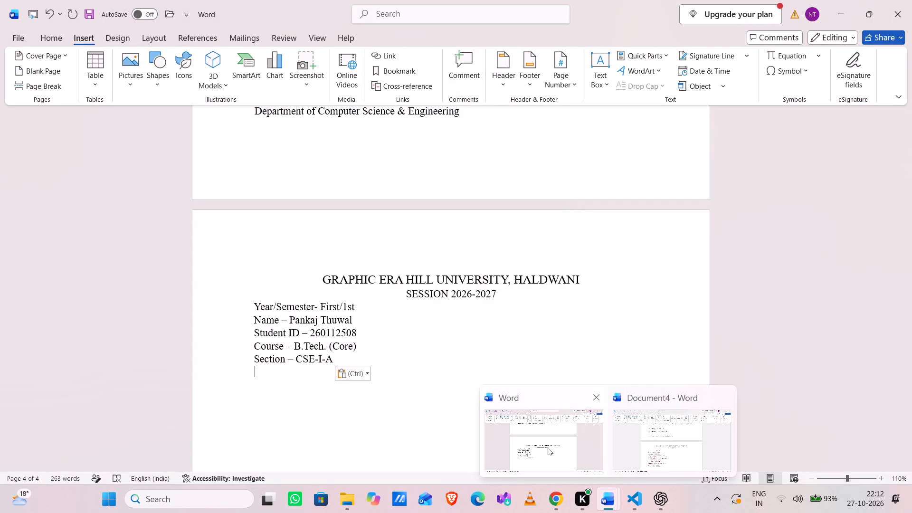
Copy question 4's statement and first code lines, through the "Enter key" printf, from Document4 to below the header on page 4.
{"action": "left_click", "coordinate": [681, 439]}
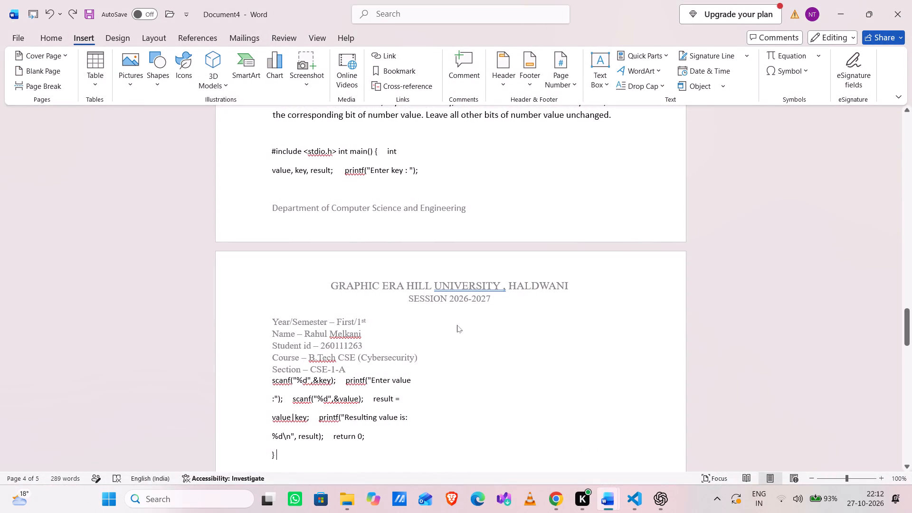
{"action": "scroll", "coordinate": [431, 302], "scroll_direction": "up", "scroll_amount": 1}
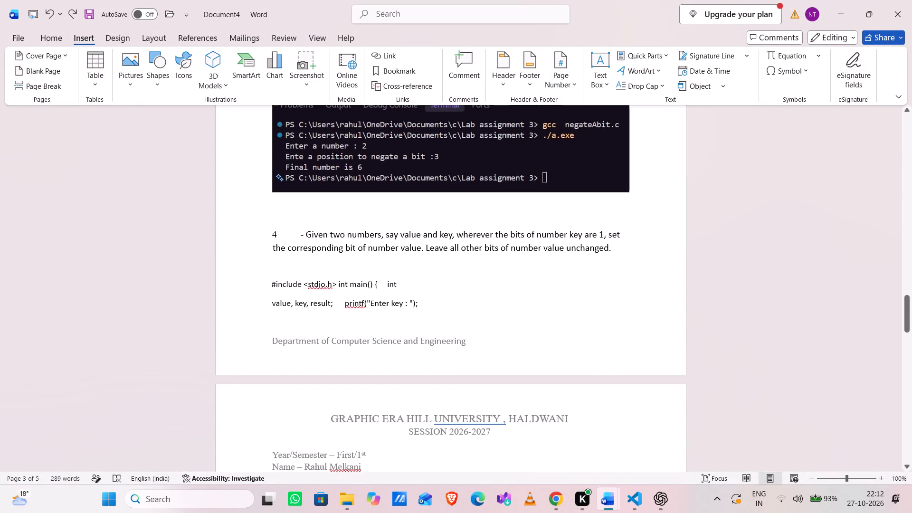
{"action": "left_click_drag", "start_coordinate": [266, 235], "coordinate": [412, 307]}
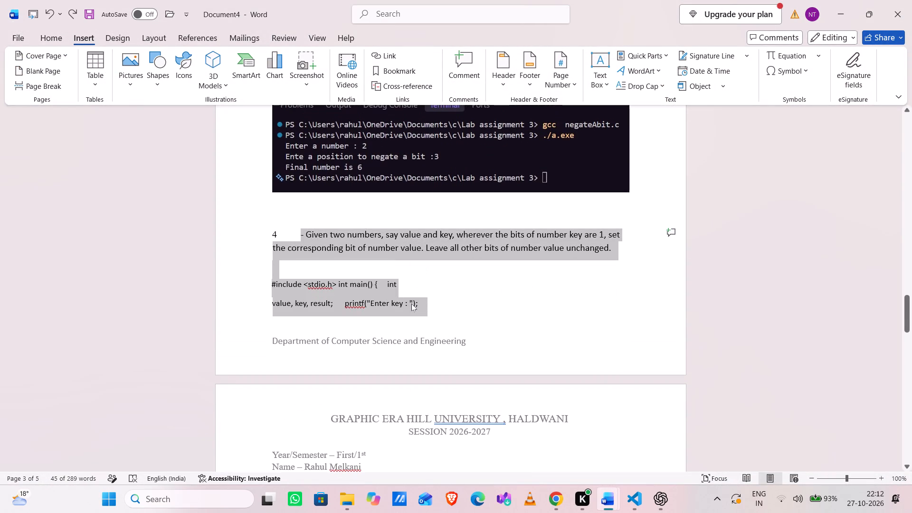
{"action": "key", "text": "ctrl+c"}
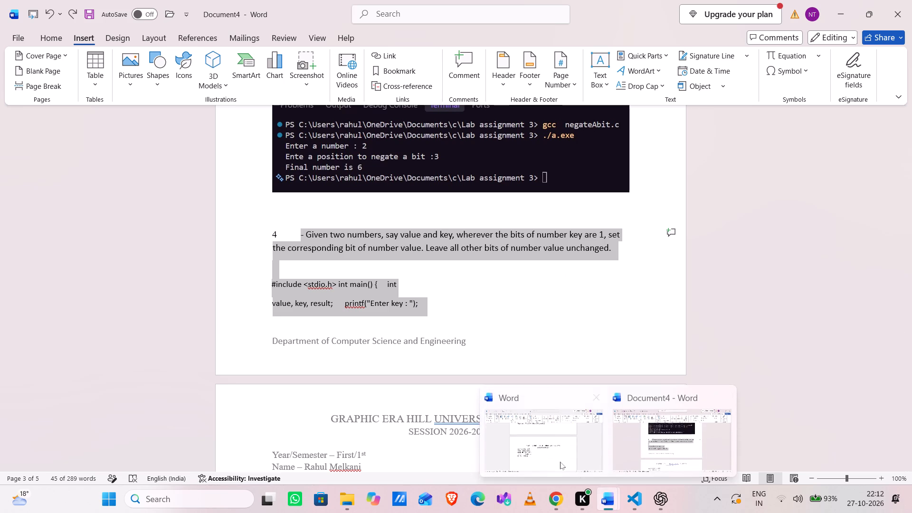
{"action": "left_click", "coordinate": [558, 460]}
{"action": "key", "text": "ctrl+v"}
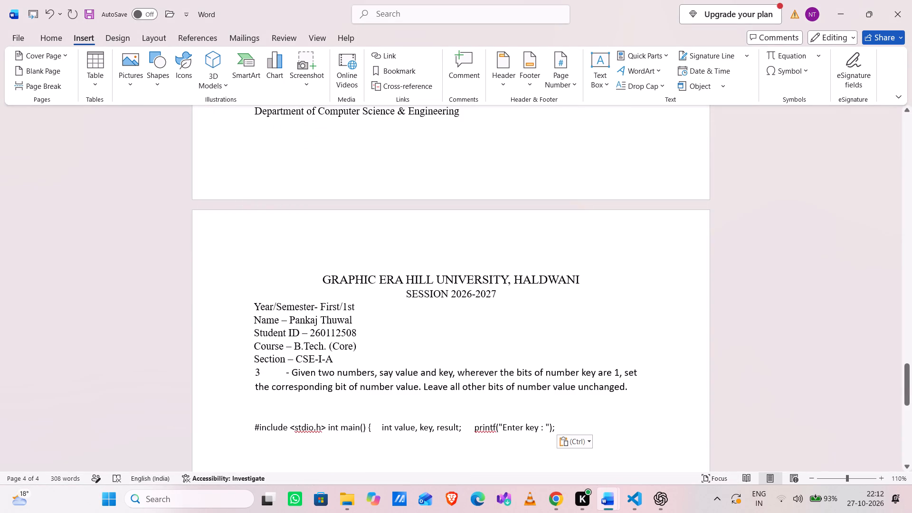
{"action": "scroll", "coordinate": [403, 385], "scroll_direction": "up", "scroll_amount": 4}
{"action": "scroll", "coordinate": [404, 384], "scroll_direction": "down", "scroll_amount": 3}
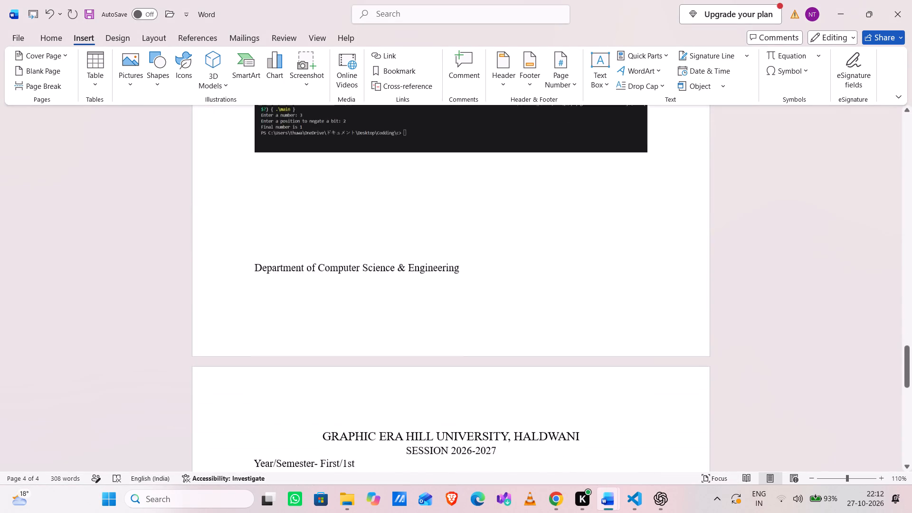
{"action": "scroll", "coordinate": [404, 384], "scroll_direction": "down", "scroll_amount": 1}
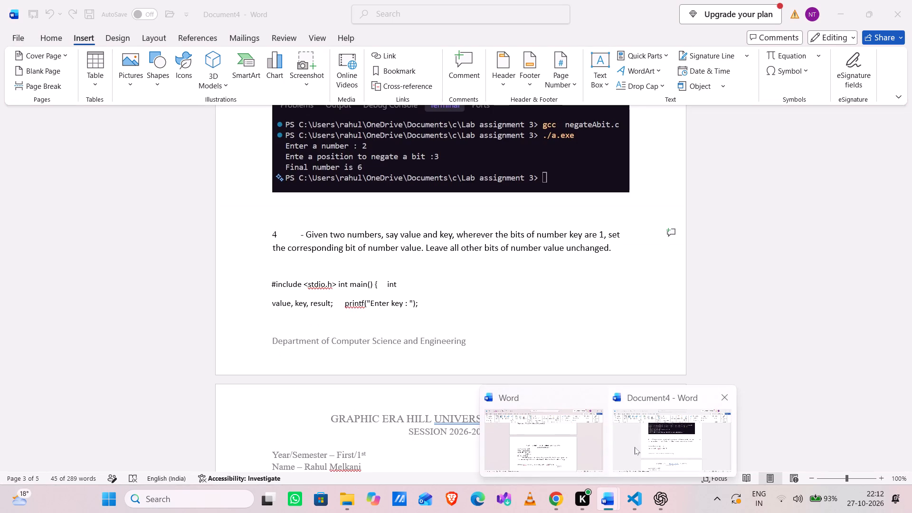
{"action": "left_click", "coordinate": [637, 446]}
{"action": "left_click", "coordinate": [583, 466]}
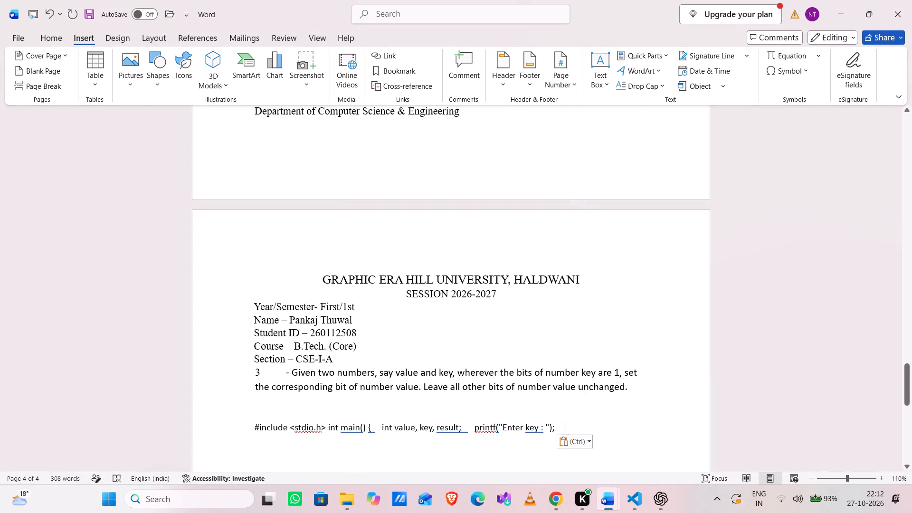
Renumber the pasted question on page 4 as 4.
{"action": "left_click", "coordinate": [259, 366]}
{"action": "key", "text": "BackSpace"}
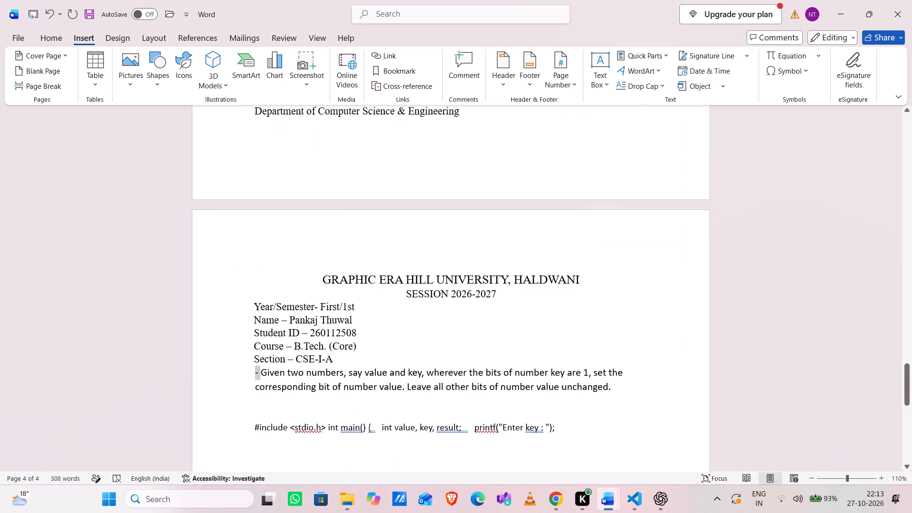
{"action": "type", "text": "4"}
{"action": "key", "text": "space"}
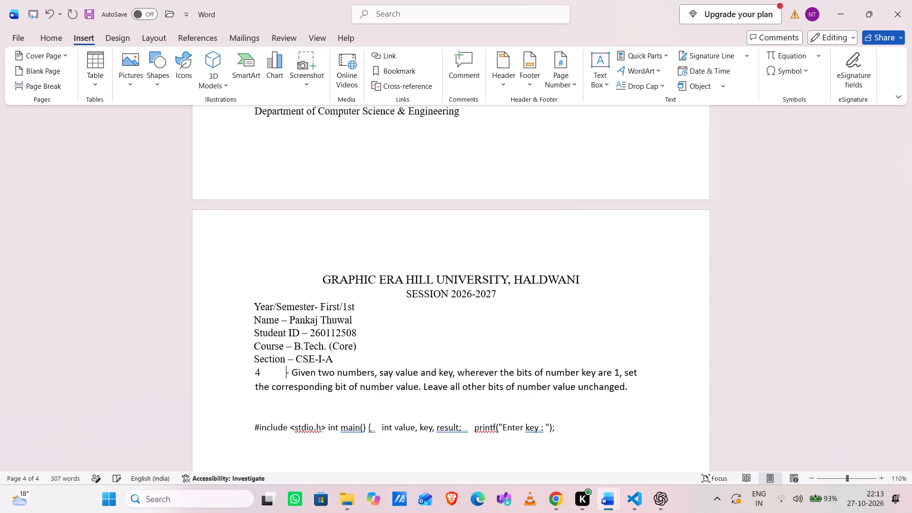
Break question 4's code after "main()" so the opening brace starts a new line.
{"action": "scroll", "coordinate": [478, 418], "scroll_direction": "down", "scroll_amount": 1}
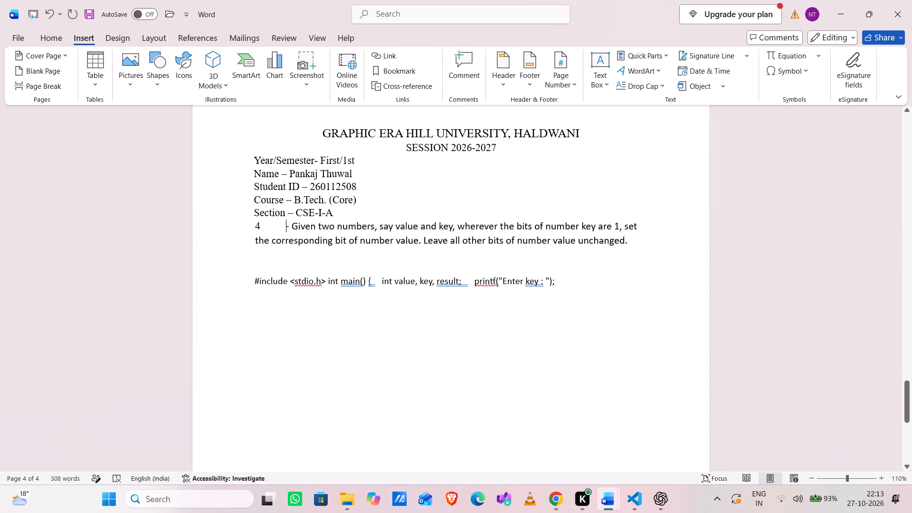
{"action": "left_click", "coordinate": [367, 280]}
{"action": "key", "text": "Return"}
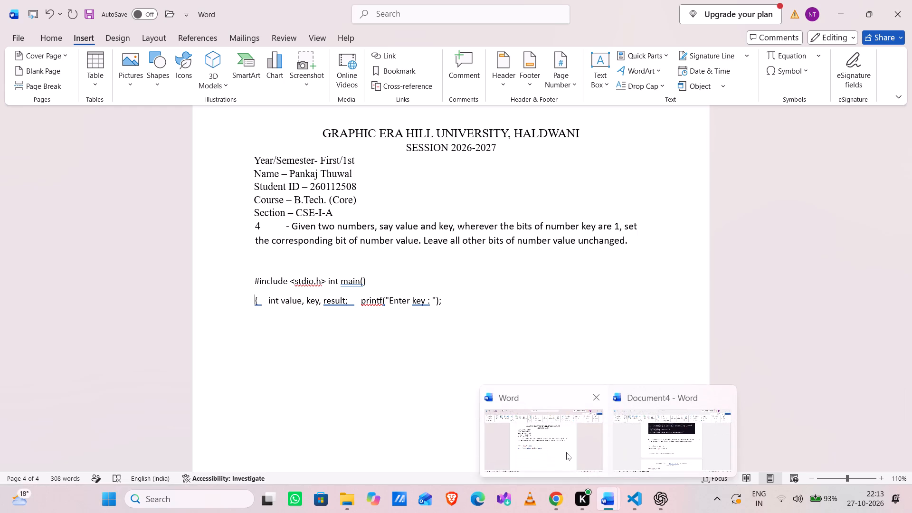
Copy the rest of question 4's code, its Output heading and terminal screenshot from Document4 to below the printf line on page 4.
{"action": "left_click", "coordinate": [636, 448]}
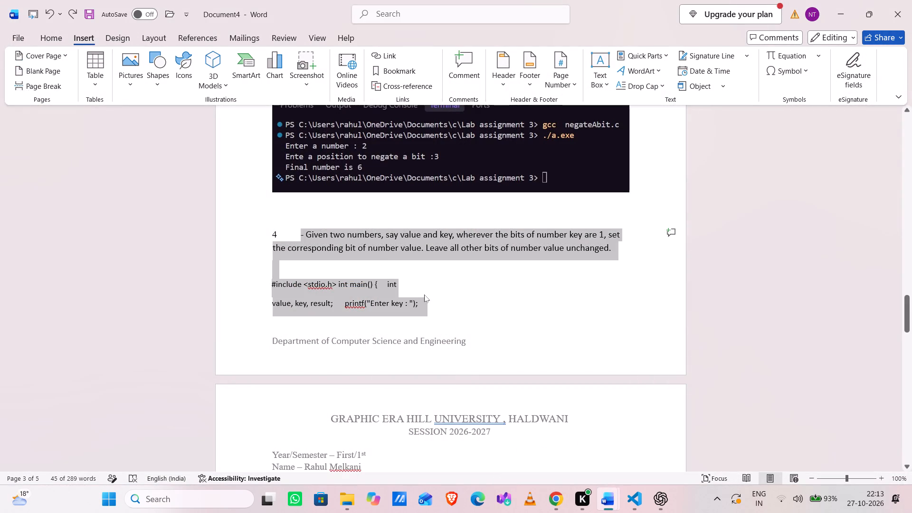
{"action": "scroll", "coordinate": [424, 295], "scroll_direction": "down", "scroll_amount": 1}
{"action": "left_click_drag", "start_coordinate": [269, 378], "coordinate": [348, 442]}
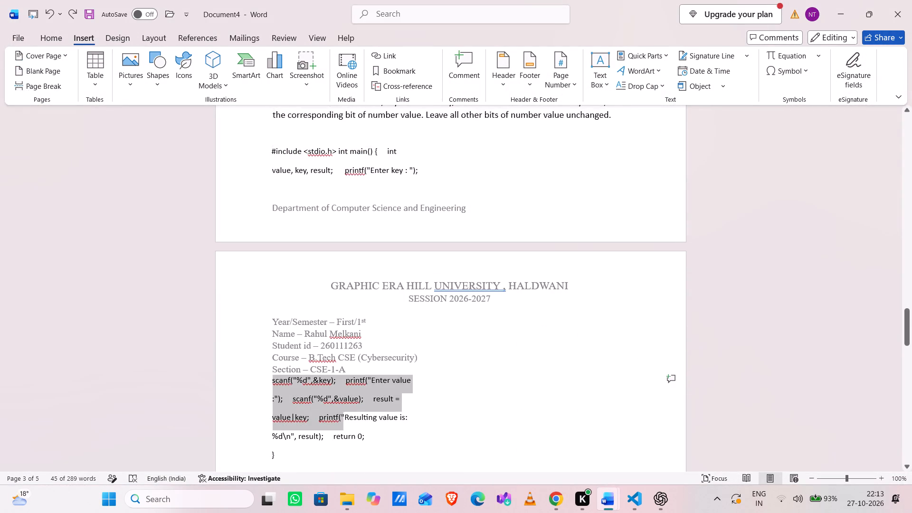
{"action": "left_click_drag", "start_coordinate": [348, 442], "coordinate": [416, 503]}
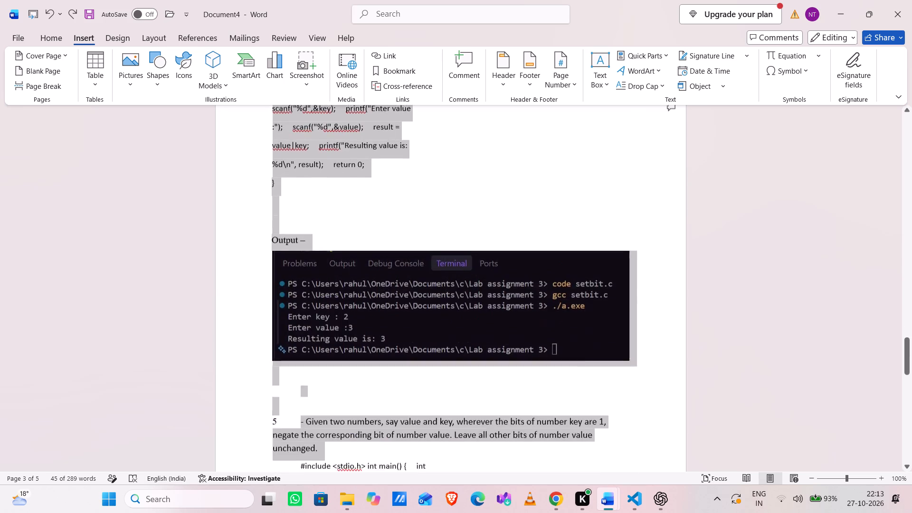
{"action": "left_click_drag", "start_coordinate": [416, 503], "coordinate": [410, 250]}
{"action": "key", "text": "ctrl+c"}
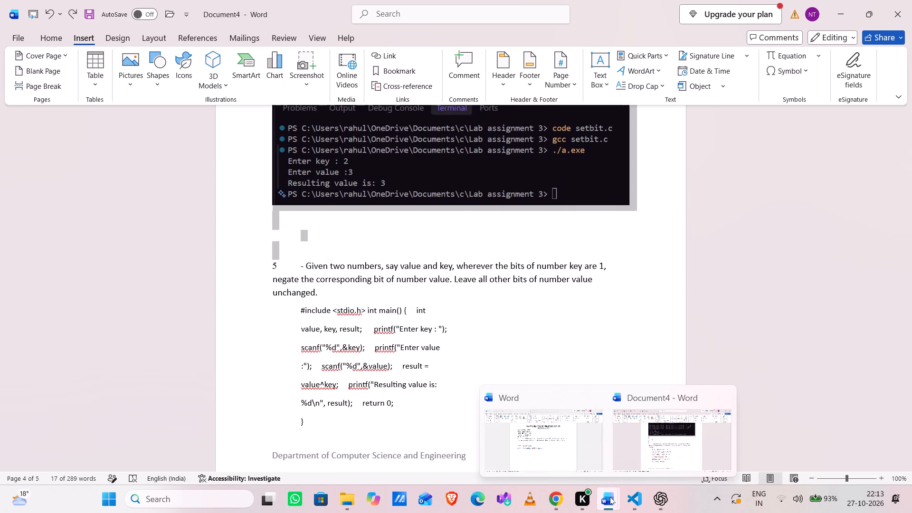
{"action": "left_click", "coordinate": [580, 466]}
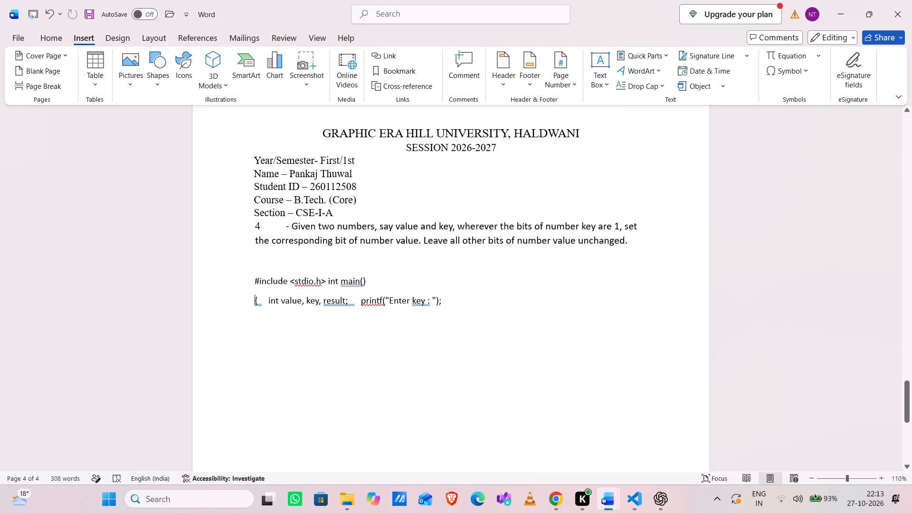
{"action": "left_click", "coordinate": [334, 325]}
{"action": "key", "text": "ctrl+v"}
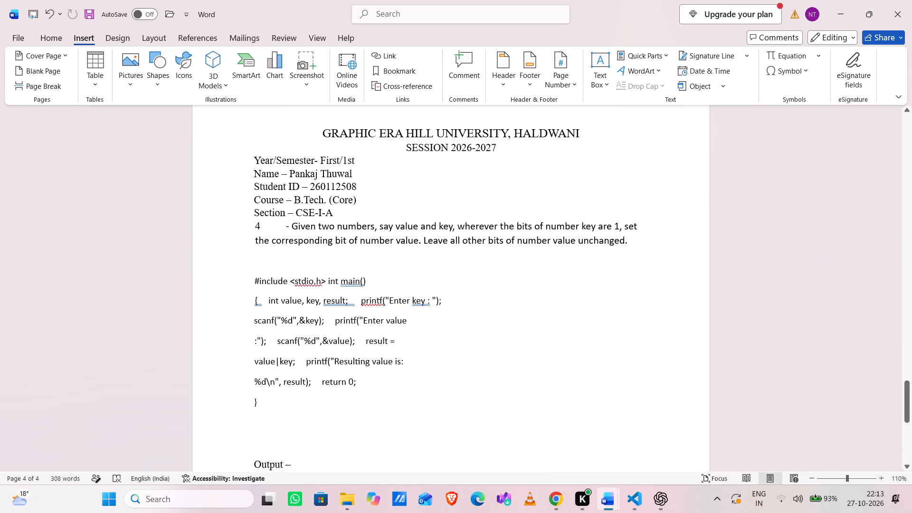
{"action": "scroll", "coordinate": [360, 317], "scroll_direction": "down", "scroll_amount": 1}
{"action": "scroll", "coordinate": [360, 317], "scroll_direction": "up", "scroll_amount": 1}
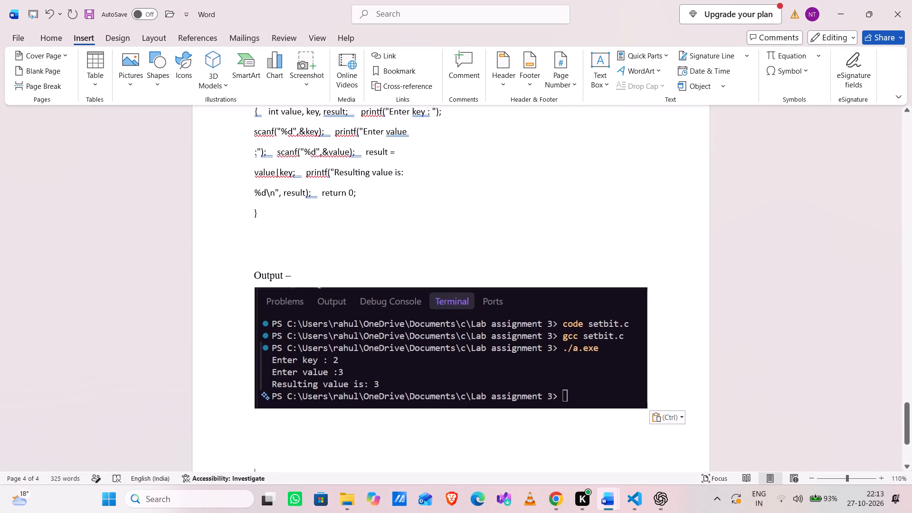
{"action": "scroll", "coordinate": [360, 317], "scroll_direction": "up", "scroll_amount": 2}
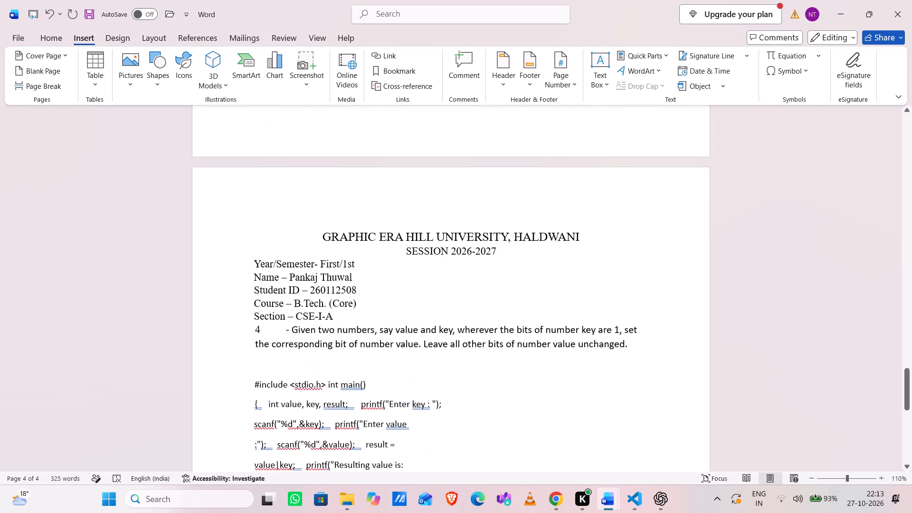
{"action": "scroll", "coordinate": [361, 316], "scroll_direction": "down", "scroll_amount": 1}
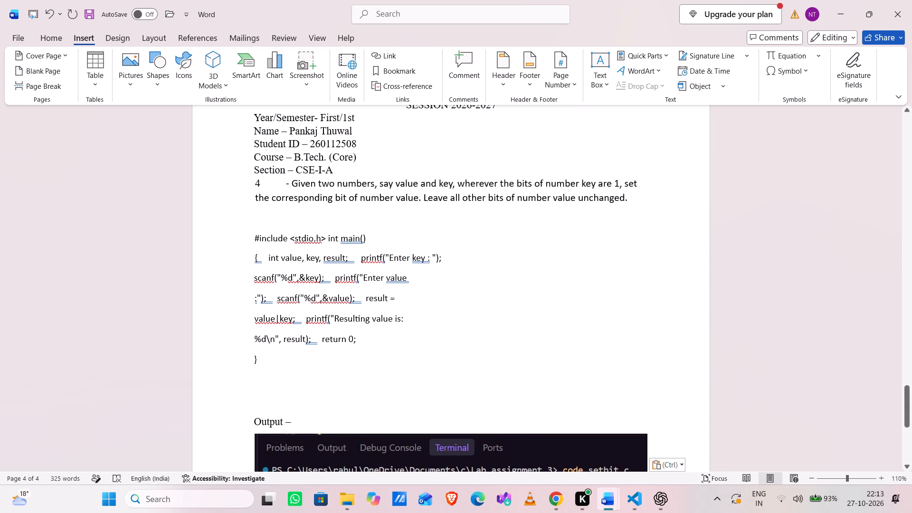
Add blank lines below question 4's terminal screenshot, down to the bottom of page 4.
{"action": "scroll", "coordinate": [361, 316], "scroll_direction": "down", "scroll_amount": 2}
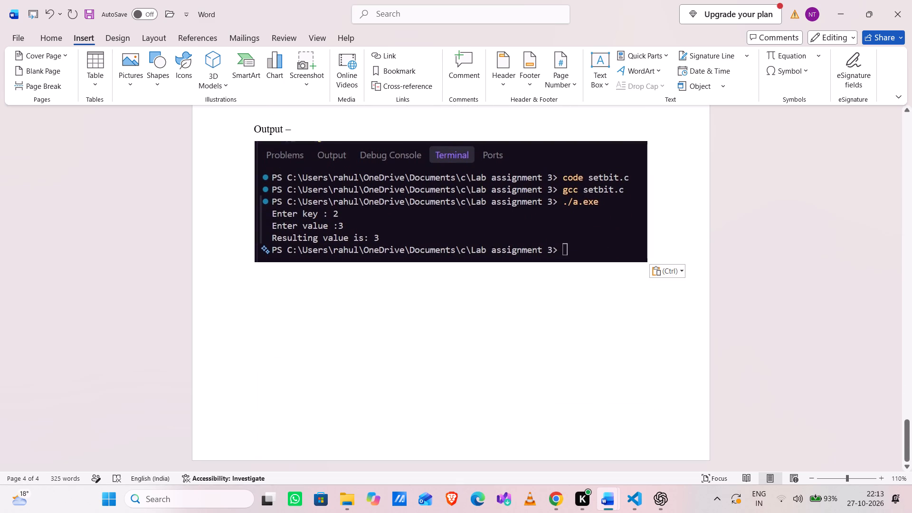
{"action": "key", "text": "Return"}
{"action": "key", "text": "Return"}
{"action": "key", "text": "Return"}
{"action": "key", "text": "Return"}
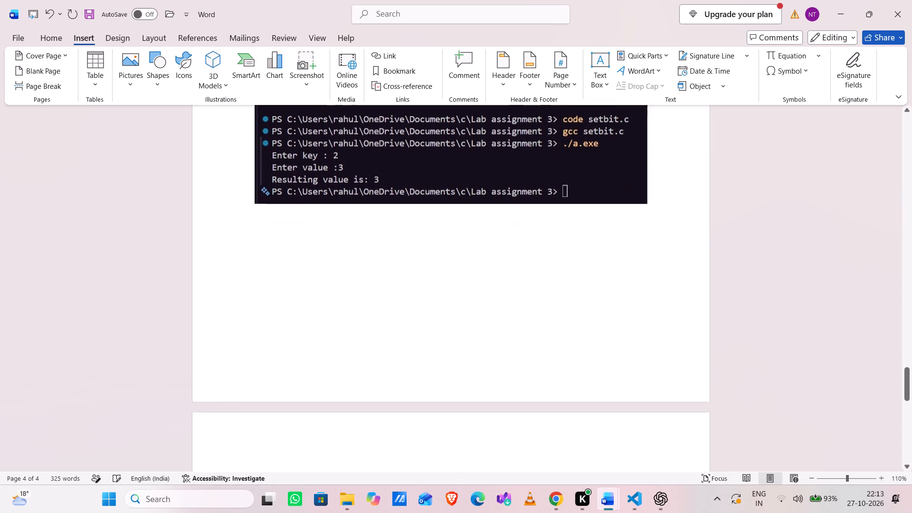
{"action": "key", "text": "BackSpace"}
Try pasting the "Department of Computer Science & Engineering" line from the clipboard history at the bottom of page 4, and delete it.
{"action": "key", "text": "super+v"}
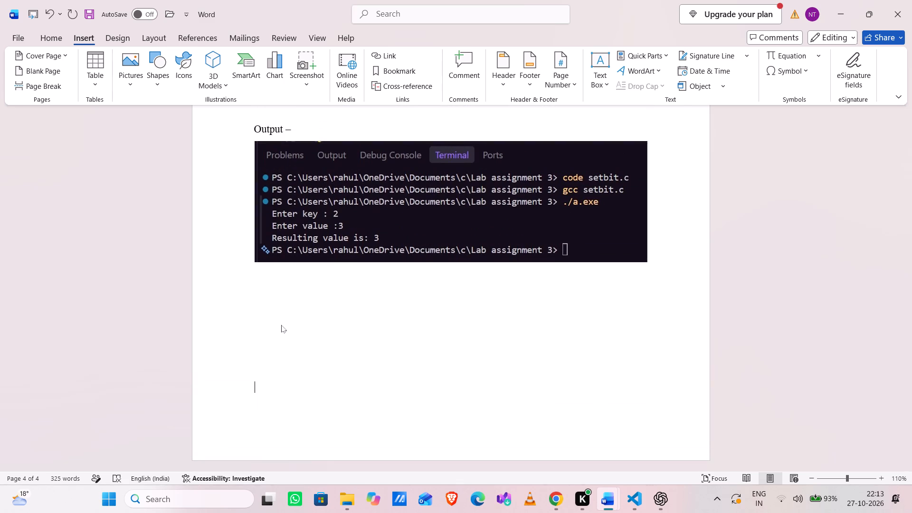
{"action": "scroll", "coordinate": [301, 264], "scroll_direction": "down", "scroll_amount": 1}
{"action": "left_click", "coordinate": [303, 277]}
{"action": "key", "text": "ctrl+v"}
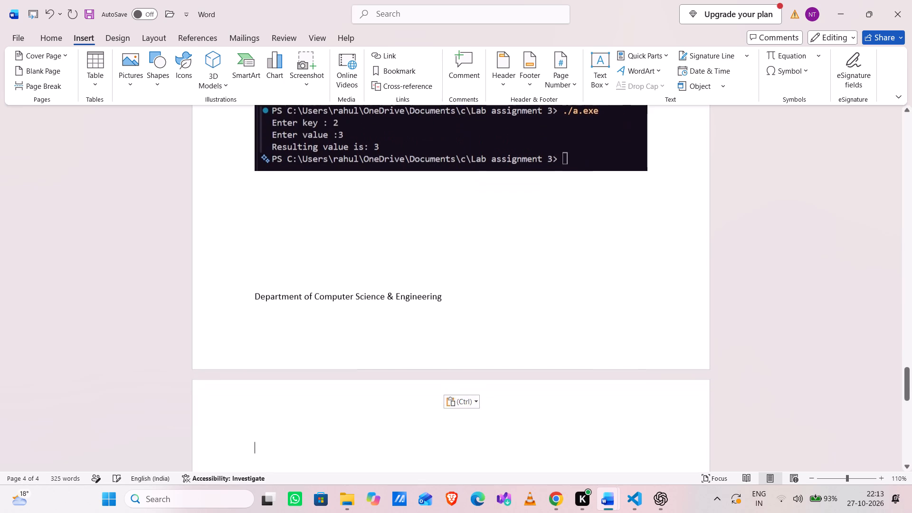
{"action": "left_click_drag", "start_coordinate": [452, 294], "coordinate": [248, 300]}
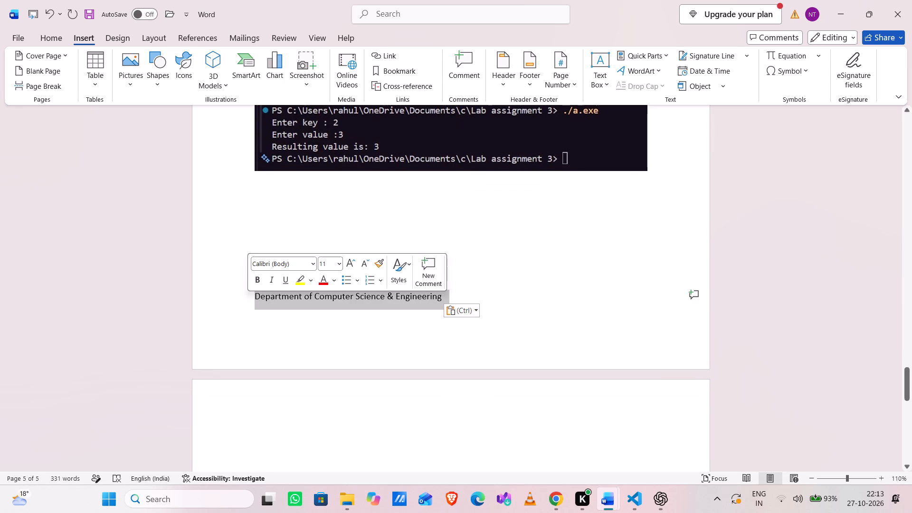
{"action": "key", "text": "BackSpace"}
Copy the "Department of Computer Science & Engineering" line from the bottom of page 3 to the bottom of page 4.
{"action": "scroll", "coordinate": [250, 298], "scroll_direction": "up", "scroll_amount": 5}
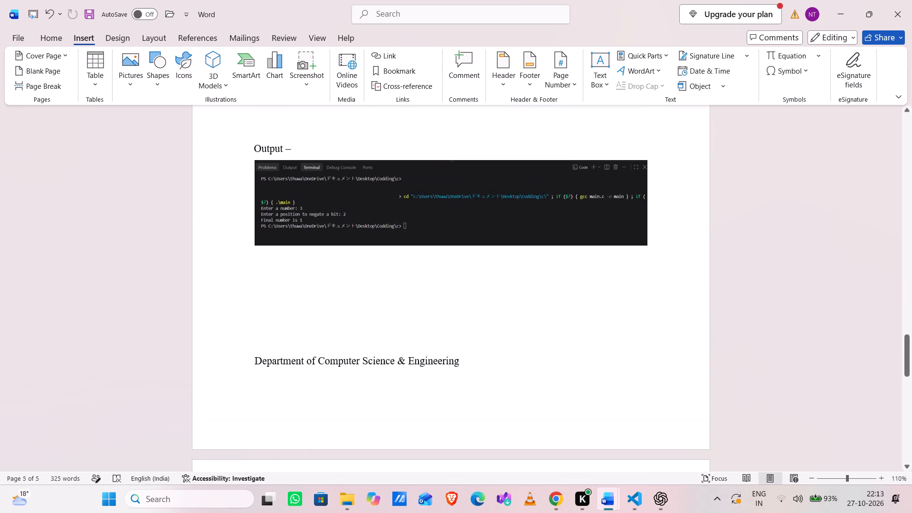
{"action": "left_click_drag", "start_coordinate": [249, 359], "coordinate": [484, 361]}
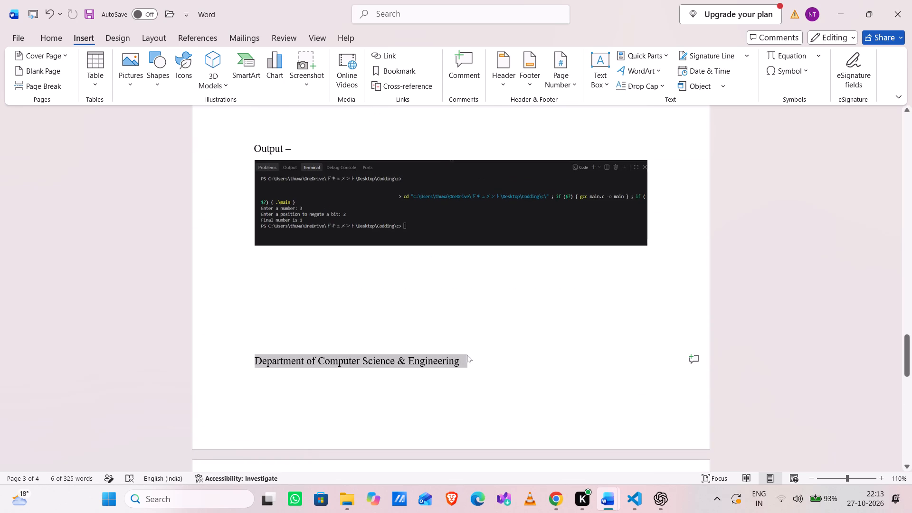
{"action": "key", "text": "ctrl+c"}
{"action": "scroll", "coordinate": [466, 355], "scroll_direction": "down", "scroll_amount": 5}
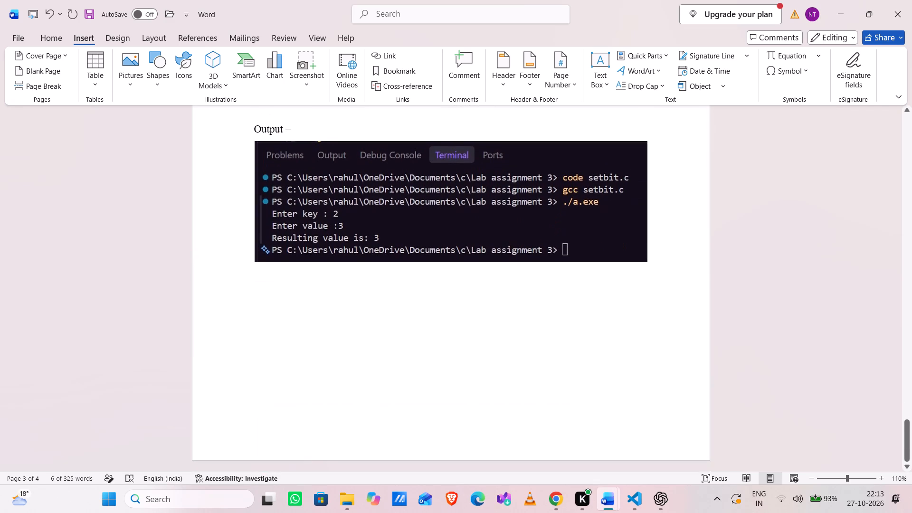
{"action": "left_click", "coordinate": [317, 393]}
{"action": "left_click", "coordinate": [316, 392]}
{"action": "key", "text": "Return"}
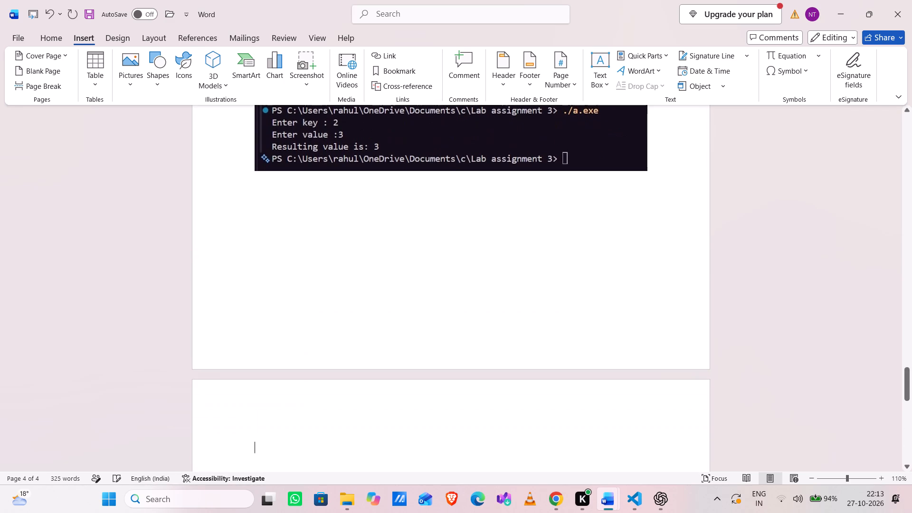
{"action": "key", "text": "BackSpace"}
{"action": "key", "text": "ctrl+v"}
Copy question 4's code from page 4 and use it to replace all the code in main.c in Visual Studio Code.
{"action": "scroll", "coordinate": [316, 385], "scroll_direction": "up", "scroll_amount": 2}
{"action": "scroll", "coordinate": [378, 365], "scroll_direction": "up", "scroll_amount": 1}
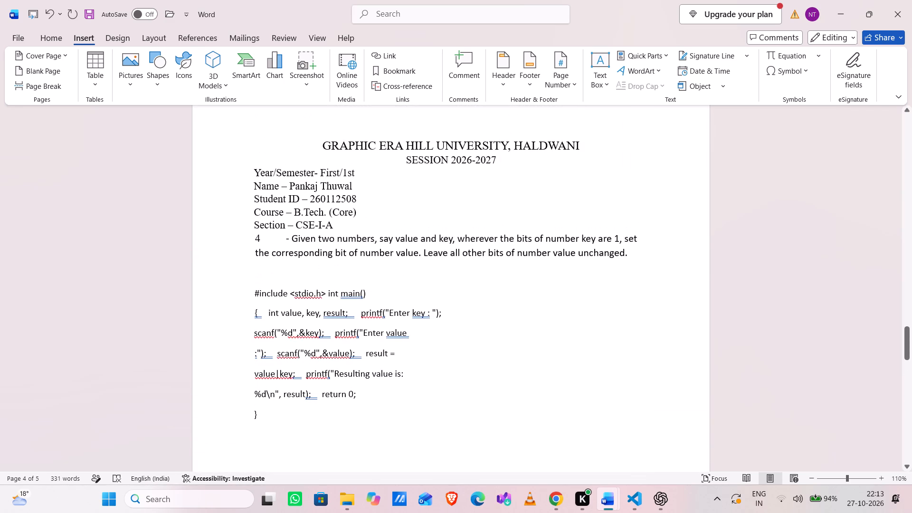
{"action": "left_click_drag", "start_coordinate": [250, 297], "coordinate": [310, 394]}
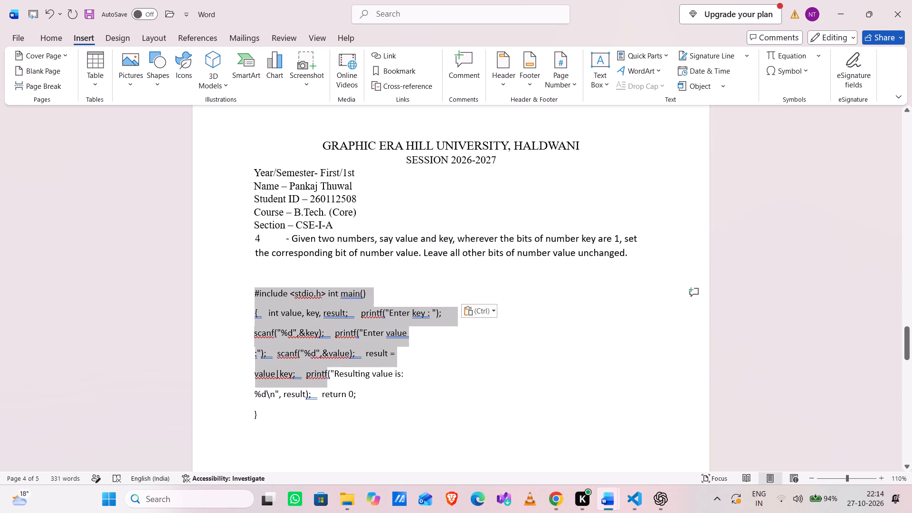
{"action": "left_click_drag", "start_coordinate": [310, 394], "coordinate": [311, 412]}
{"action": "key", "text": "ctrl+c"}
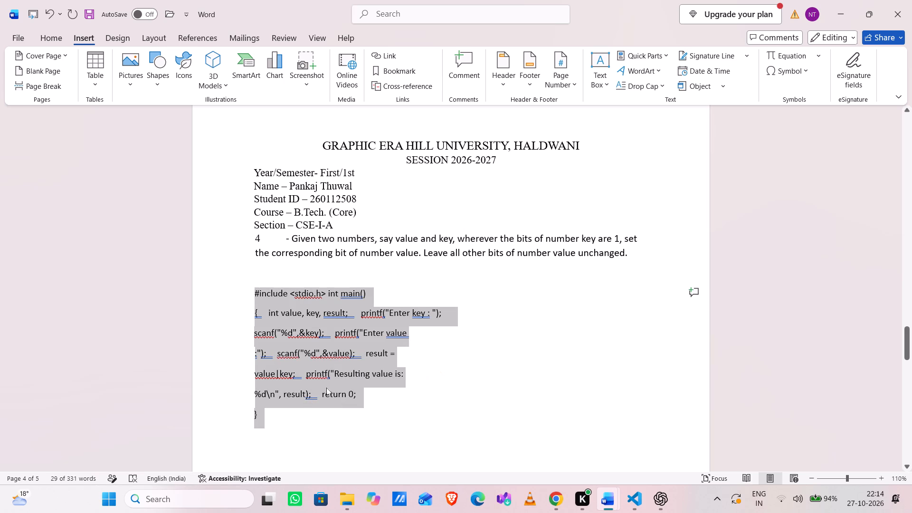
{"action": "scroll", "coordinate": [326, 388], "scroll_direction": "down", "scroll_amount": 2}
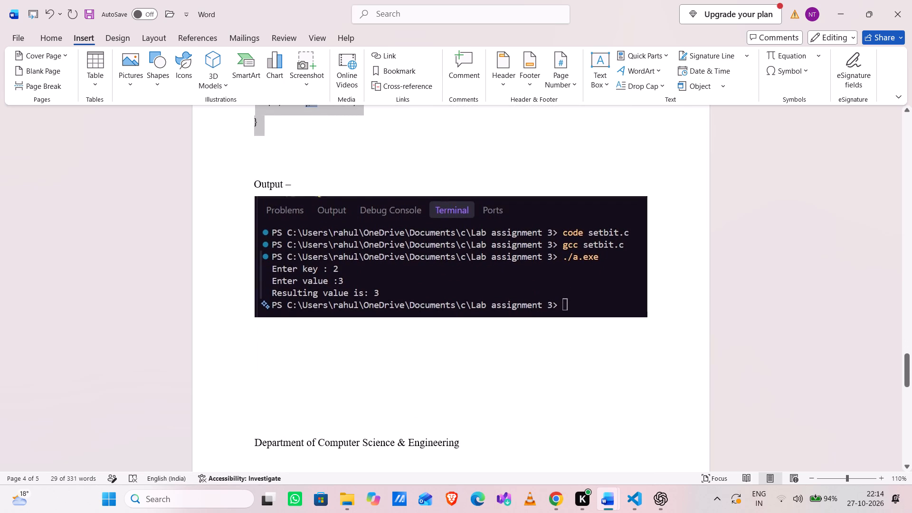
{"action": "left_click", "coordinate": [631, 497]}
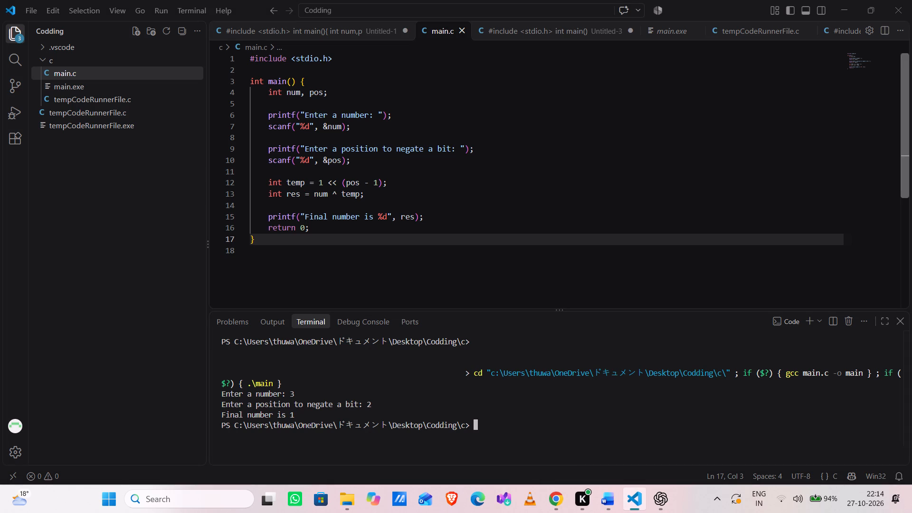
{"action": "left_click_drag", "start_coordinate": [262, 241], "coordinate": [211, 61]}
{"action": "key", "text": "BackSpace"}
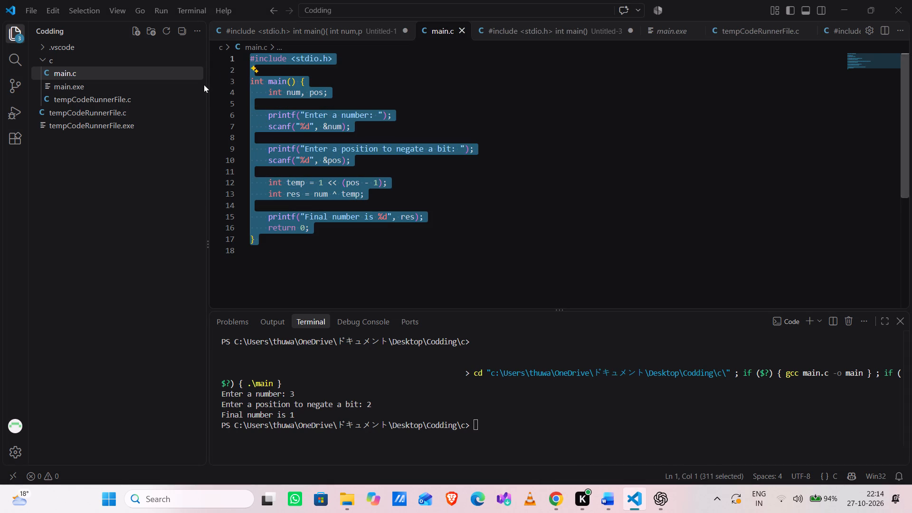
{"action": "key", "text": "ctrl+v"}
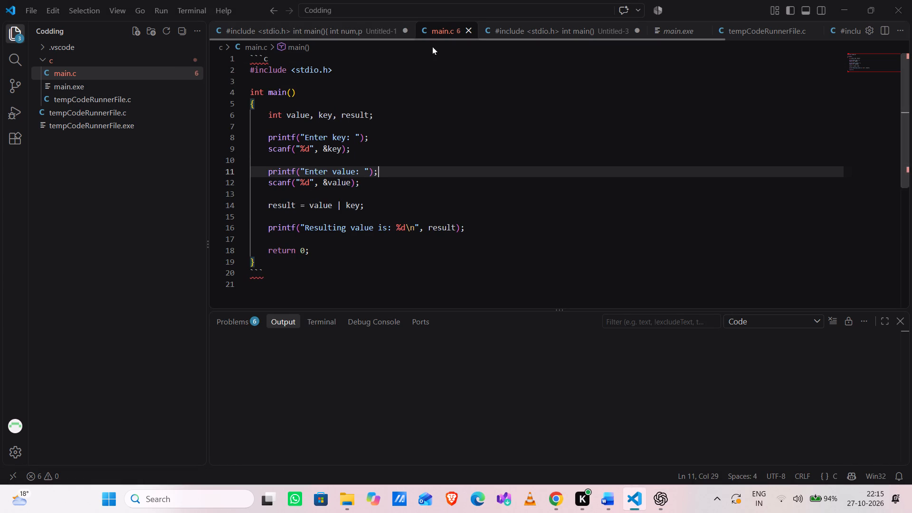
{"action": "left_click", "coordinate": [105, 67]}
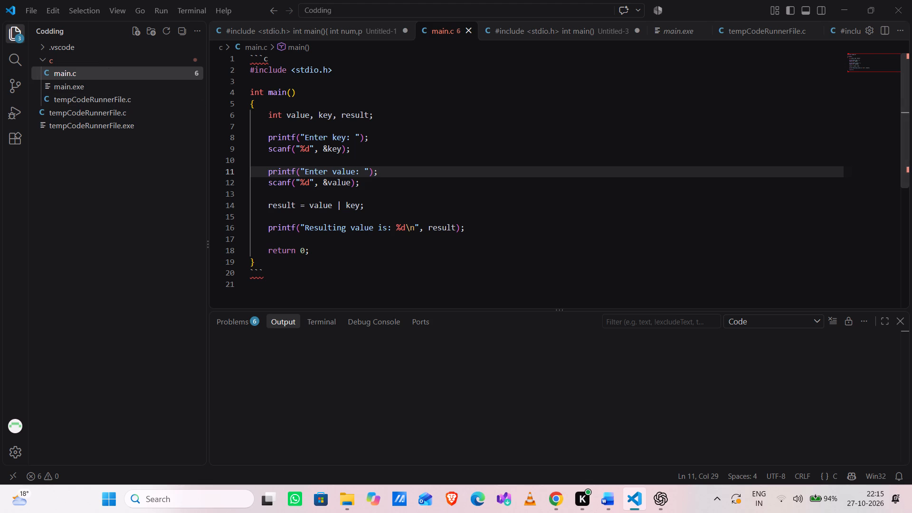
{"action": "left_click", "coordinate": [335, 100]}
{"action": "scroll", "coordinate": [345, 153], "scroll_direction": "up", "scroll_amount": 2}
{"action": "scroll", "coordinate": [312, 110], "scroll_direction": "up", "scroll_amount": 1}
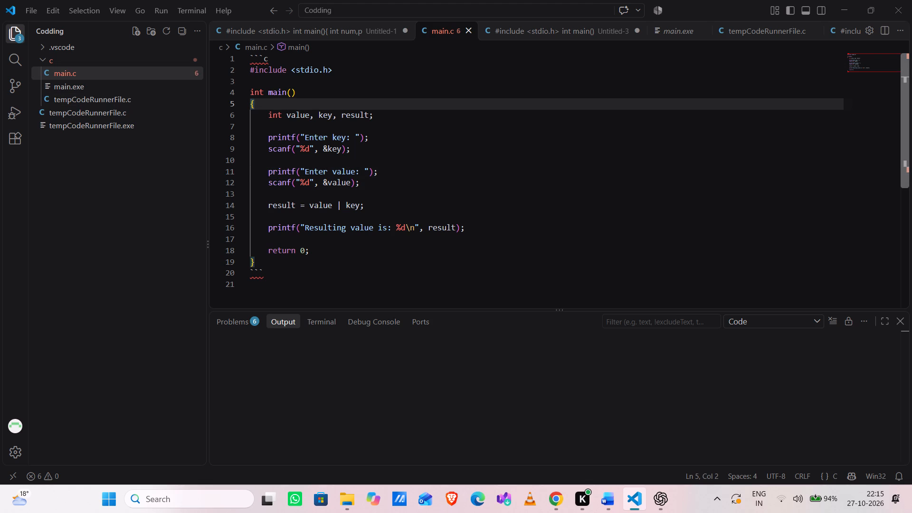
{"action": "scroll", "coordinate": [420, 104], "scroll_direction": "down", "scroll_amount": 3}
{"action": "scroll", "coordinate": [420, 104], "scroll_direction": "up", "scroll_amount": 5}
{"action": "left_click", "coordinate": [273, 60]}
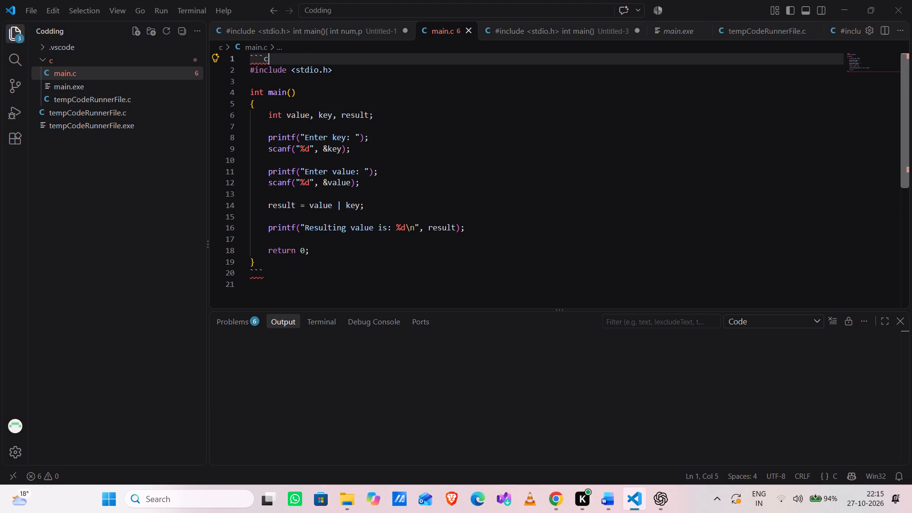
{"action": "key", "text": "BackSpace"}
{"action": "key", "text": "BackSpace"}
{"action": "key", "text": "BackSpace"}
{"action": "key", "text": "BackSpace"}
{"action": "key", "text": "BackSpace"}
{"action": "key", "text": "BackSpace"}
{"action": "key", "text": "BackSpace"}
{"action": "key", "text": "BackSpace"}
{"action": "key", "text": "BackSpace"}
{"action": "key", "text": "BackSpace"}
{"action": "key", "text": "BackSpace"}
{"action": "key", "text": "BackSpace"}
Run main.c in the terminal and examine the compiler output.
{"action": "key", "text": "ctrl+c"}
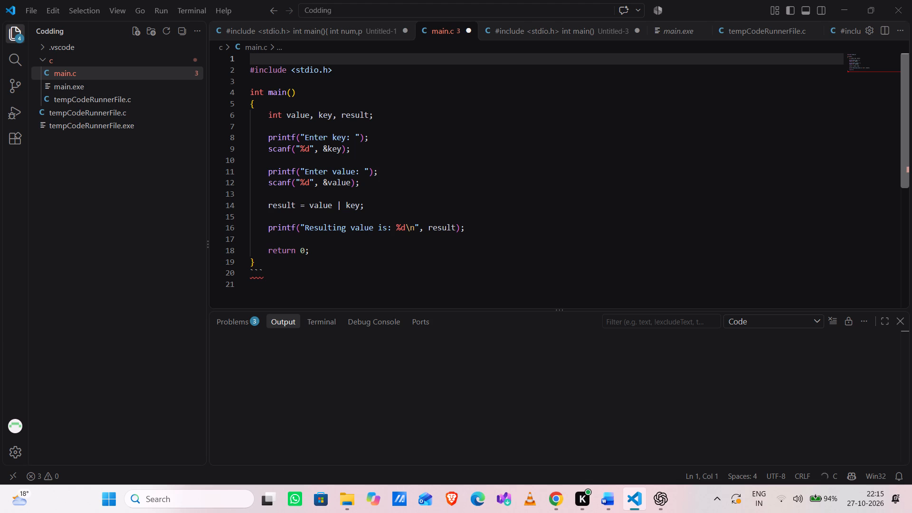
{"action": "key", "text": "ctrl+x"}
{"action": "scroll", "coordinate": [403, 447], "scroll_direction": "up", "scroll_amount": 1}
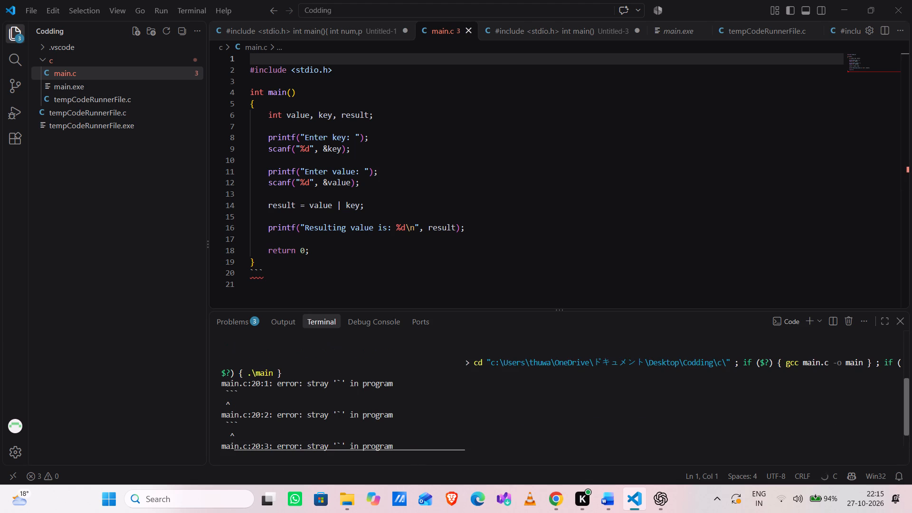
{"action": "scroll", "coordinate": [403, 443], "scroll_direction": "up", "scroll_amount": 1}
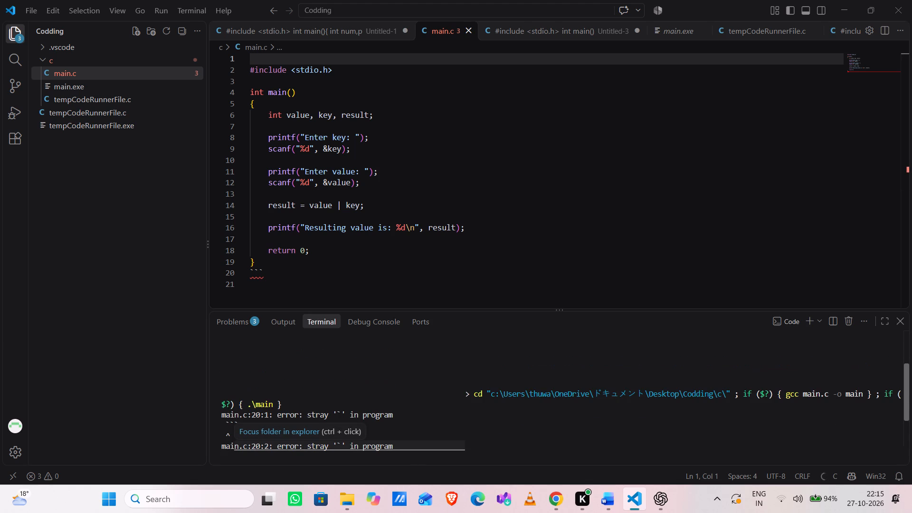
{"action": "scroll", "coordinate": [404, 441], "scroll_direction": "down", "scroll_amount": 1}
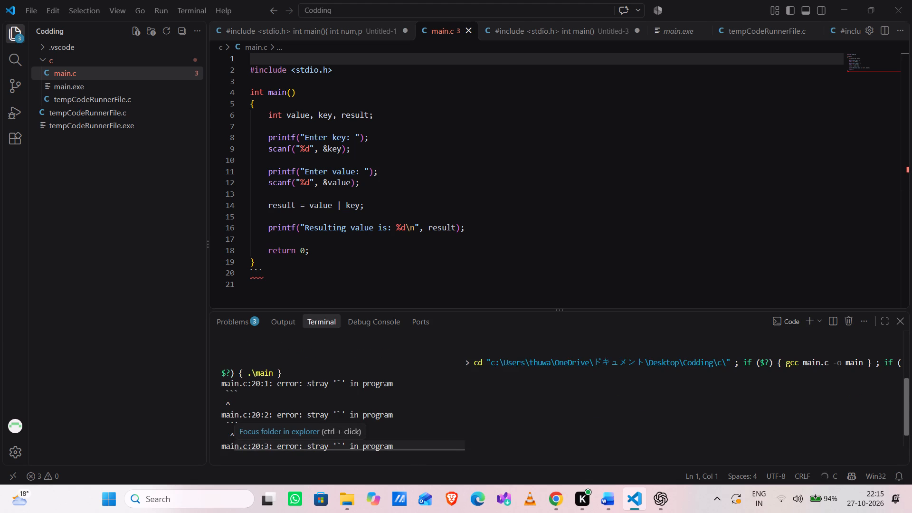
{"action": "scroll", "coordinate": [404, 441], "scroll_direction": "down", "scroll_amount": 1}
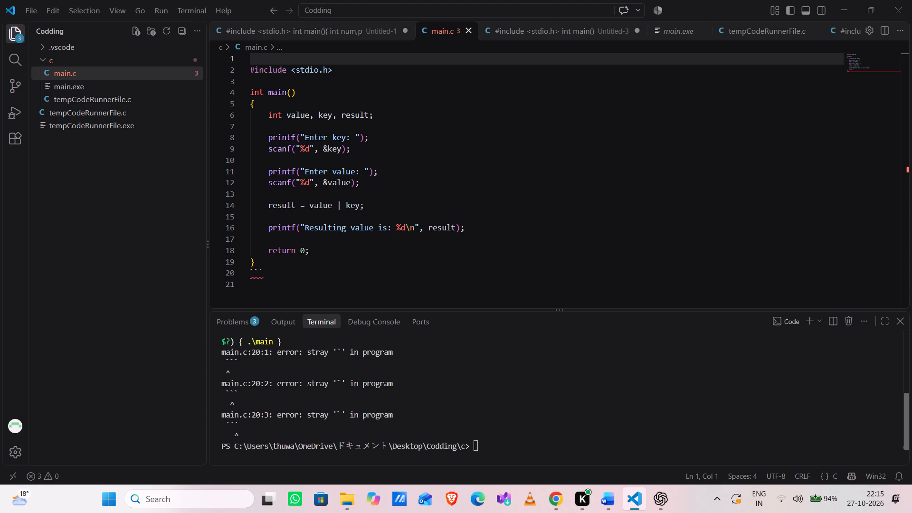
Delete the stray "```" marker after the closing brace at the end of main.c.
{"action": "left_click", "coordinate": [267, 269]}
{"action": "key", "text": "BackSpace"}
{"action": "key", "text": "BackSpace"}
{"action": "key", "text": "BackSpace"}
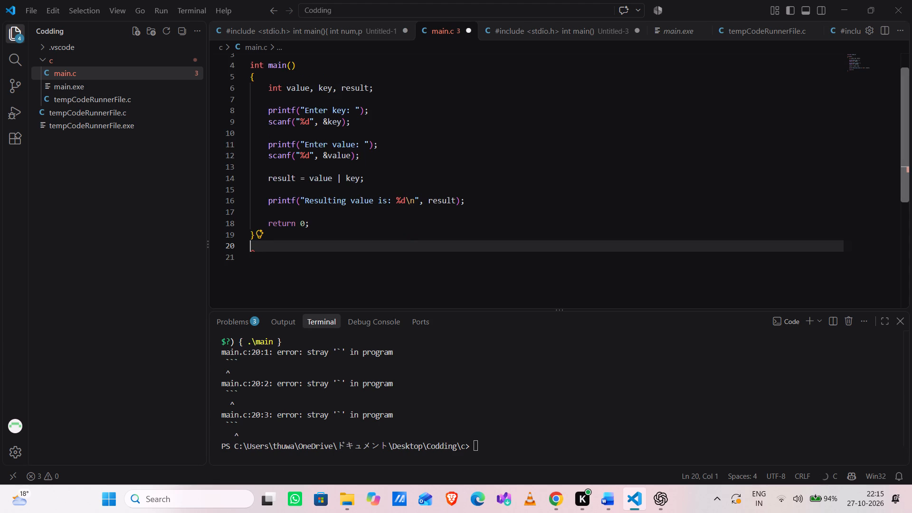
{"action": "left_click", "coordinate": [292, 276]}
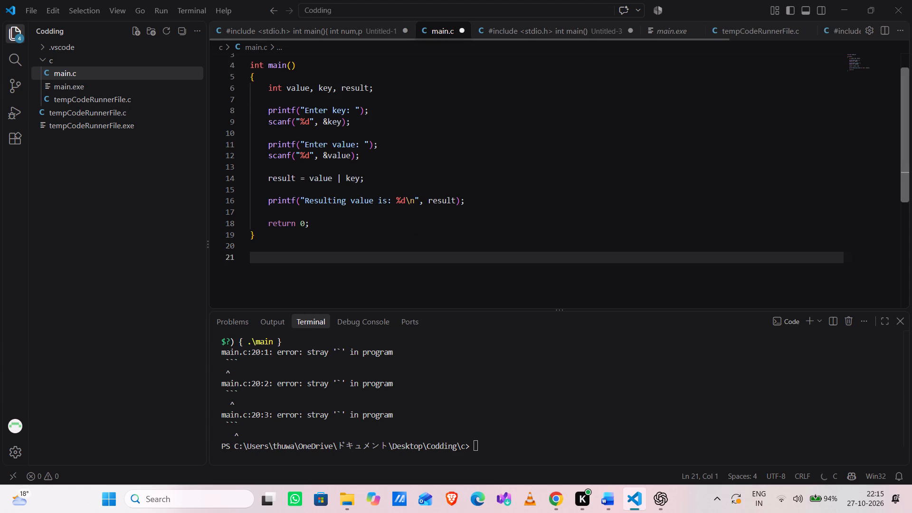
{"action": "scroll", "coordinate": [313, 269], "scroll_direction": "up", "scroll_amount": 2}
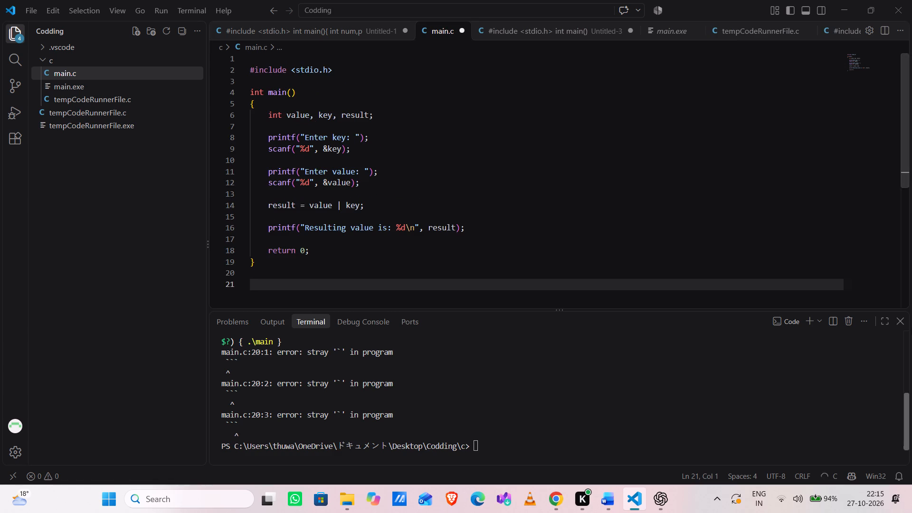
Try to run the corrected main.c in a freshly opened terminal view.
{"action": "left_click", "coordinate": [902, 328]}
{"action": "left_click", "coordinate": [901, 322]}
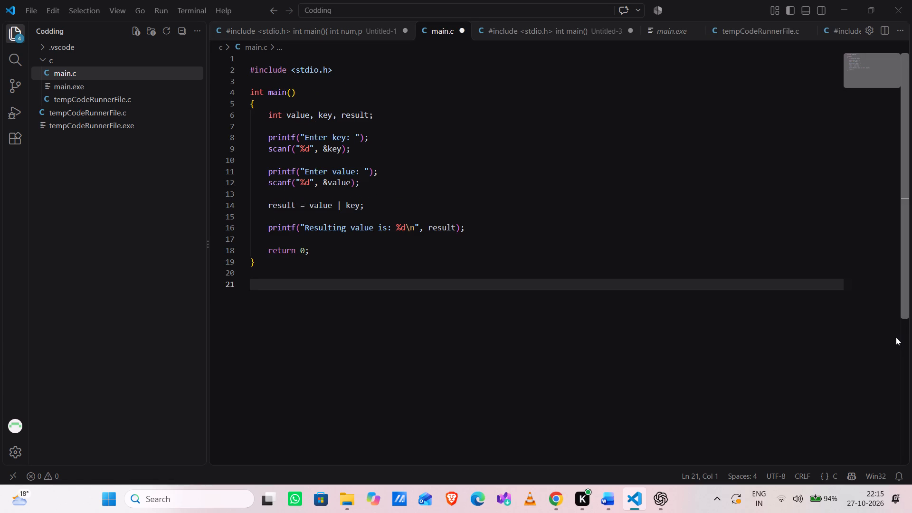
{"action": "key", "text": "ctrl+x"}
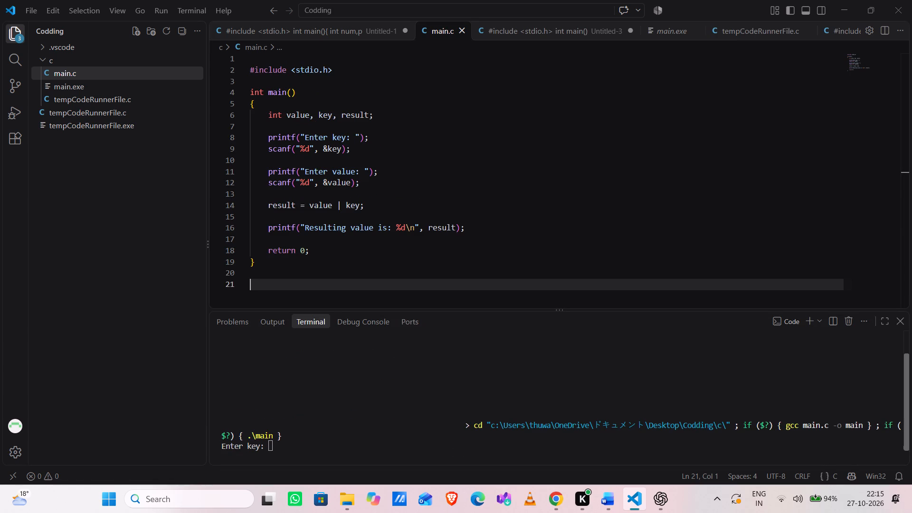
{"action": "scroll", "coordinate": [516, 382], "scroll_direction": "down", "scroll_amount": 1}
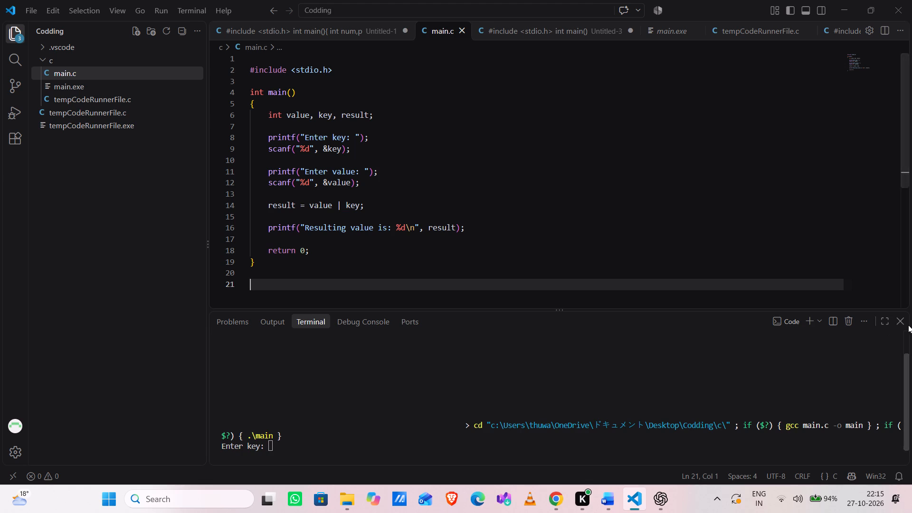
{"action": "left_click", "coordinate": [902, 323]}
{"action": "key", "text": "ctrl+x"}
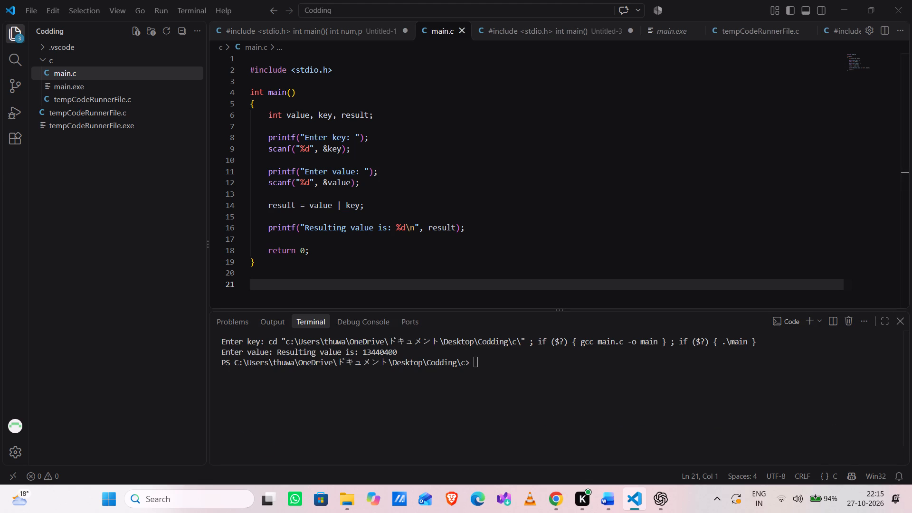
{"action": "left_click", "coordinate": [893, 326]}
Run main.c in the terminal, entering 3 as the key and 2 as the value.
{"action": "key", "text": "ctrl+x"}
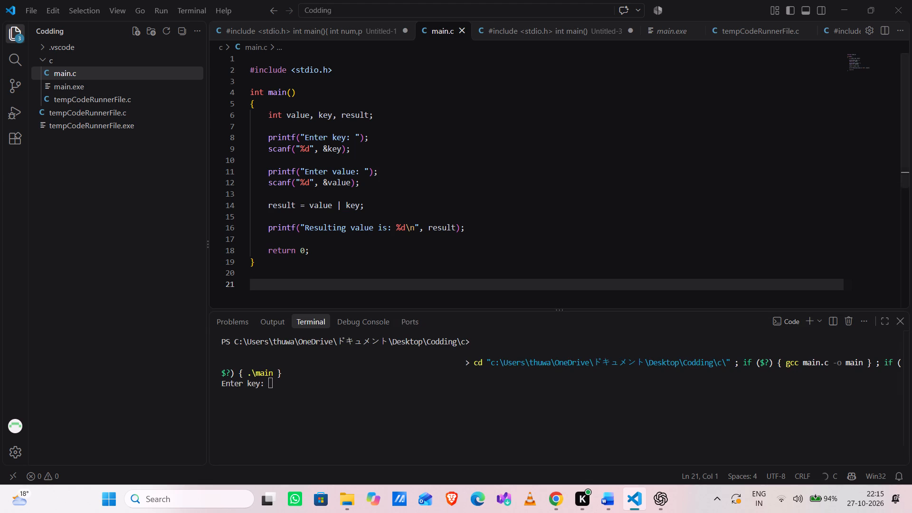
{"action": "left_click", "coordinate": [271, 380]}
{"action": "key", "text": "3"}
{"action": "key", "text": "Return"}
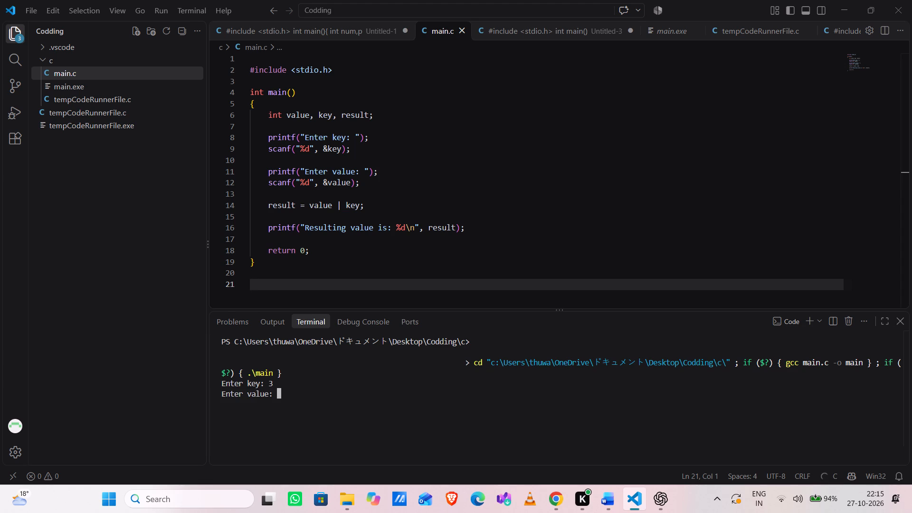
{"action": "key", "text": "2"}
{"action": "key", "text": "Return"}
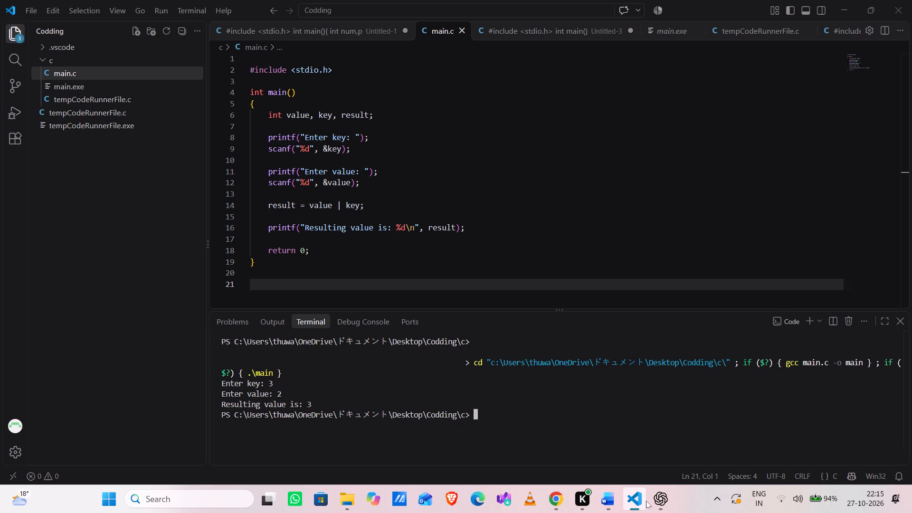
Capture a rectangular screenshot of the whole terminal area showing the program's output.
{"action": "key", "text": "shift+super+s"}
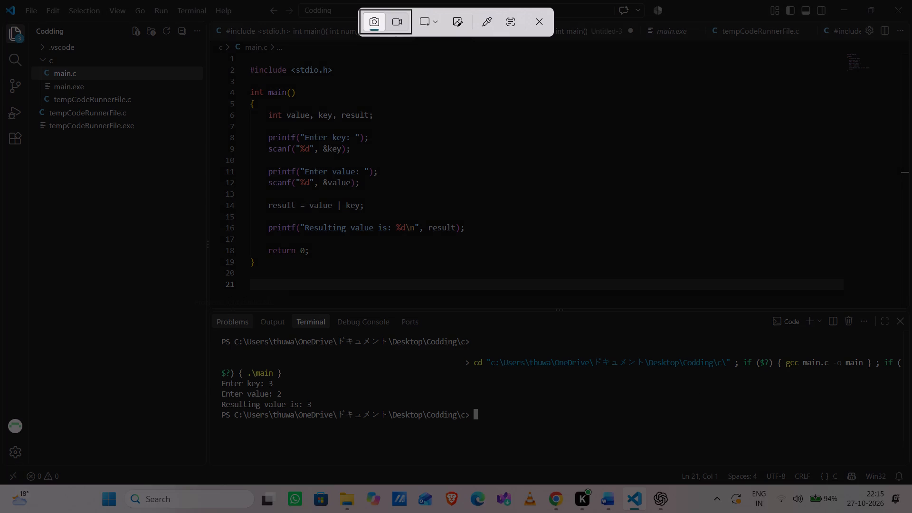
{"action": "left_click_drag", "start_coordinate": [211, 313], "coordinate": [899, 461]}
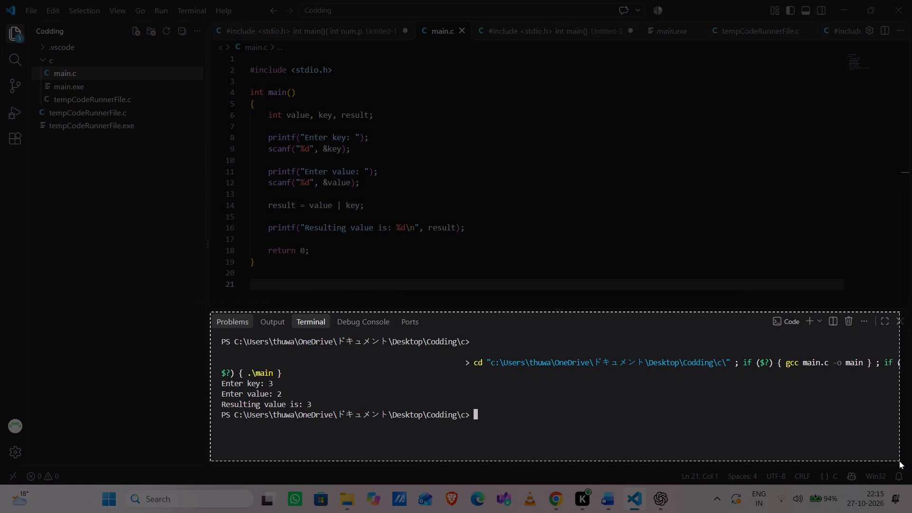
{"action": "left_click_drag", "start_coordinate": [899, 461], "coordinate": [903, 461]}
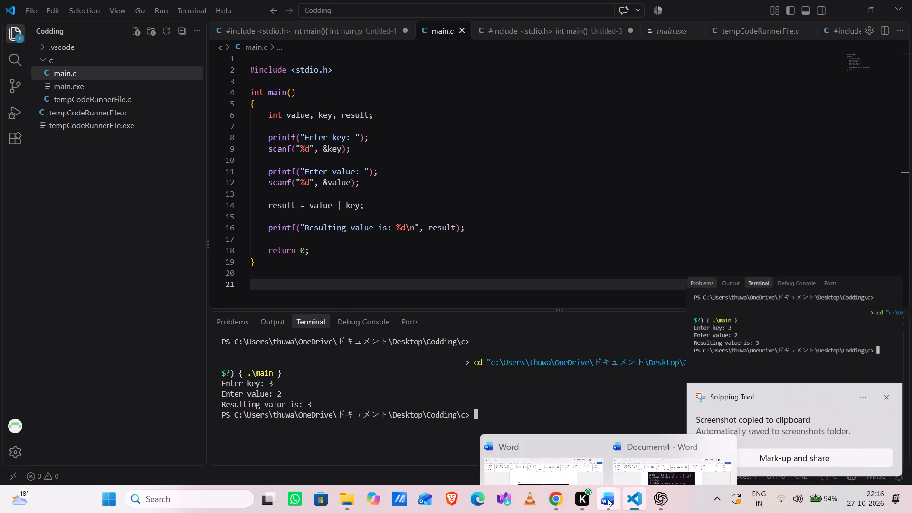
Switch to the assignment in Word and replace question 4's old output picture with the captured terminal screenshot.
{"action": "left_click", "coordinate": [551, 453]}
{"action": "left_click", "coordinate": [484, 304]}
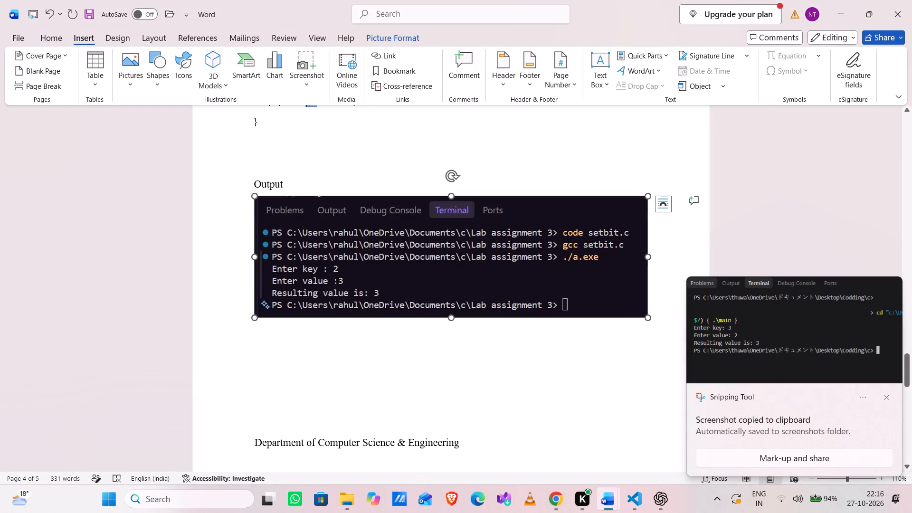
{"action": "key", "text": "ctrl+v"}
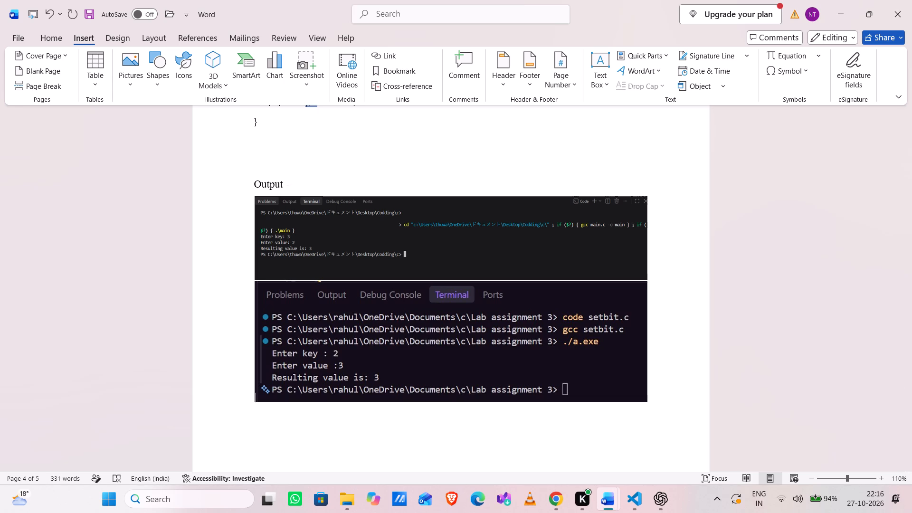
{"action": "scroll", "coordinate": [475, 347], "scroll_direction": "up", "scroll_amount": 2}
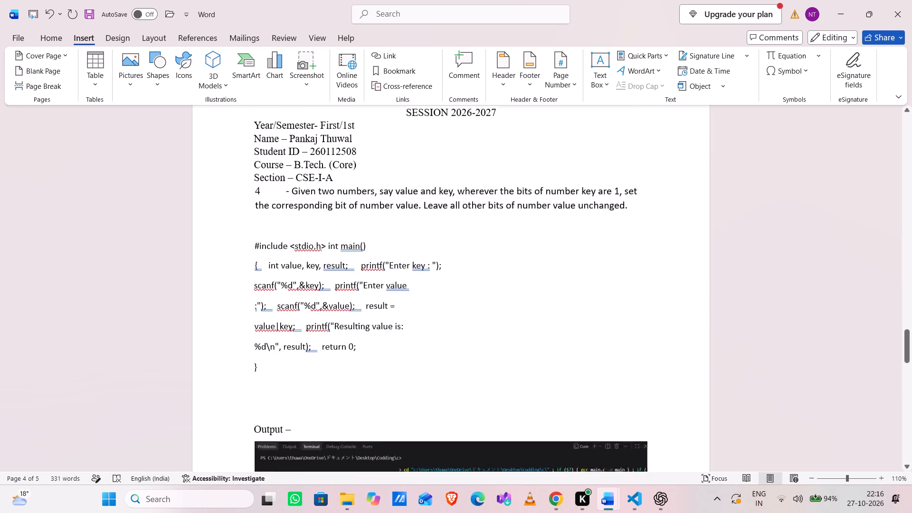
{"action": "scroll", "coordinate": [475, 347], "scroll_direction": "down", "scroll_amount": 1}
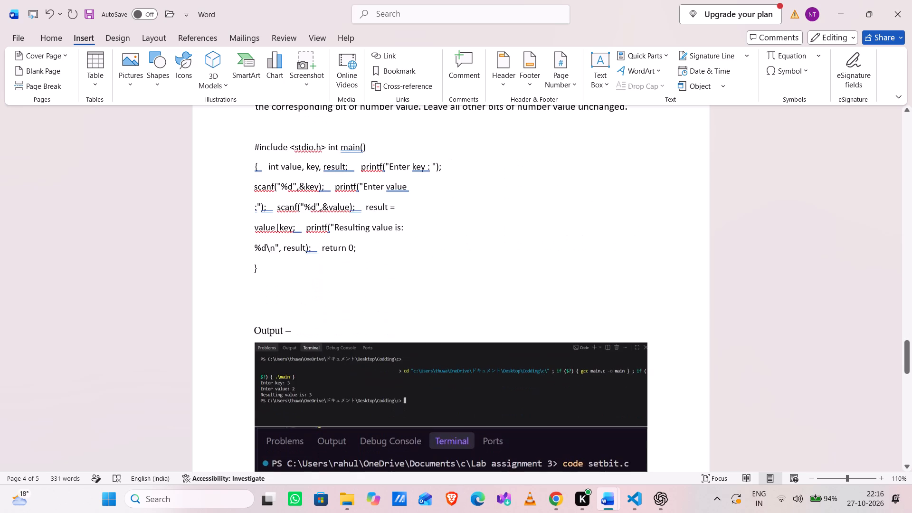
{"action": "scroll", "coordinate": [475, 347], "scroll_direction": "down", "scroll_amount": 1}
{"action": "left_click", "coordinate": [474, 351]}
{"action": "key", "text": "BackSpace"}
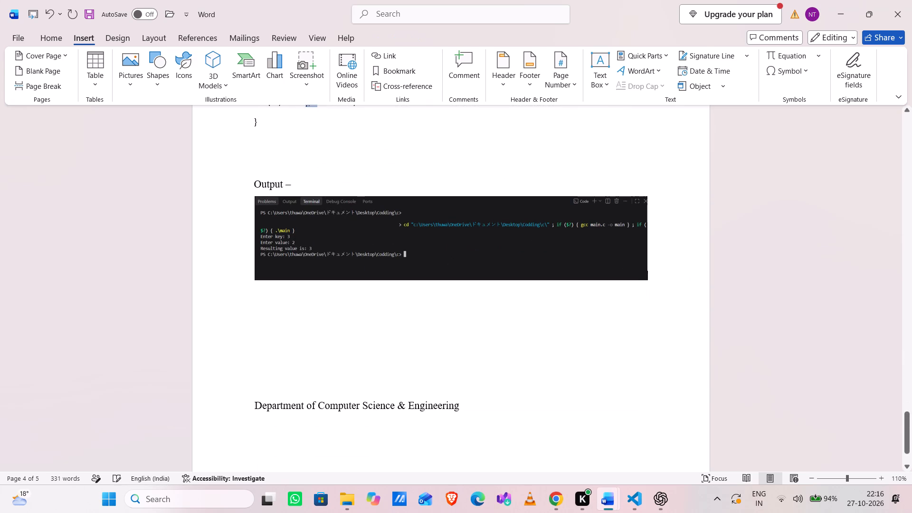
Add two blank lines above "Department of Computer Science & Engineering" on page 4, keeping that line on the page.
{"action": "scroll", "coordinate": [400, 354], "scroll_direction": "down", "scroll_amount": 1}
{"action": "left_click", "coordinate": [304, 329]}
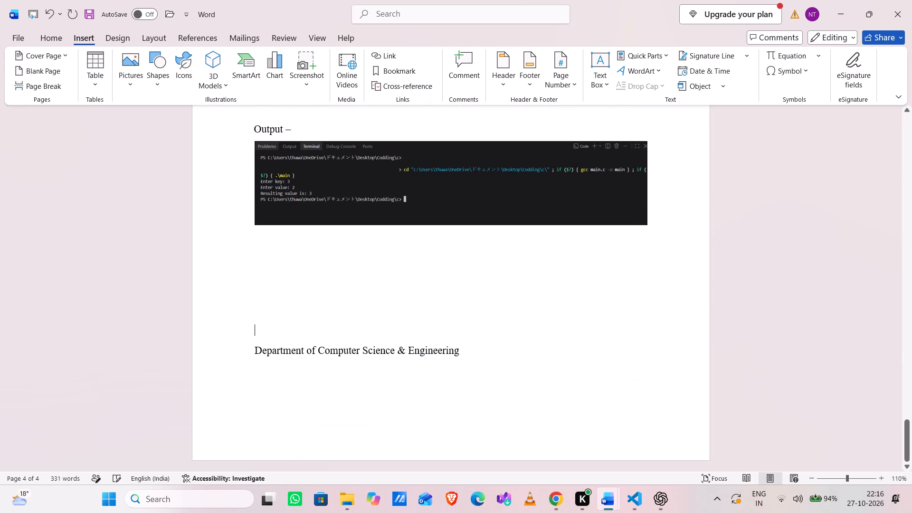
{"action": "key", "text": "Return"}
{"action": "key", "text": "Return"}
{"action": "key", "text": "Return"}
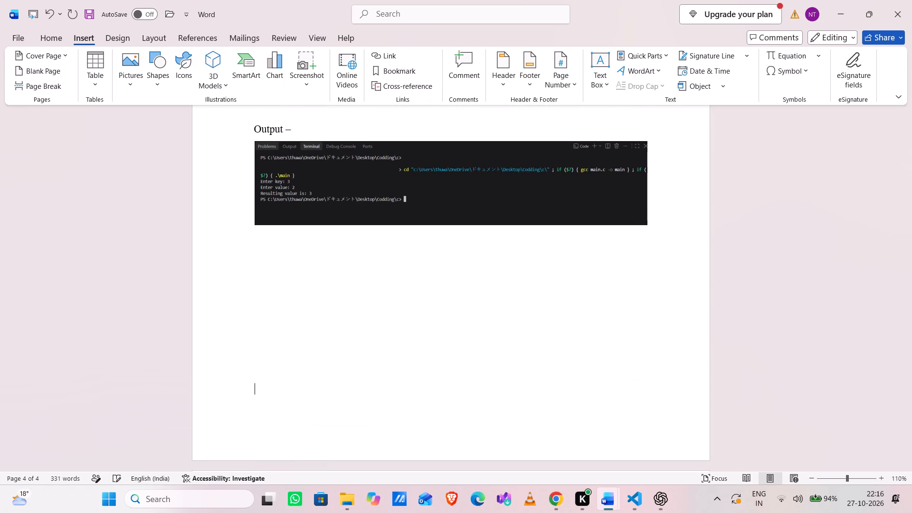
{"action": "key", "text": "BackSpace"}
{"action": "scroll", "coordinate": [309, 328], "scroll_direction": "down", "scroll_amount": 2}
{"action": "scroll", "coordinate": [309, 328], "scroll_direction": "up", "scroll_amount": 1}
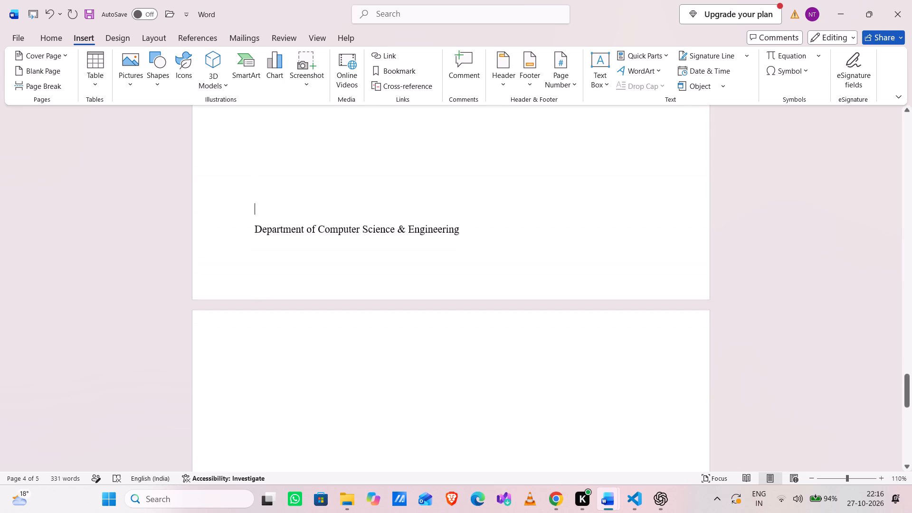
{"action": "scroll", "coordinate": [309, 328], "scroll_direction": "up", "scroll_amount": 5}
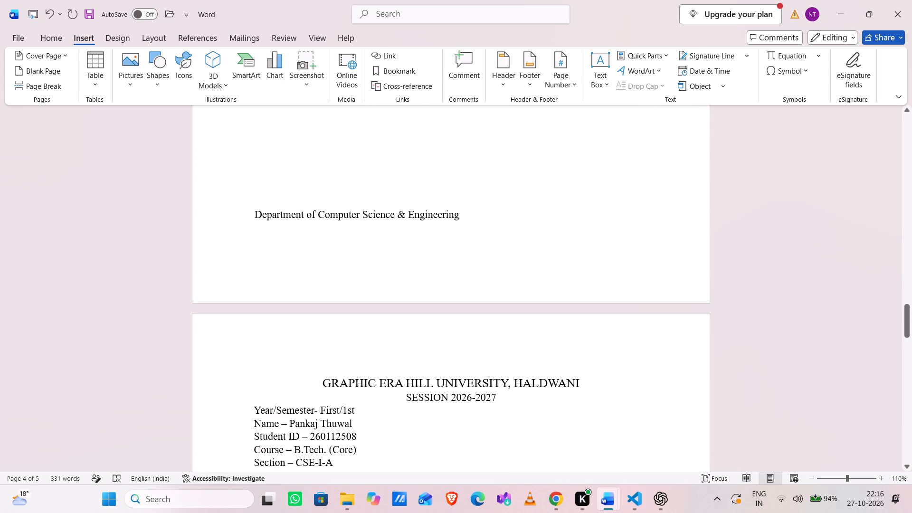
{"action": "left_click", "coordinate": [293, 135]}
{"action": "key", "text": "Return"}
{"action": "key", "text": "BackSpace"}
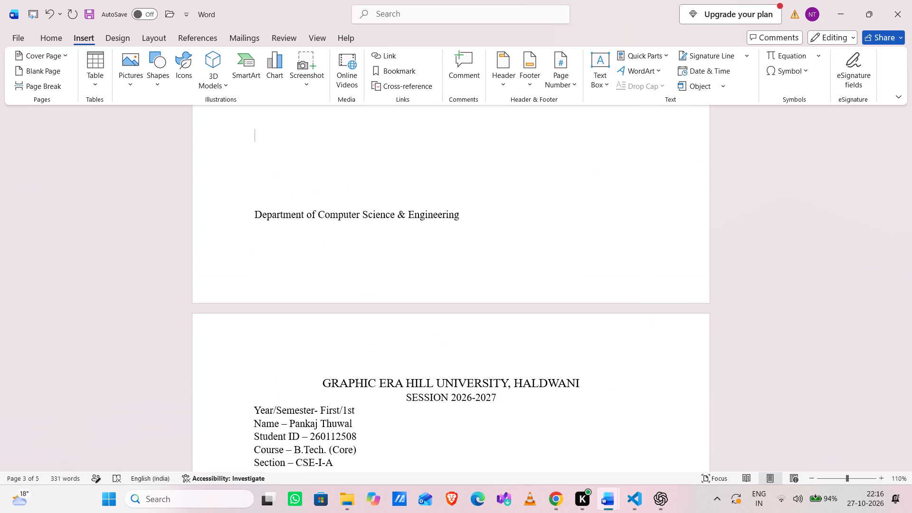
Examine the layout of the question 4 page, its department line and the blank page following it.
{"action": "scroll", "coordinate": [274, 154], "scroll_direction": "down", "scroll_amount": 6}
{"action": "scroll", "coordinate": [275, 162], "scroll_direction": "up", "scroll_amount": 1}
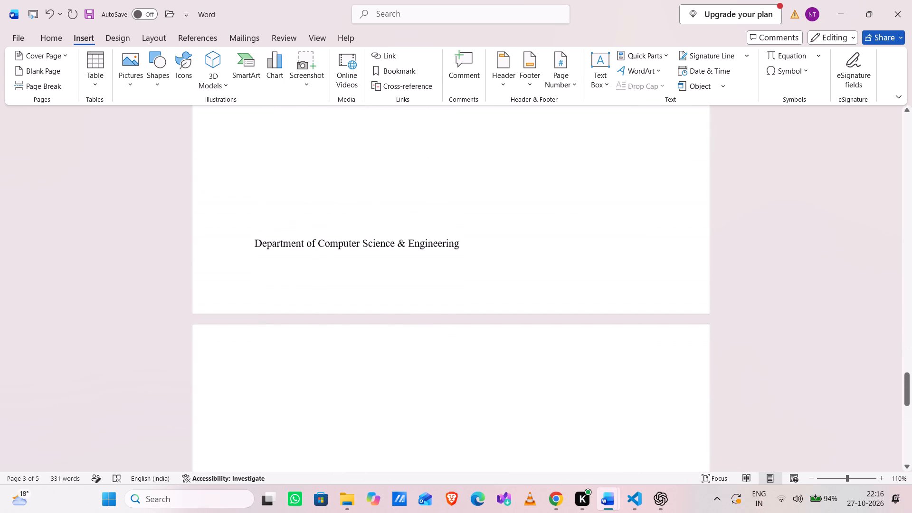
{"action": "scroll", "coordinate": [275, 162], "scroll_direction": "up", "scroll_amount": 3}
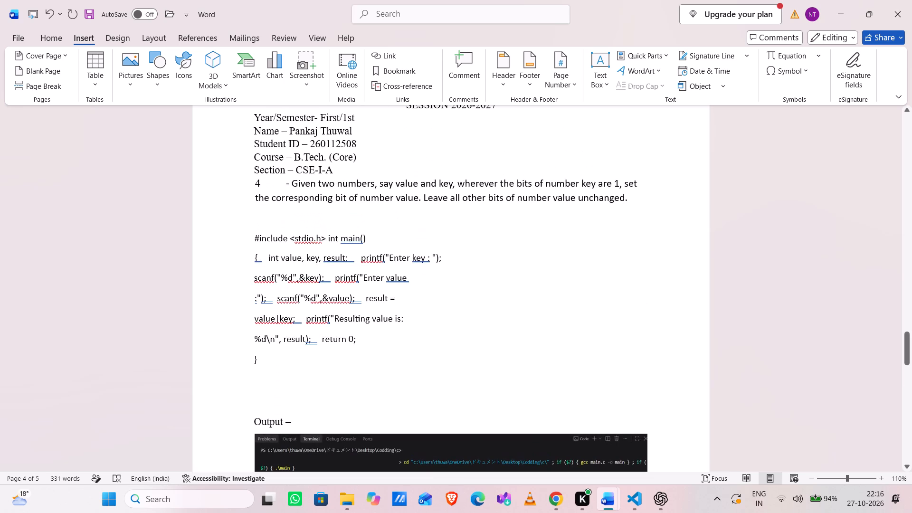
{"action": "scroll", "coordinate": [275, 162], "scroll_direction": "up", "scroll_amount": 2}
{"action": "scroll", "coordinate": [275, 162], "scroll_direction": "down", "scroll_amount": 7}
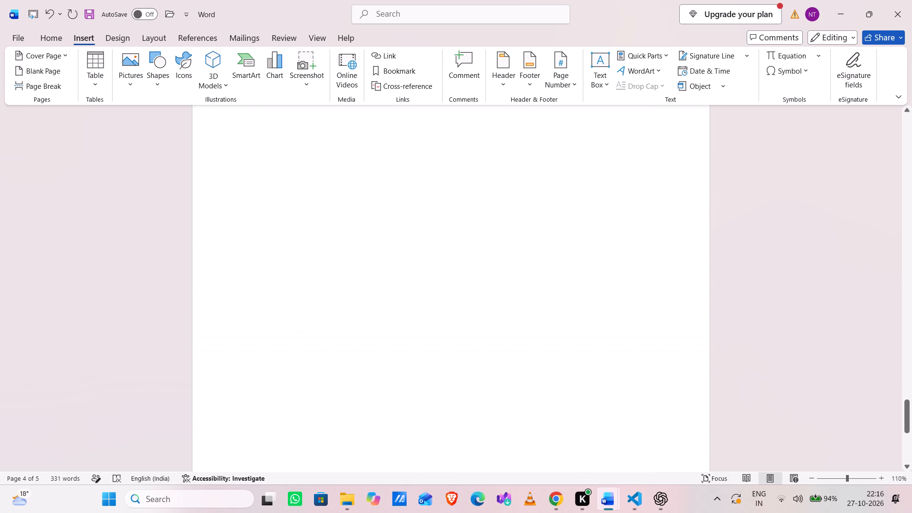
{"action": "left_click", "coordinate": [275, 176]}
{"action": "scroll", "coordinate": [323, 175], "scroll_direction": "up", "scroll_amount": 2}
{"action": "left_click", "coordinate": [283, 364]}
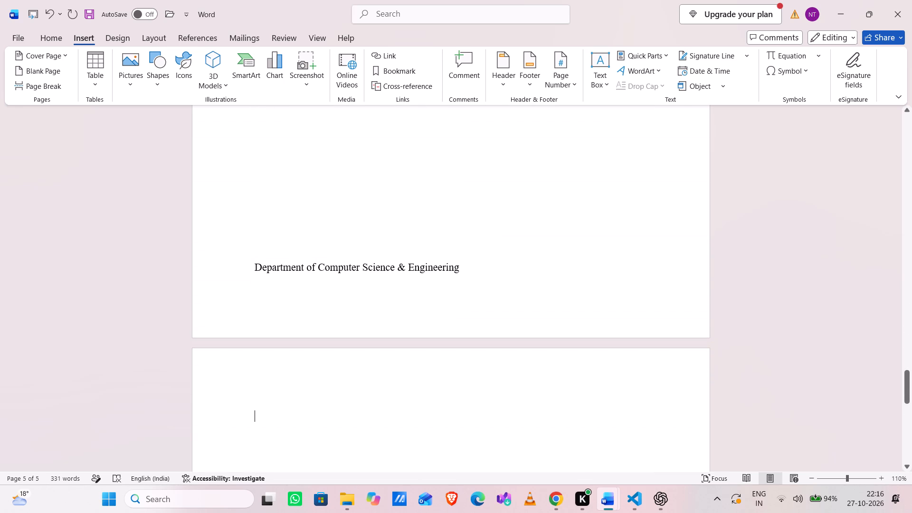
{"action": "scroll", "coordinate": [492, 251], "scroll_direction": "up", "scroll_amount": 4}
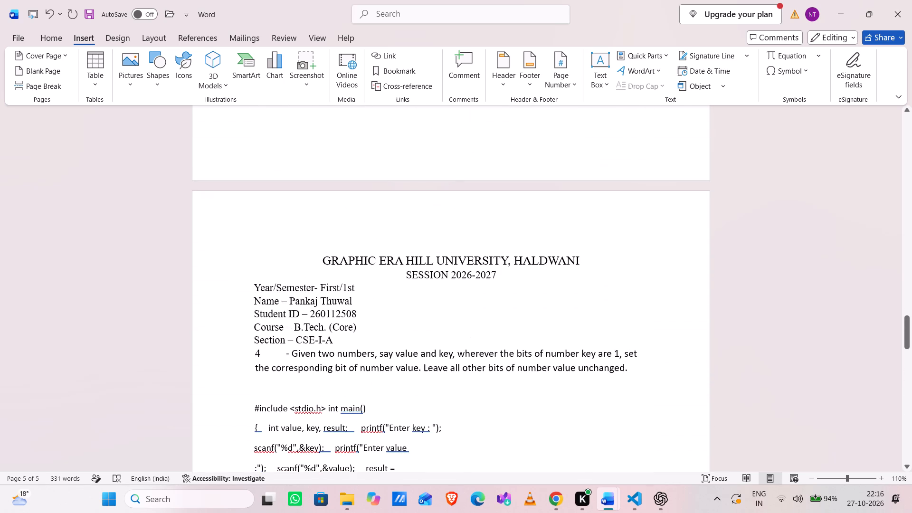
Copy the university header and student details block from the question 4 page to the top of the blank page 5.
{"action": "left_click_drag", "start_coordinate": [319, 264], "coordinate": [420, 339]}
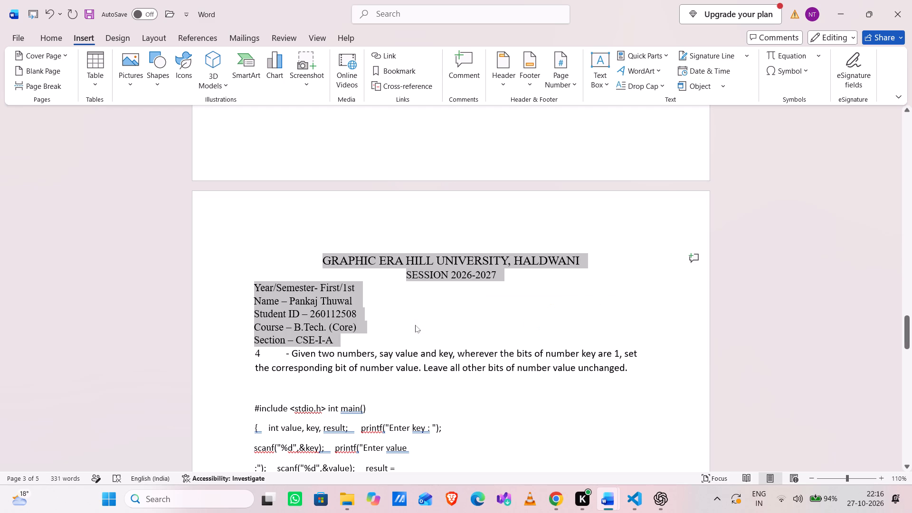
{"action": "key", "text": "ctrl+c"}
{"action": "scroll", "coordinate": [415, 321], "scroll_direction": "down", "scroll_amount": 5}
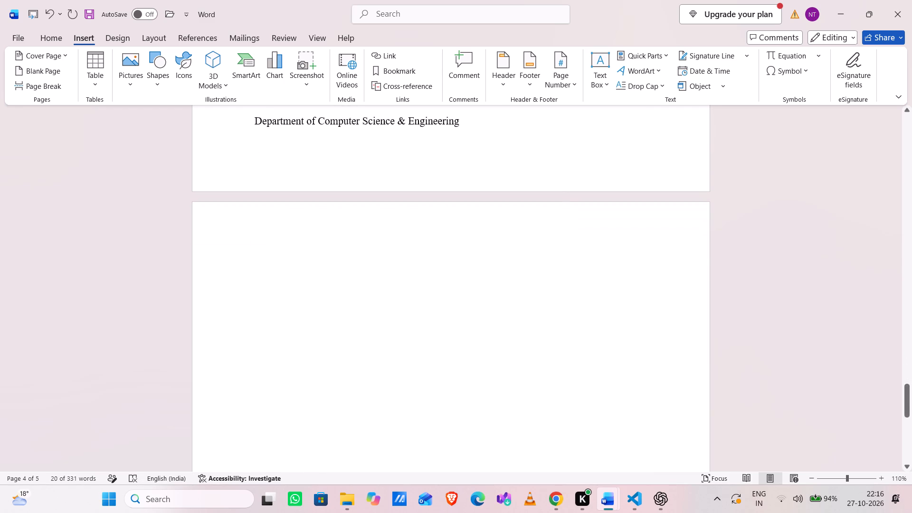
{"action": "left_click", "coordinate": [303, 229]}
{"action": "key", "text": "ctrl+v"}
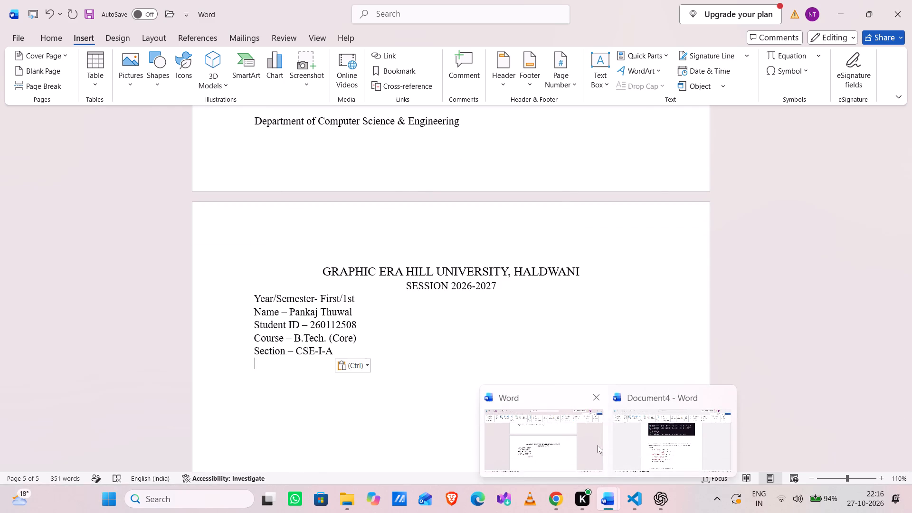
Copy question 5's text and code from Document4 and paste them below the student details on page 5 of the assignment.
{"action": "left_click", "coordinate": [697, 451]}
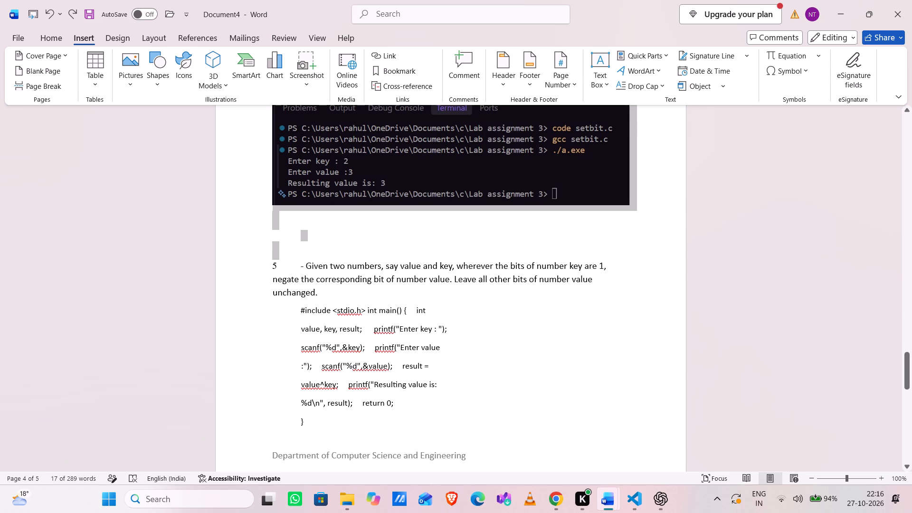
{"action": "left_click_drag", "start_coordinate": [267, 266], "coordinate": [387, 427]}
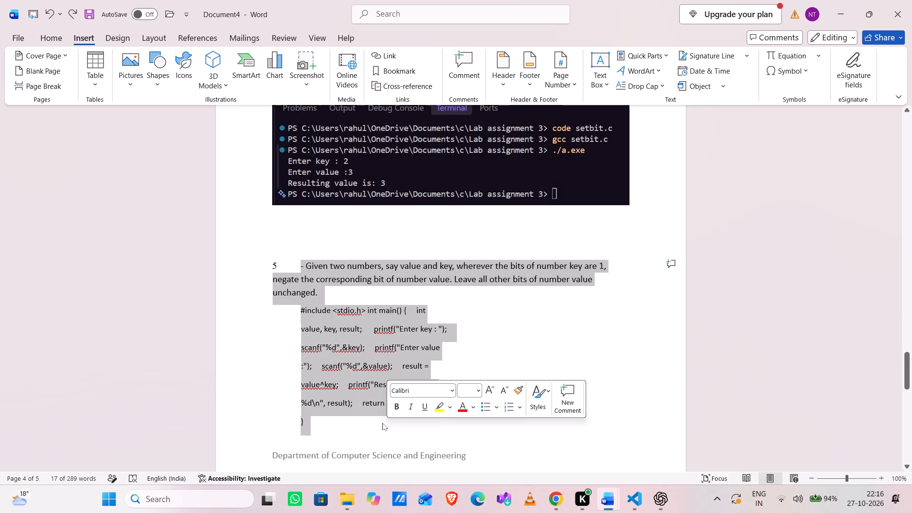
{"action": "key", "text": "ctrl+c"}
{"action": "scroll", "coordinate": [401, 398], "scroll_direction": "down", "scroll_amount": 2}
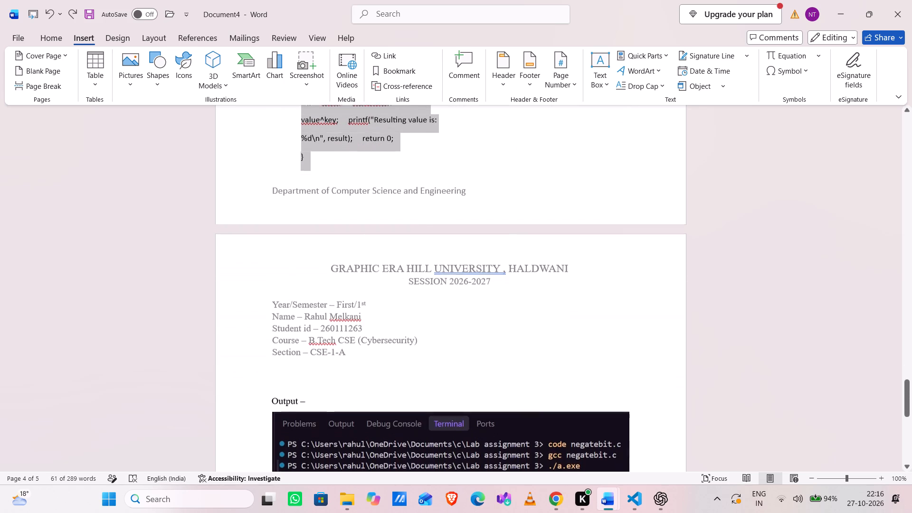
{"action": "left_click", "coordinate": [632, 495]}
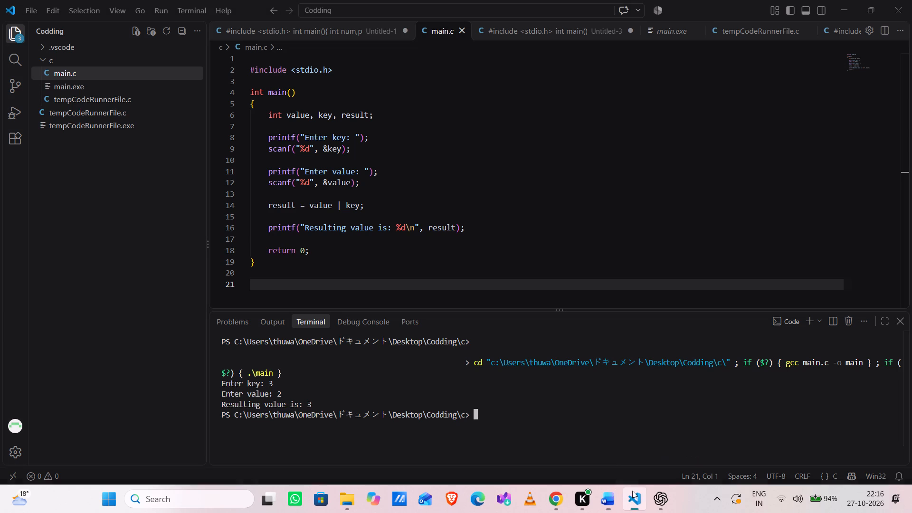
{"action": "left_click", "coordinate": [566, 445]}
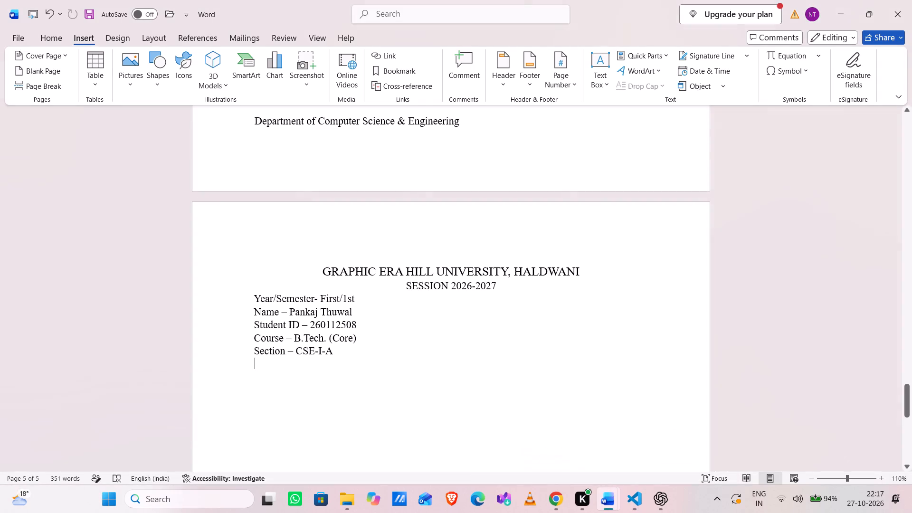
{"action": "key", "text": "ctrl+v"}
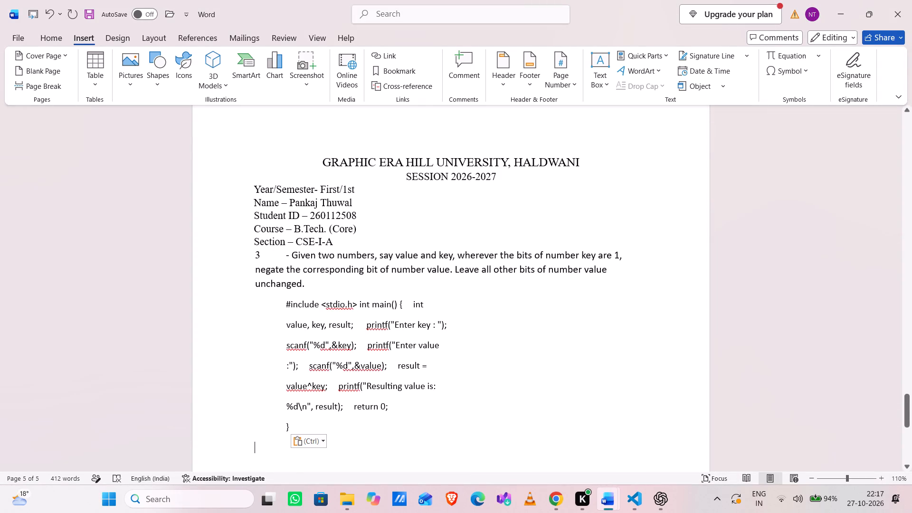
Change the pasted question's number to 5.
{"action": "left_click", "coordinate": [257, 254]}
{"action": "key", "text": "4"}
{"action": "key", "text": "BackSpace"}
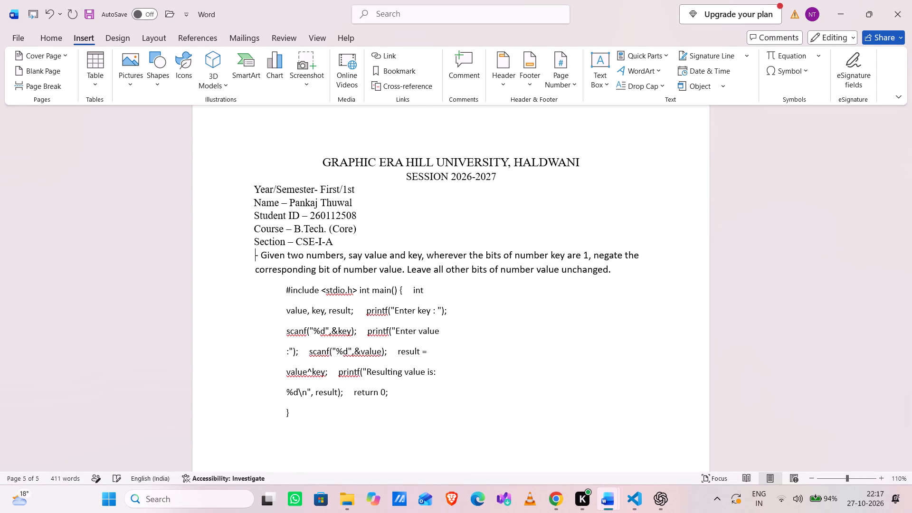
{"action": "type", "text": "5"}
{"action": "key", "text": "space"}
Leave a blank line below question 5's code and paste in the "Output –" heading and its terminal picture from Document4.
{"action": "scroll", "coordinate": [322, 257], "scroll_direction": "up", "scroll_amount": 2}
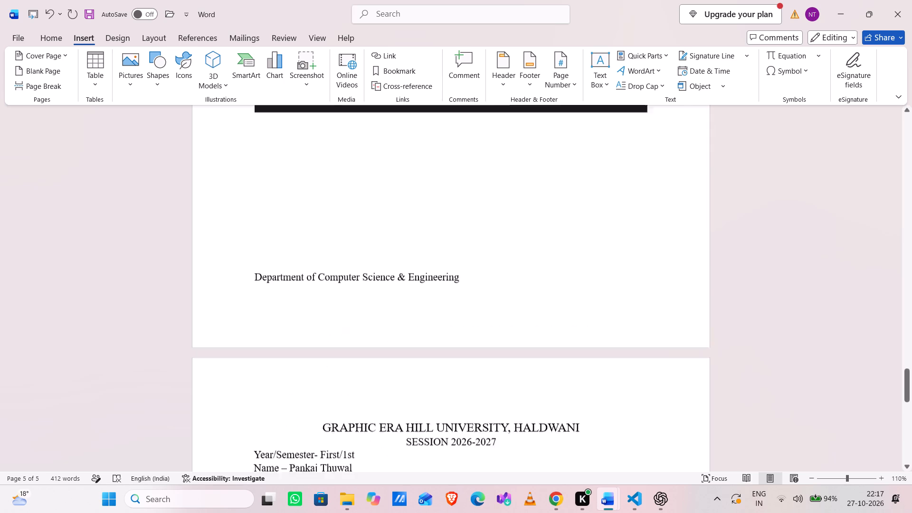
{"action": "scroll", "coordinate": [322, 257], "scroll_direction": "up", "scroll_amount": 3}
{"action": "scroll", "coordinate": [323, 265], "scroll_direction": "down", "scroll_amount": 5}
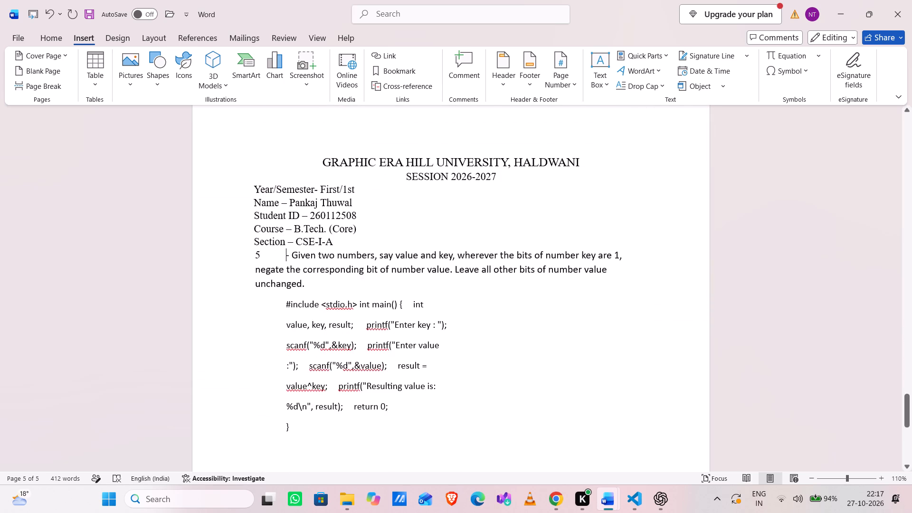
{"action": "scroll", "coordinate": [323, 266], "scroll_direction": "down", "scroll_amount": 2}
{"action": "left_click", "coordinate": [298, 209]}
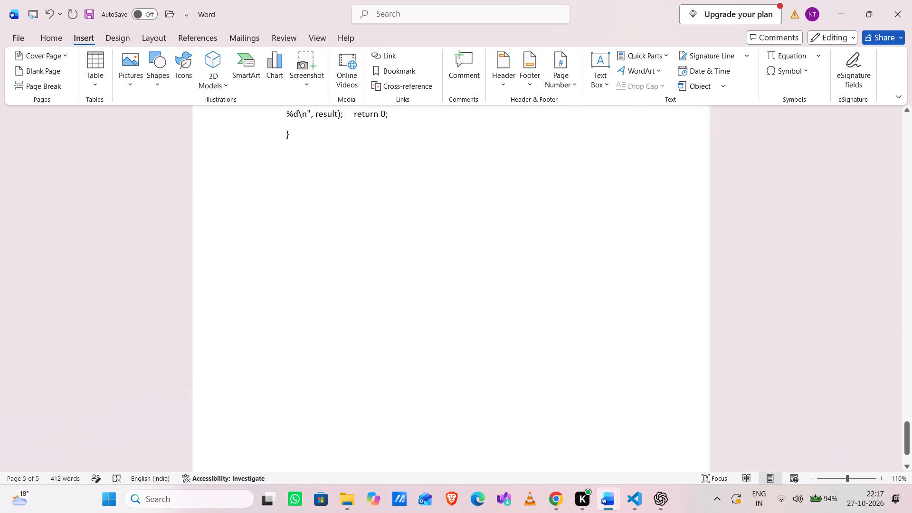
{"action": "key", "text": "Return"}
{"action": "left_click", "coordinate": [655, 458]}
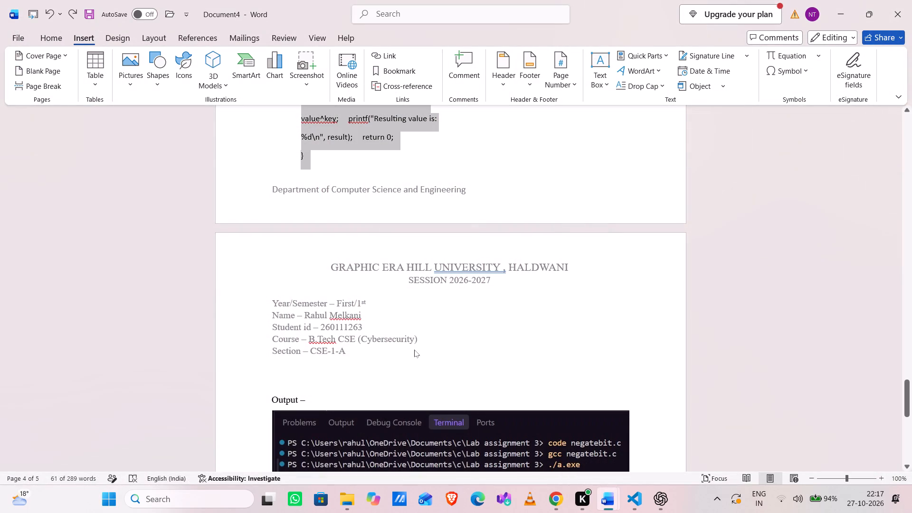
{"action": "scroll", "coordinate": [408, 346], "scroll_direction": "down", "scroll_amount": 1}
{"action": "left_click_drag", "start_coordinate": [264, 261], "coordinate": [488, 362]}
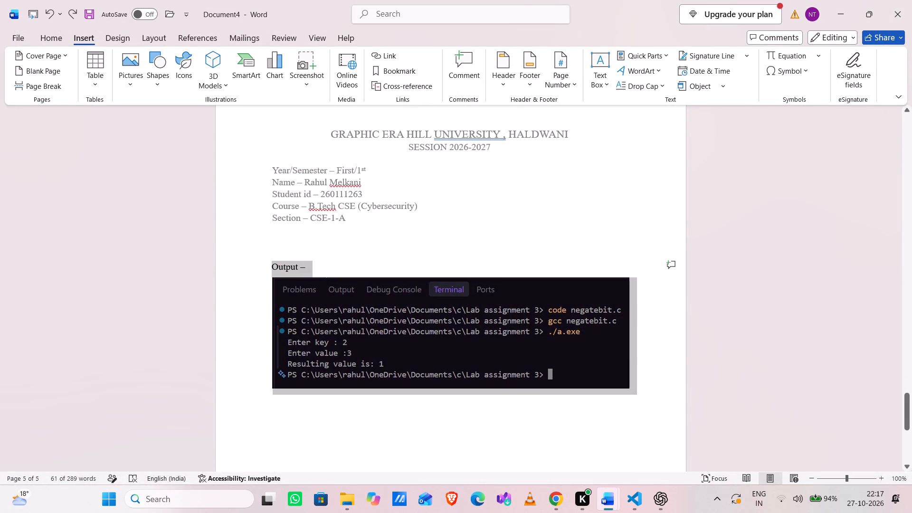
{"action": "left_click_drag", "start_coordinate": [488, 362], "coordinate": [490, 363]}
{"action": "key", "text": "ctrl+c"}
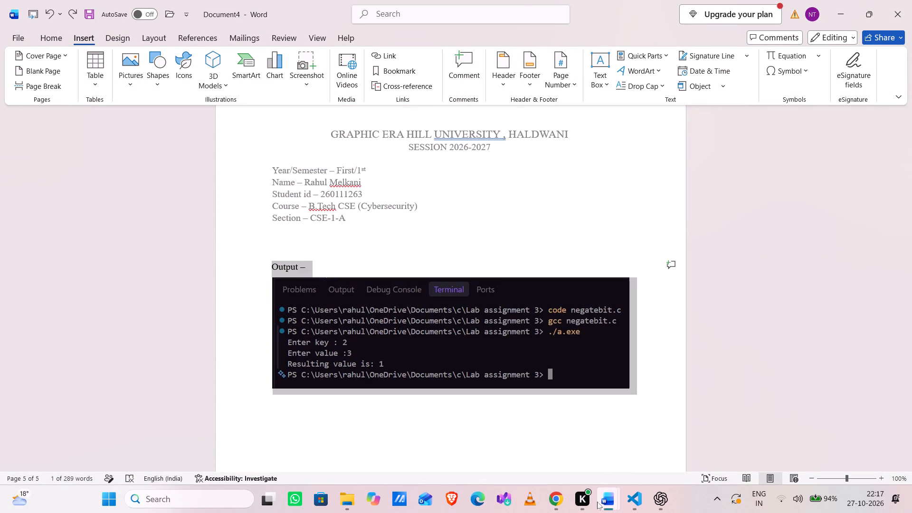
{"action": "left_click", "coordinate": [557, 465]}
{"action": "key", "text": "ctrl+v"}
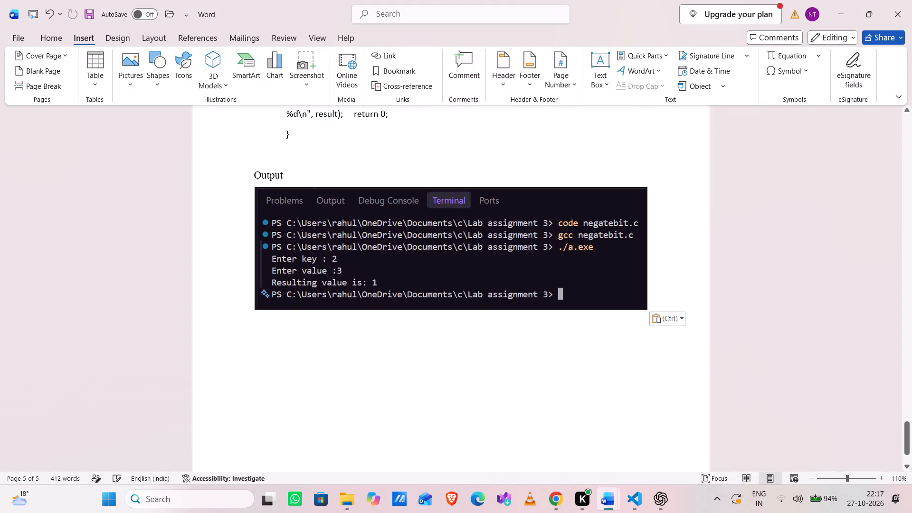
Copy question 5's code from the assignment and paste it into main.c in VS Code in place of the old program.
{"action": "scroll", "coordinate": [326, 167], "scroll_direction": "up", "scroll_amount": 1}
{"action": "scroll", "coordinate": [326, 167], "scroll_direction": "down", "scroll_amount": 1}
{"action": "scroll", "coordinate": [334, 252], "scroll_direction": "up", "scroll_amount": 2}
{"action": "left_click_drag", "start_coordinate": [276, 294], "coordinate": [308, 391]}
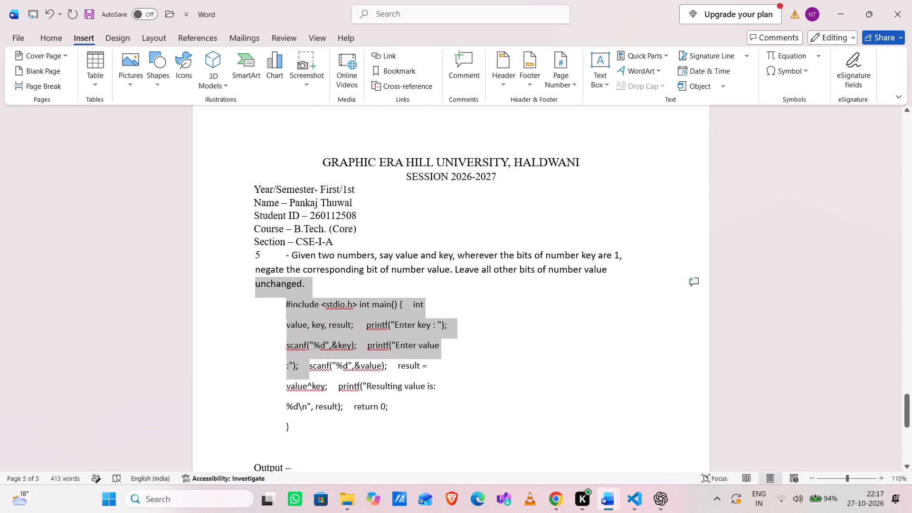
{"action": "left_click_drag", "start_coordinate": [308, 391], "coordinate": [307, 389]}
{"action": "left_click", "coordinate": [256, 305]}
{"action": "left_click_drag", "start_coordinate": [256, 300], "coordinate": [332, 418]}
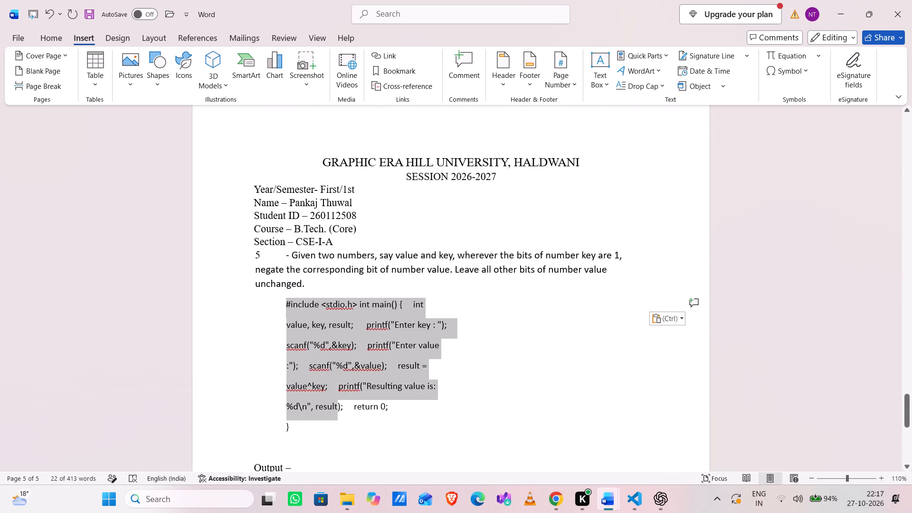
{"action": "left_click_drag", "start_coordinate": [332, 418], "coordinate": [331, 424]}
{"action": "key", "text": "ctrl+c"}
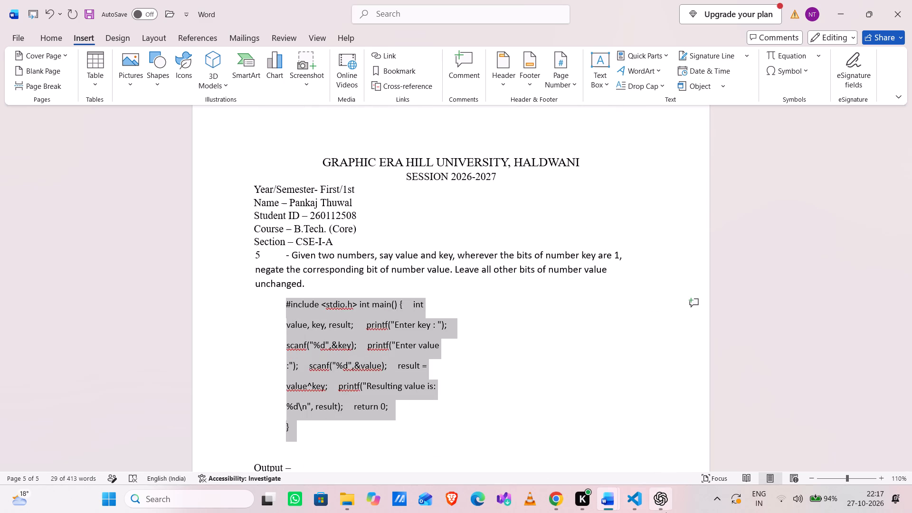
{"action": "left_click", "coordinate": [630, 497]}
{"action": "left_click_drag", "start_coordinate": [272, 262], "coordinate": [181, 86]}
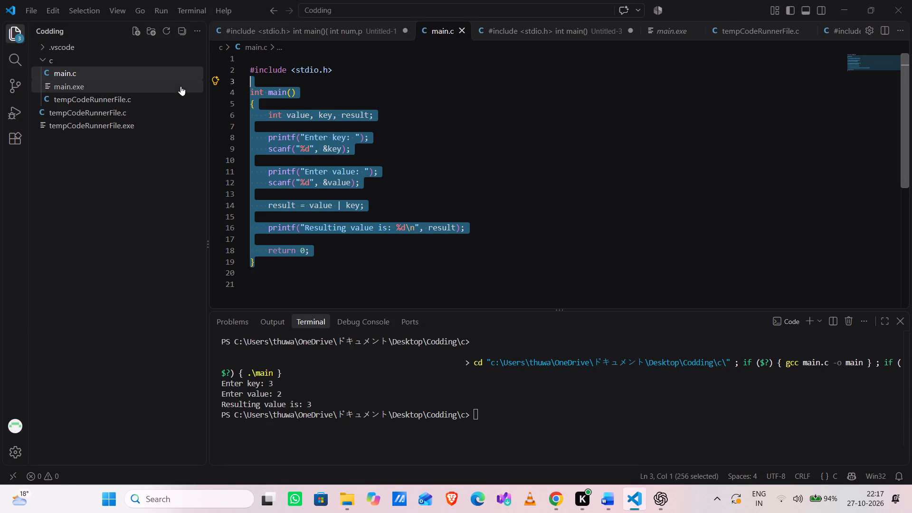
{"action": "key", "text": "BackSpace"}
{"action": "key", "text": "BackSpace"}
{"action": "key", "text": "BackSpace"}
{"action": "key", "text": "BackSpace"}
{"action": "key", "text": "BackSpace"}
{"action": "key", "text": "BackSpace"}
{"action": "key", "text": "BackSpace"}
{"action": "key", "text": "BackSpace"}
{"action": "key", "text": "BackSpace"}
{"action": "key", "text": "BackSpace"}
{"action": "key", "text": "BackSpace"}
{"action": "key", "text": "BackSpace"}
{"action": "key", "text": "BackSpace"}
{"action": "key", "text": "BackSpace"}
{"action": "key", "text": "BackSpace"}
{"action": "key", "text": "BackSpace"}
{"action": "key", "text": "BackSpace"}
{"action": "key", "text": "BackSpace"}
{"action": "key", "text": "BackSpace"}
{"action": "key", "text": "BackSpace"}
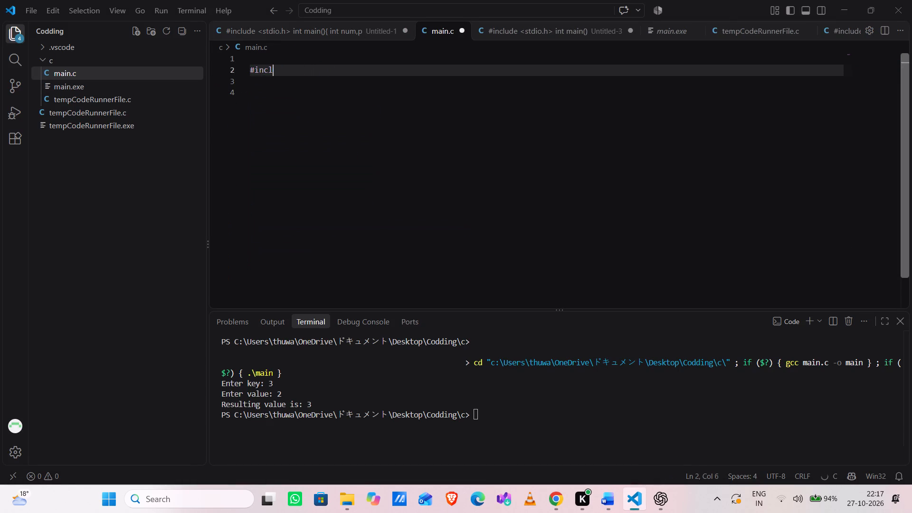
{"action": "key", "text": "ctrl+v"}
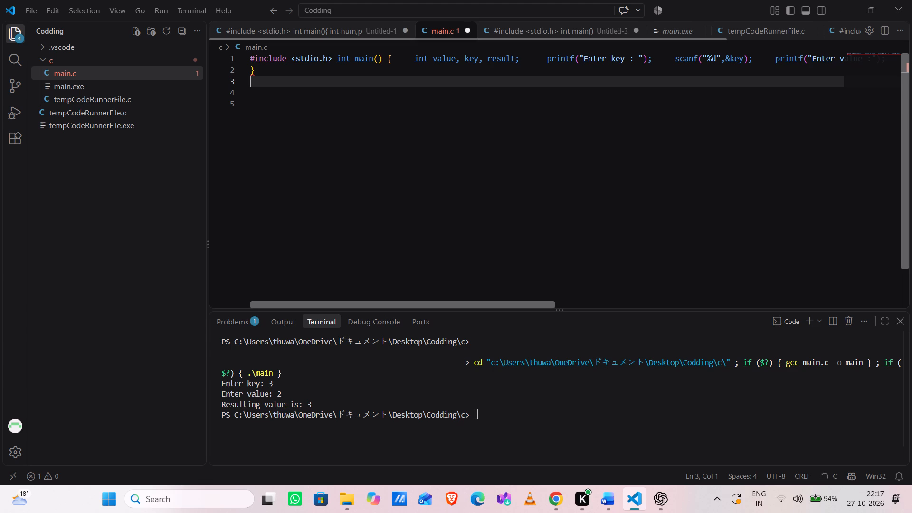
Clear all the code from main.c.
{"action": "left_click", "coordinate": [279, 79]}
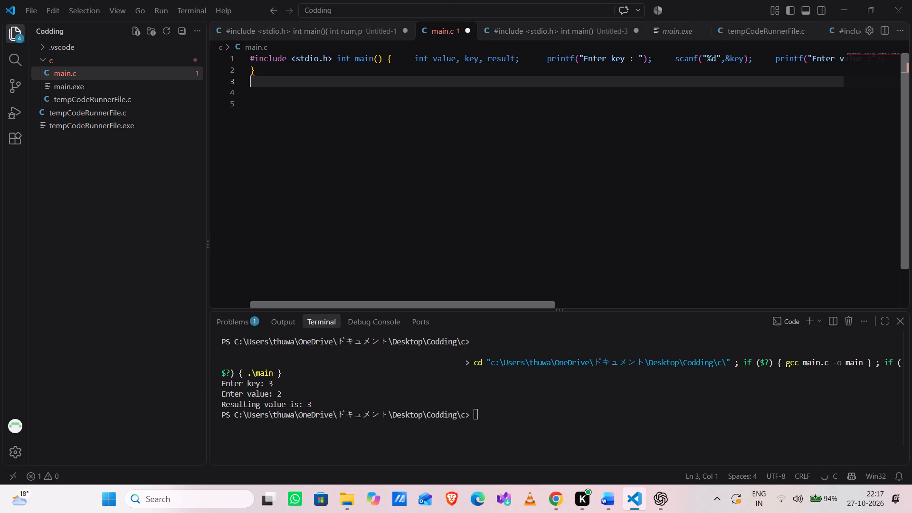
{"action": "left_click", "coordinate": [264, 75]}
{"action": "key", "text": "BackSpace"}
{"action": "key", "text": "BackSpace"}
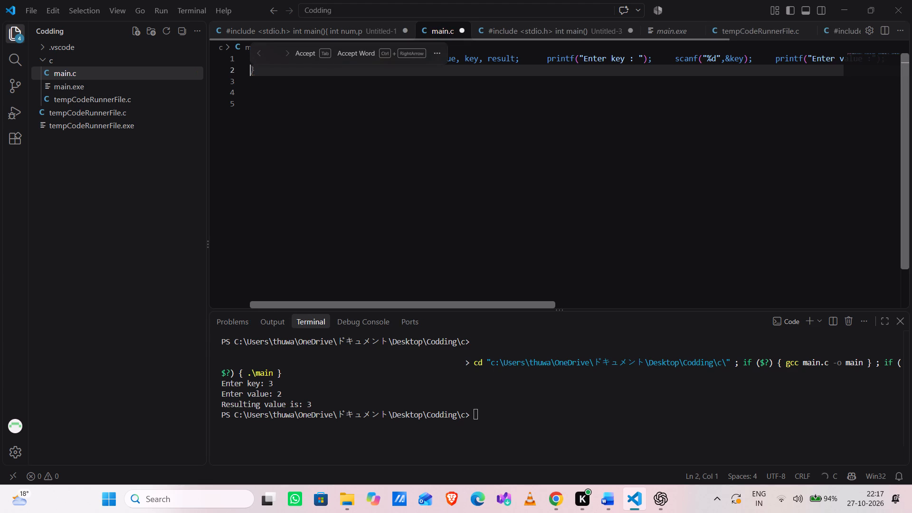
{"action": "key", "text": "ctrl+a"}
{"action": "key", "text": "BackSpace"}
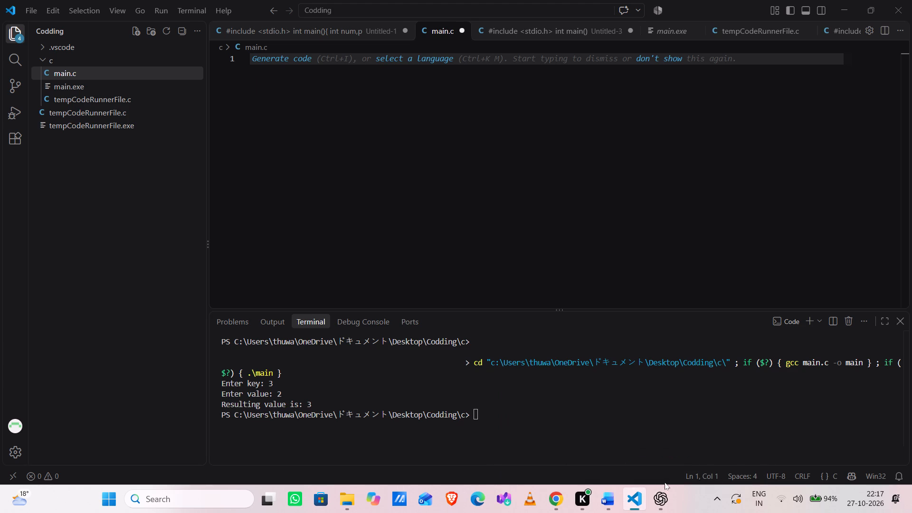
{"action": "left_click", "coordinate": [602, 506]}
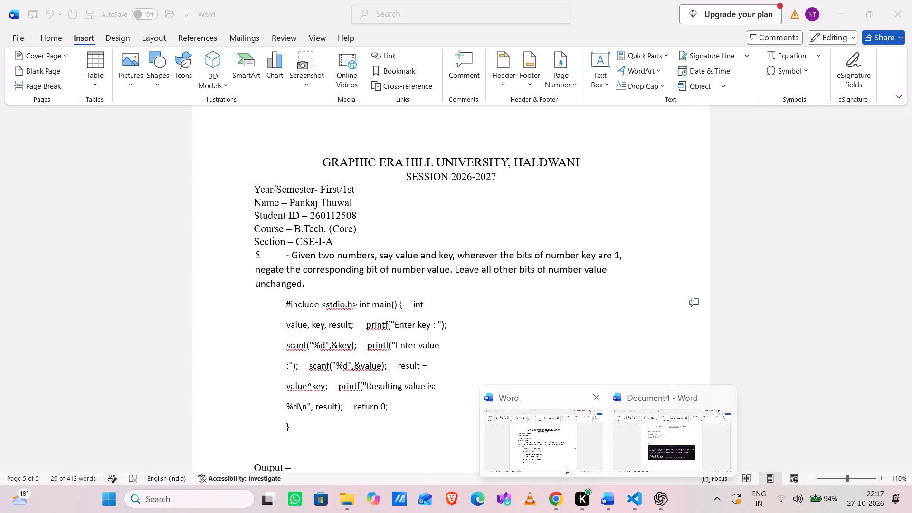
{"action": "left_click", "coordinate": [558, 463]}
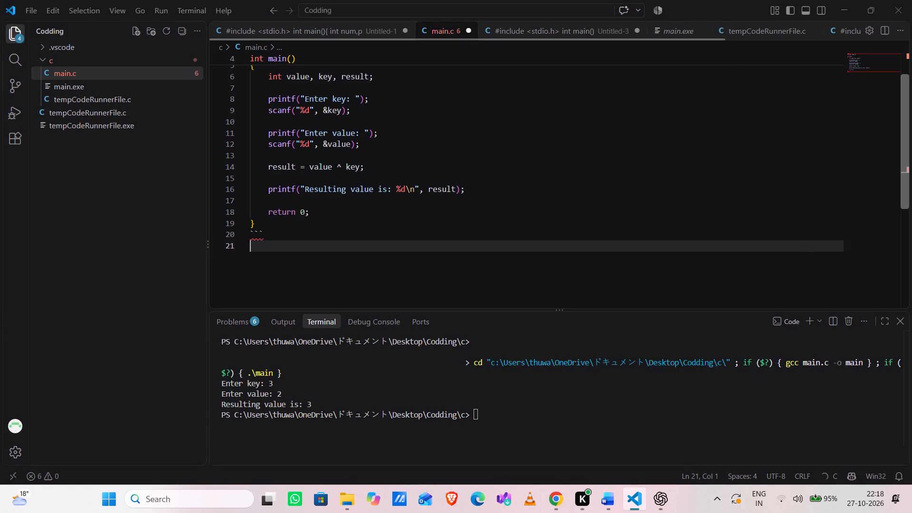
Remove the stray backtick fence after the program and the "```c" marker on main.c's first line.
{"action": "left_click", "coordinate": [275, 229]}
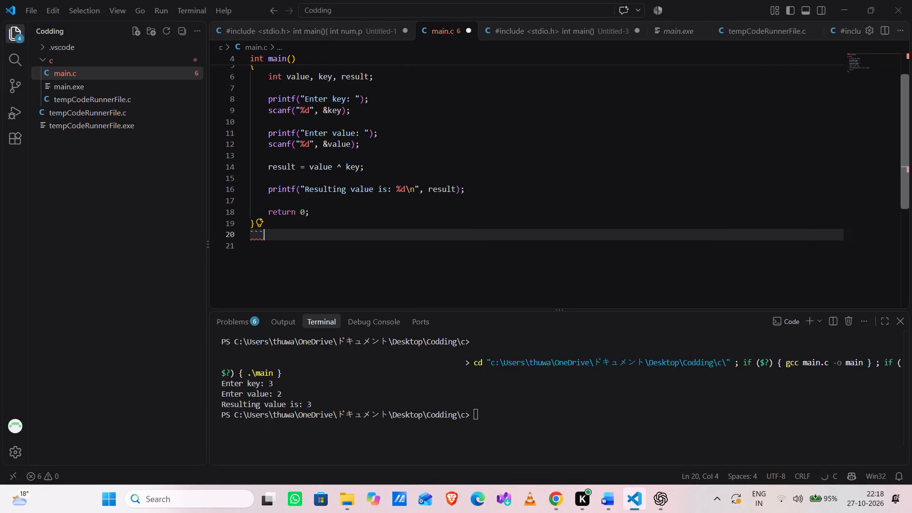
{"action": "key", "text": "BackSpace"}
{"action": "key", "text": "BackSpace"}
{"action": "key", "text": "BackSpace"}
{"action": "scroll", "coordinate": [285, 228], "scroll_direction": "up", "scroll_amount": 2}
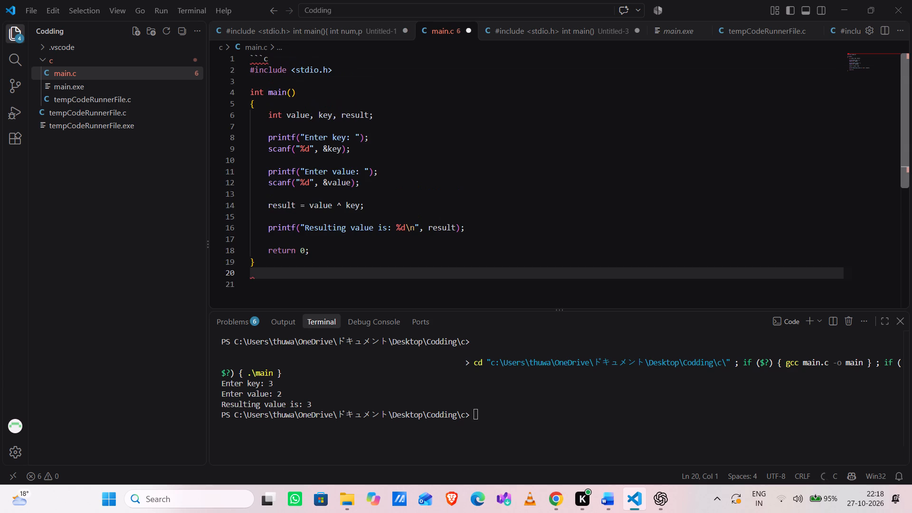
{"action": "left_click", "coordinate": [288, 56]}
{"action": "key", "text": "BackSpace"}
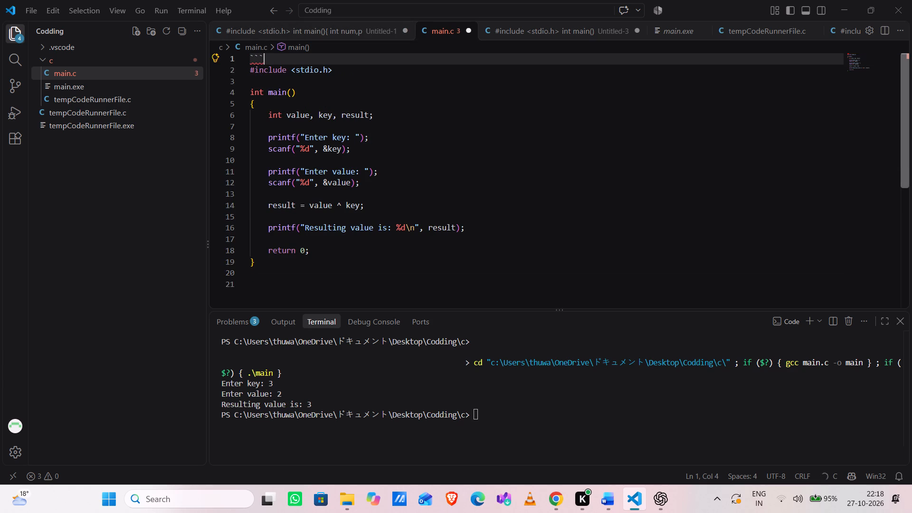
{"action": "key", "text": "BackSpace"}
{"action": "key", "text": "BackSpace"}
{"action": "key", "text": "BackSpace"}
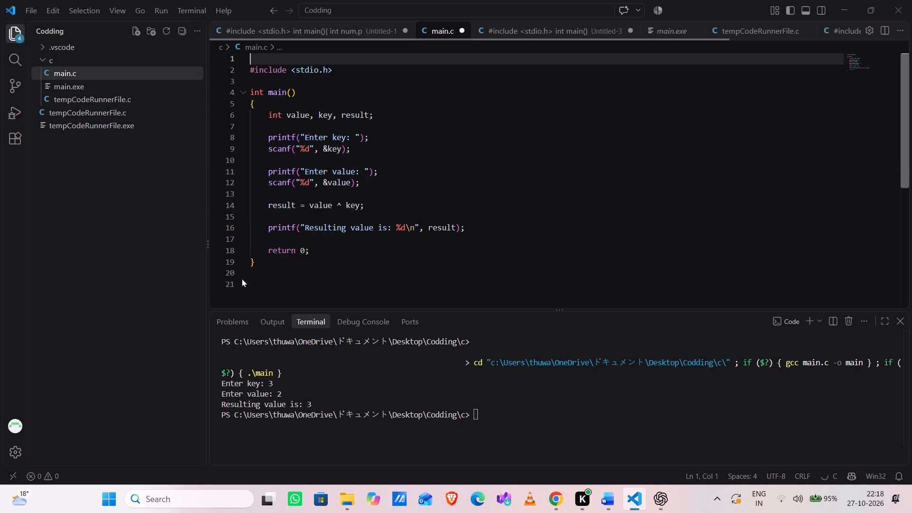
Run main.c in a cleanly displayed terminal, entering 2 as the key and 3 as the value.
{"action": "left_click", "coordinate": [269, 279]}
{"action": "key", "text": "ctrl+x"}
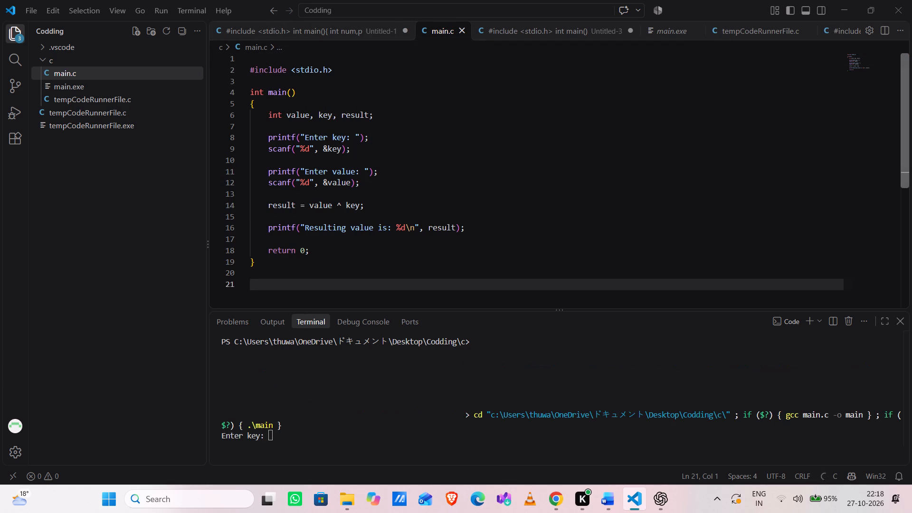
{"action": "left_click", "coordinate": [900, 326]}
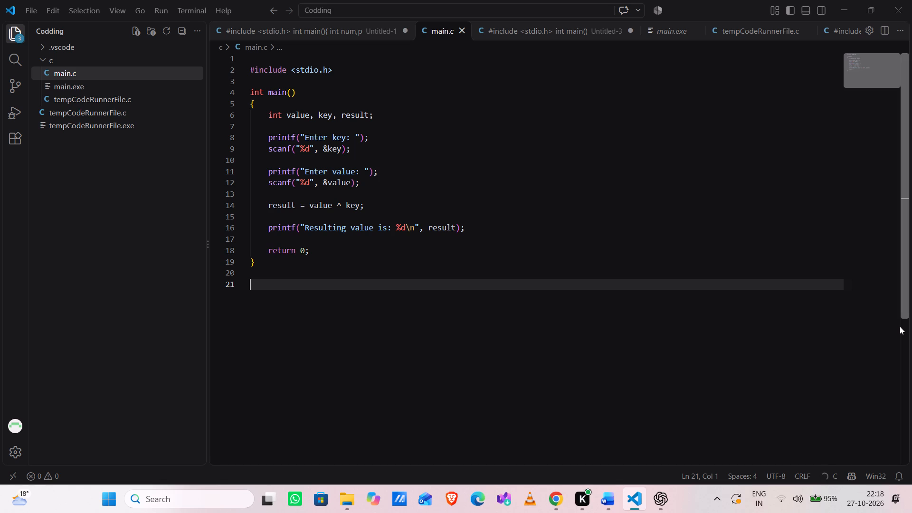
{"action": "key", "text": "ctrl+x"}
{"action": "left_click", "coordinate": [902, 320], "text": "ctrl"}
{"action": "key", "text": "ctrl+x"}
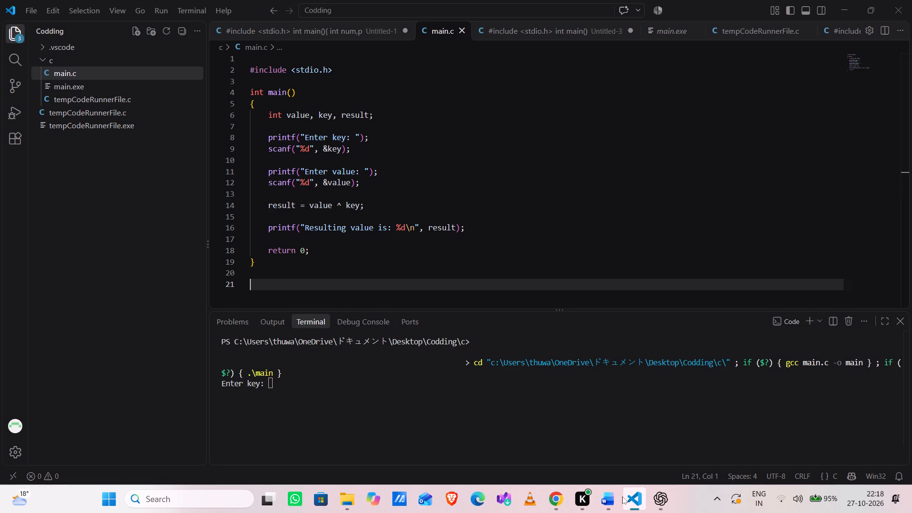
{"action": "left_click", "coordinate": [608, 492]}
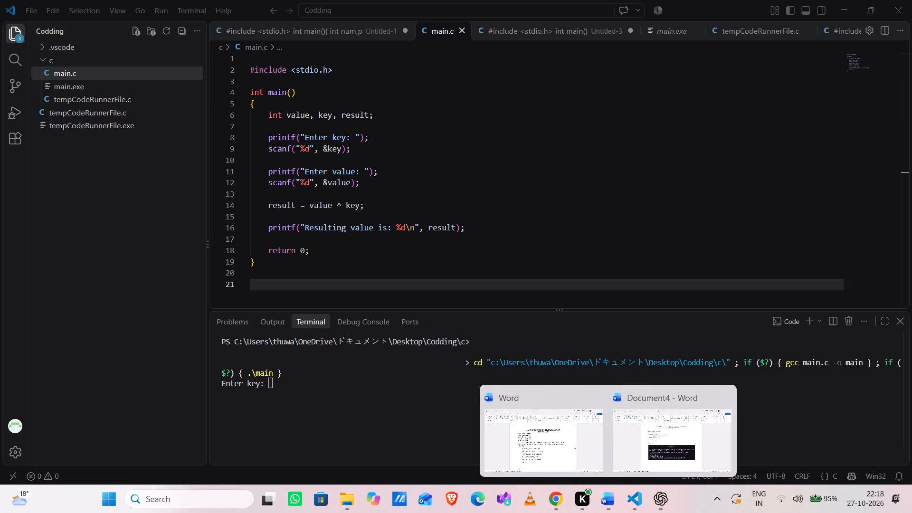
{"action": "key", "text": "2"}
{"action": "left_click", "coordinate": [272, 387]}
{"action": "key", "text": "2"}
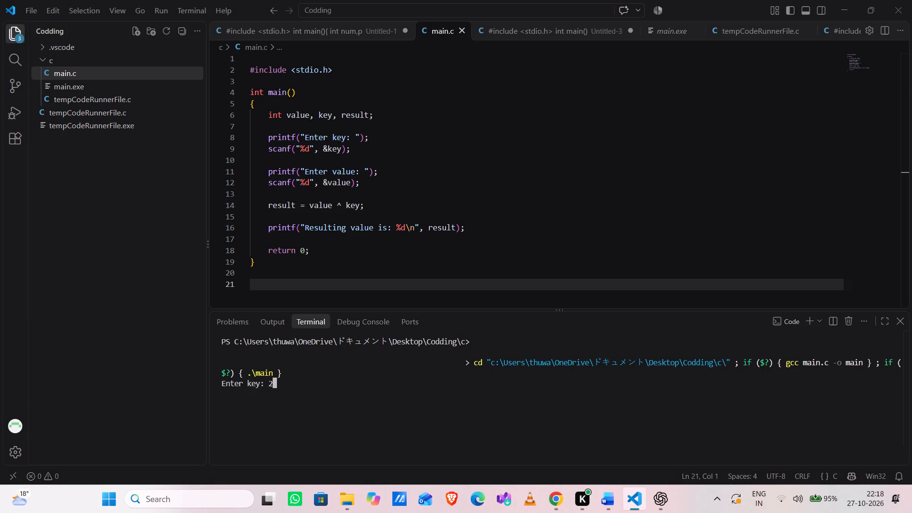
{"action": "key", "text": "Return"}
{"action": "key", "text": "3"}
{"action": "key", "text": "Return"}
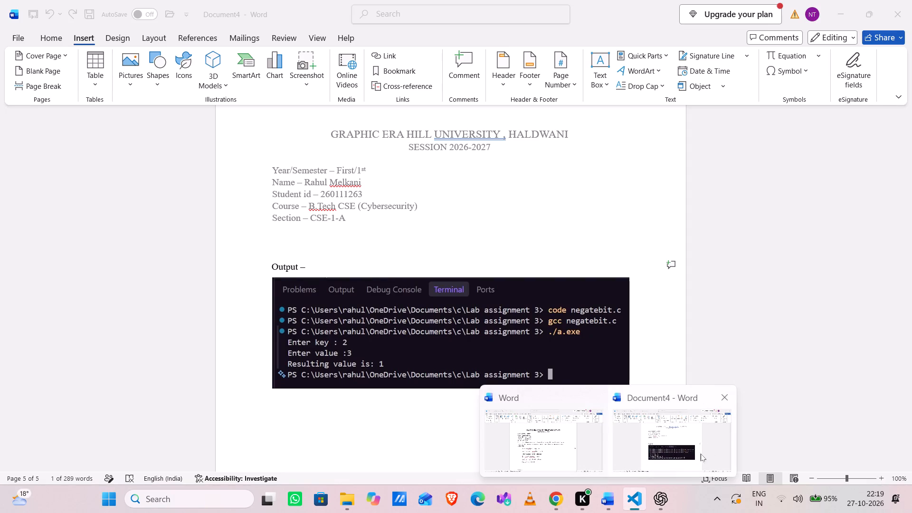
Take a screenshot of the whole VS Code terminal panel showing the program's run.
{"action": "key", "text": "shift+super+s"}
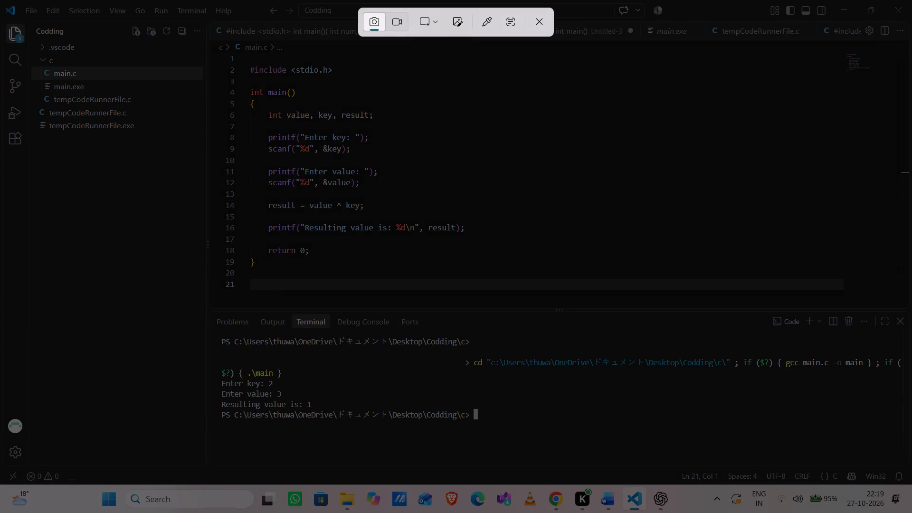
{"action": "left_click_drag", "start_coordinate": [210, 312], "coordinate": [905, 470]}
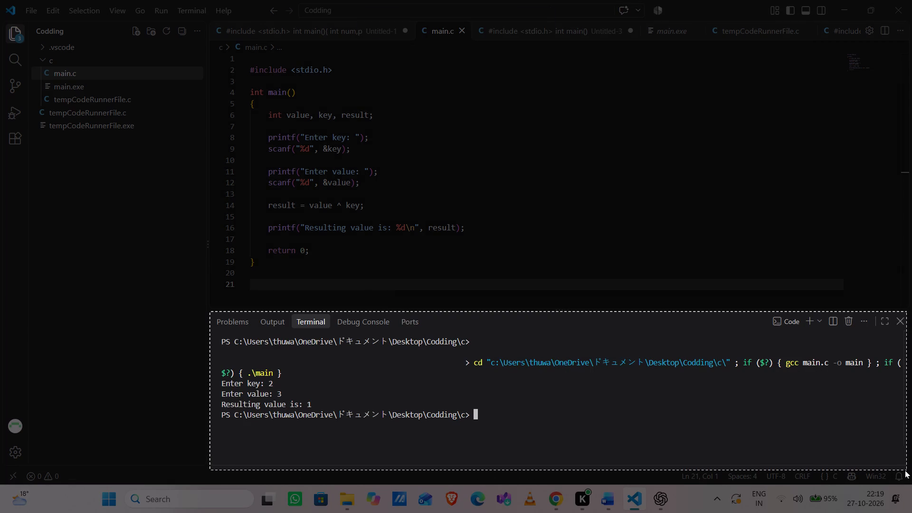
{"action": "left_click_drag", "start_coordinate": [905, 470], "coordinate": [906, 471]}
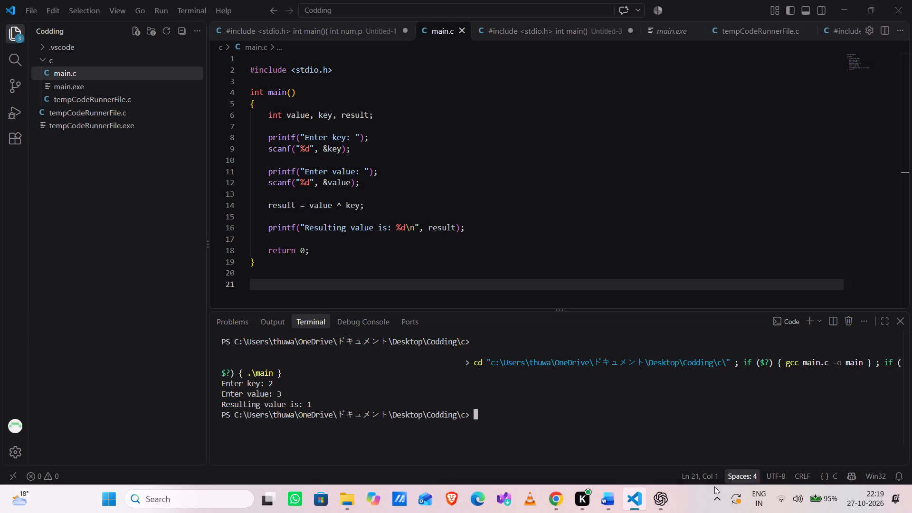
In the Word assignment, paste the new terminal screenshot under question 5's "Output –" heading and delete Document4's old terminal picture.
{"action": "left_click", "coordinate": [601, 494]}
{"action": "left_click", "coordinate": [561, 452]}
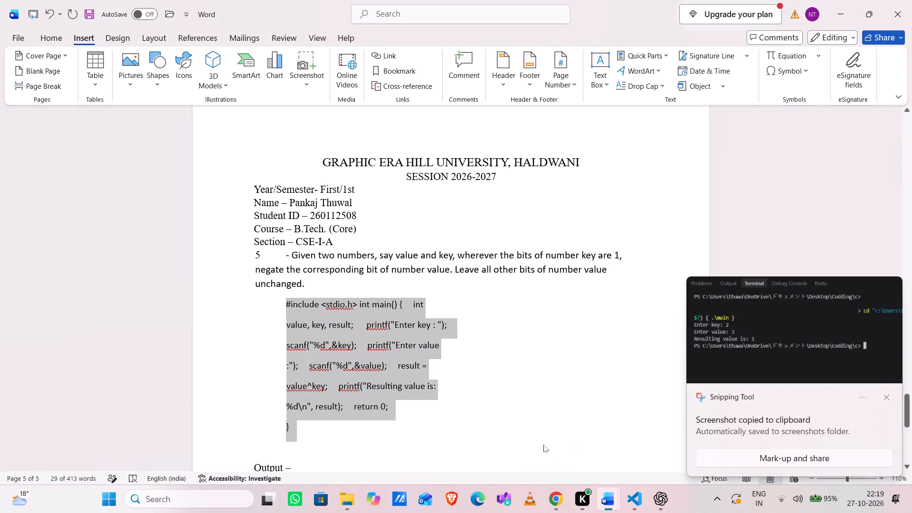
{"action": "scroll", "coordinate": [532, 391], "scroll_direction": "down", "scroll_amount": 1}
{"action": "left_click", "coordinate": [434, 378]}
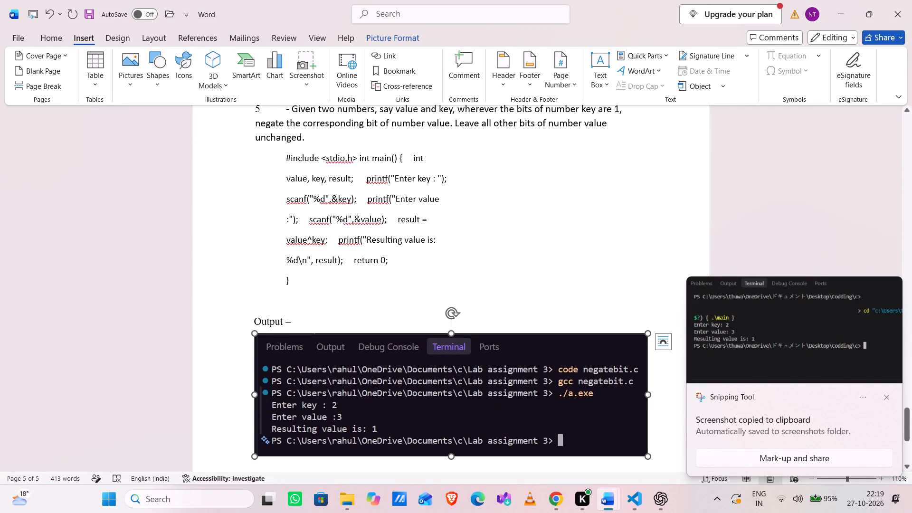
{"action": "key", "text": "ctrl+v"}
{"action": "left_click", "coordinate": [456, 377]}
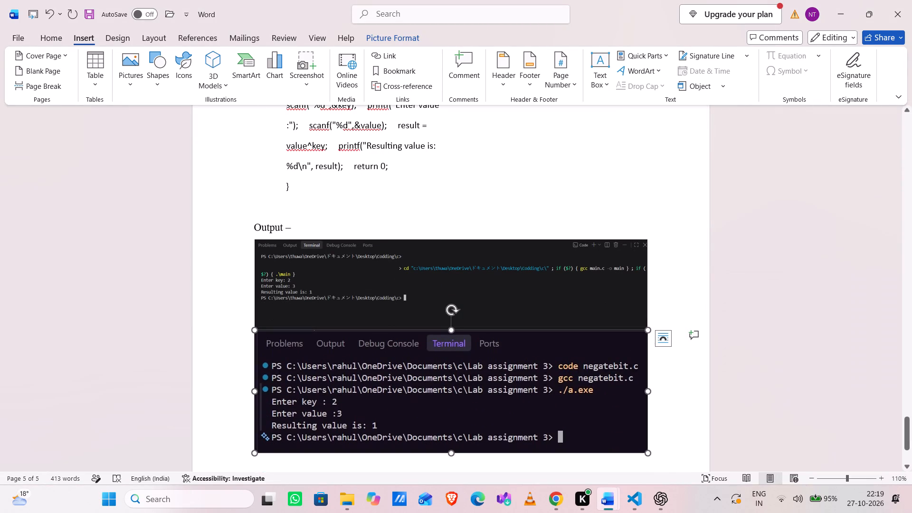
{"action": "key", "text": "BackSpace"}
Review question 5's page in the assignment, and check Document4's last pages for any content still to copy.
{"action": "scroll", "coordinate": [454, 387], "scroll_direction": "up", "scroll_amount": 2}
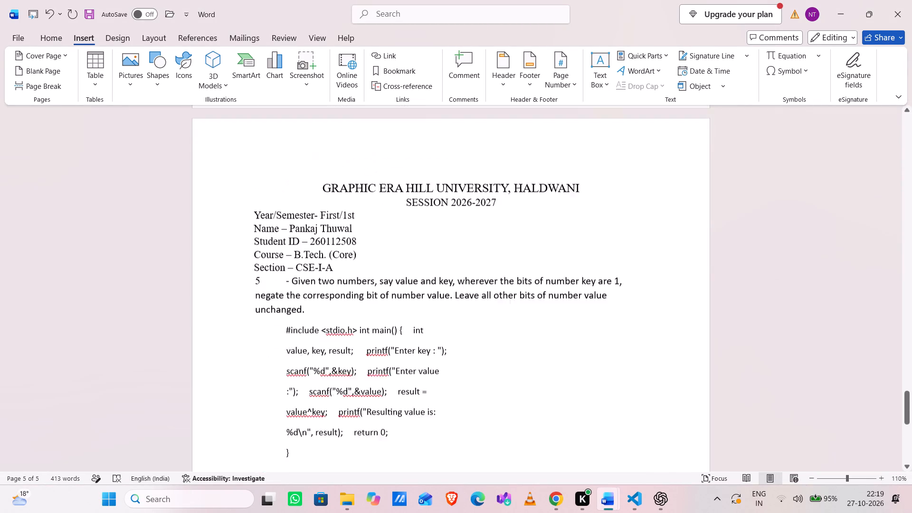
{"action": "scroll", "coordinate": [454, 387], "scroll_direction": "down", "scroll_amount": 4}
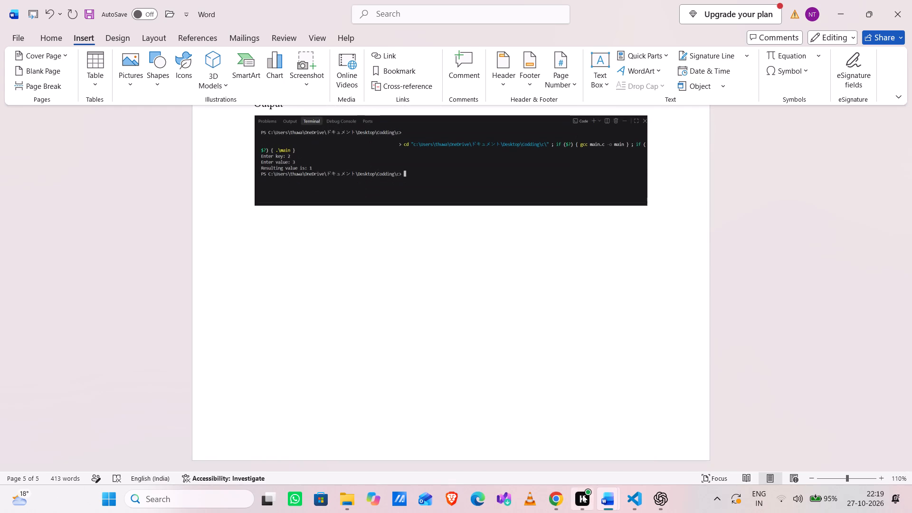
{"action": "left_click", "coordinate": [688, 454]}
{"action": "scroll", "coordinate": [612, 367], "scroll_direction": "up", "scroll_amount": 2}
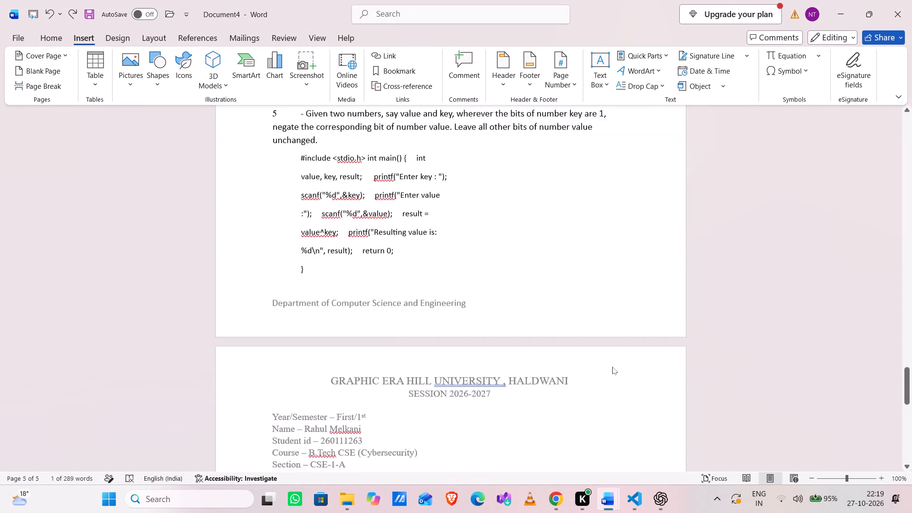
{"action": "scroll", "coordinate": [607, 371], "scroll_direction": "down", "scroll_amount": 3}
{"action": "scroll", "coordinate": [607, 371], "scroll_direction": "up", "scroll_amount": 4}
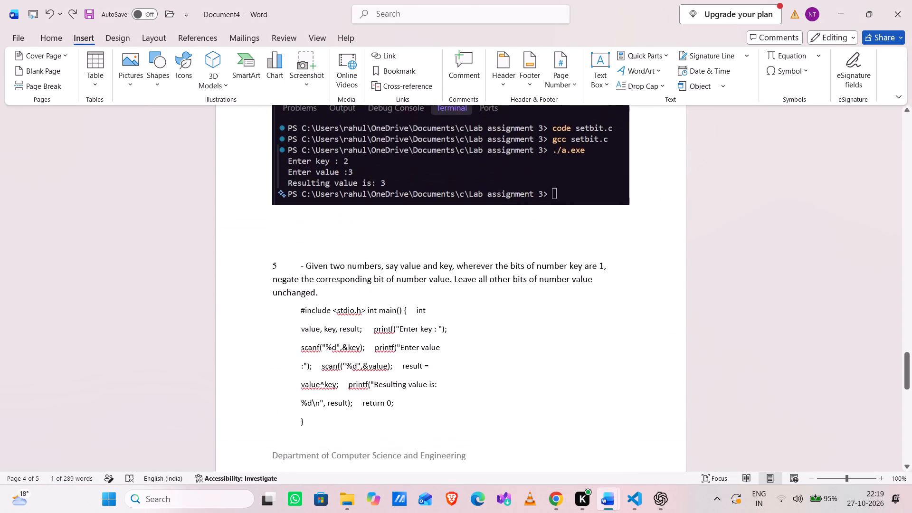
{"action": "scroll", "coordinate": [607, 371], "scroll_direction": "down", "scroll_amount": 8}
{"action": "scroll", "coordinate": [606, 372], "scroll_direction": "up", "scroll_amount": 1}
{"action": "scroll", "coordinate": [606, 372], "scroll_direction": "down", "scroll_amount": 7}
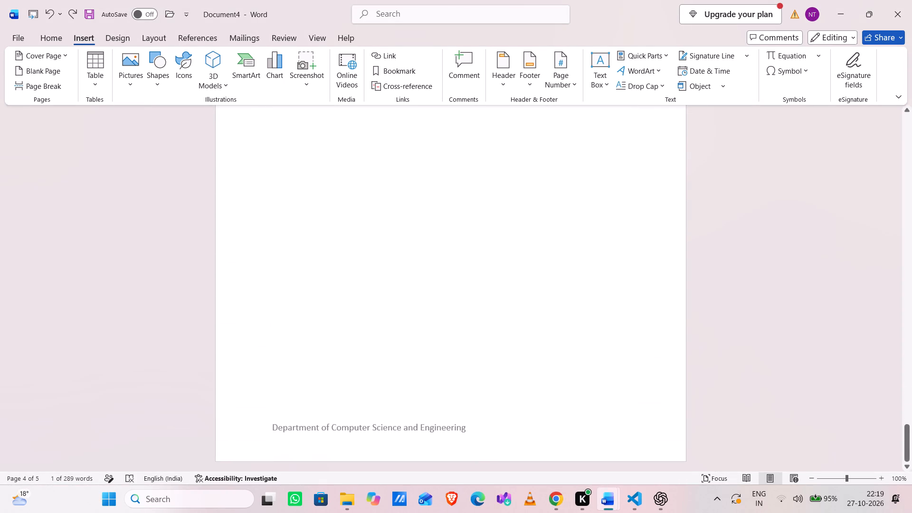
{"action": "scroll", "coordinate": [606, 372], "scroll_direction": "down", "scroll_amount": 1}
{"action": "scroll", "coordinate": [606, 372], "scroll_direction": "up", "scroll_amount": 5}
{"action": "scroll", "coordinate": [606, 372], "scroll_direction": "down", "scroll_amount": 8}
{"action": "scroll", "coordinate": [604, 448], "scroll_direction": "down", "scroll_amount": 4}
In the Word assignment, copy the "Department of Computer Science & Engineering" line from the bottom of page 4.
{"action": "left_click", "coordinate": [579, 449]}
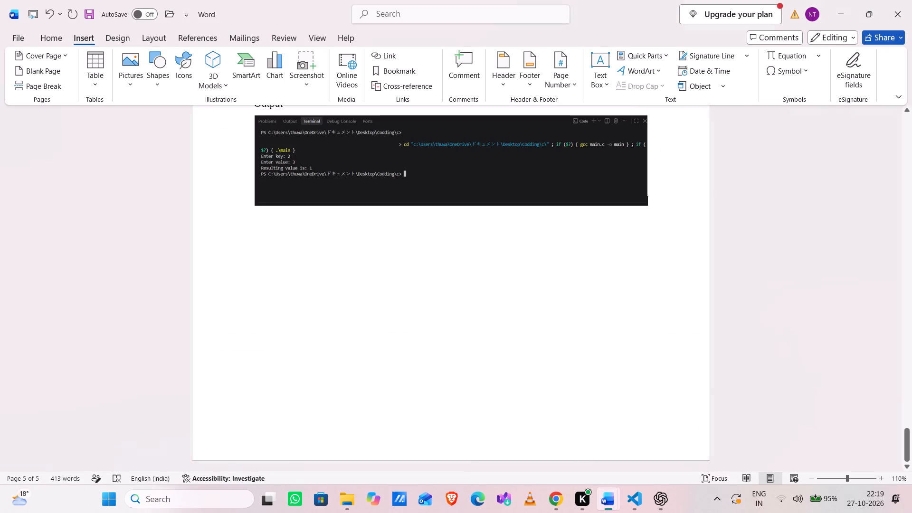
{"action": "scroll", "coordinate": [522, 387], "scroll_direction": "down", "scroll_amount": 2}
{"action": "scroll", "coordinate": [522, 386], "scroll_direction": "up", "scroll_amount": 4}
{"action": "left_click_drag", "start_coordinate": [248, 232], "coordinate": [279, 232]}
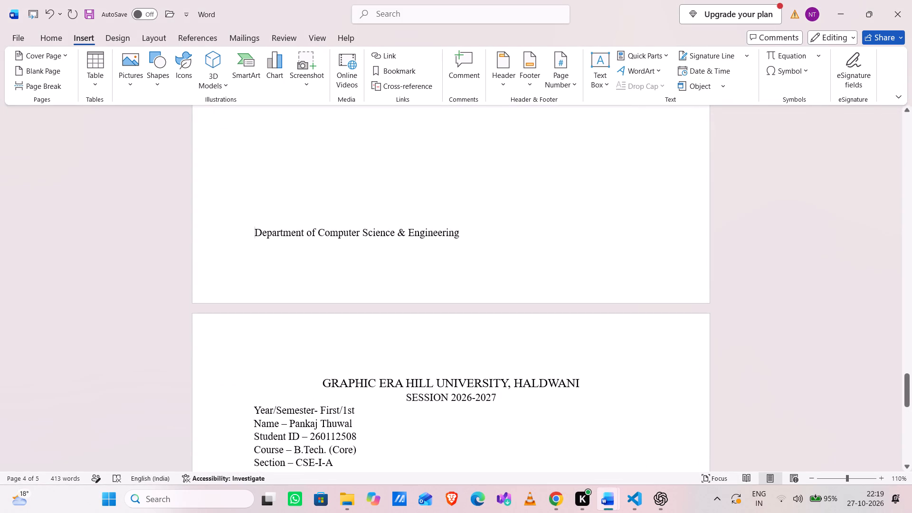
{"action": "left_click_drag", "start_coordinate": [279, 232], "coordinate": [457, 285]}
{"action": "key", "text": "ctrl+c"}
Add blank lines below question 5's output picture and paste the copied department line at the bottom of page 5.
{"action": "scroll", "coordinate": [457, 285], "scroll_direction": "down", "scroll_amount": 5}
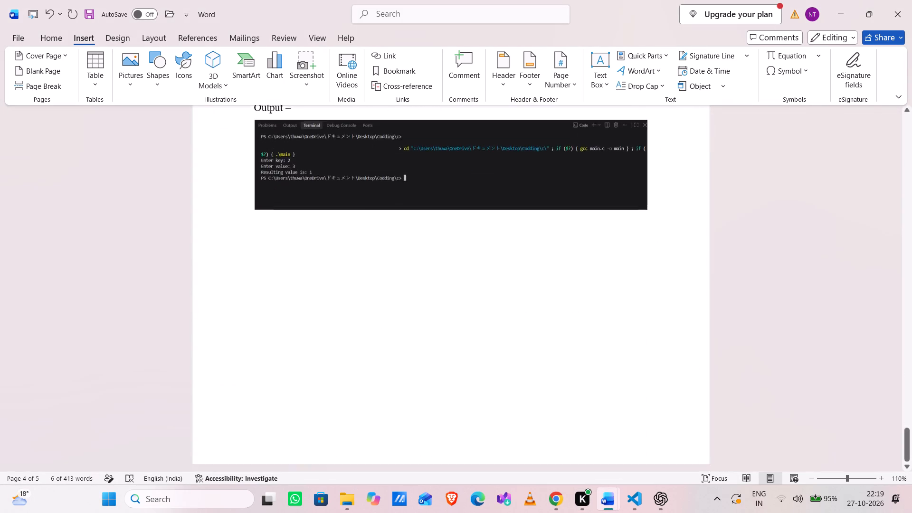
{"action": "scroll", "coordinate": [456, 295], "scroll_direction": "down", "scroll_amount": 3}
{"action": "left_click", "coordinate": [267, 377]}
{"action": "left_click_drag", "start_coordinate": [268, 380], "coordinate": [268, 404]}
{"action": "left_click", "coordinate": [347, 332]}
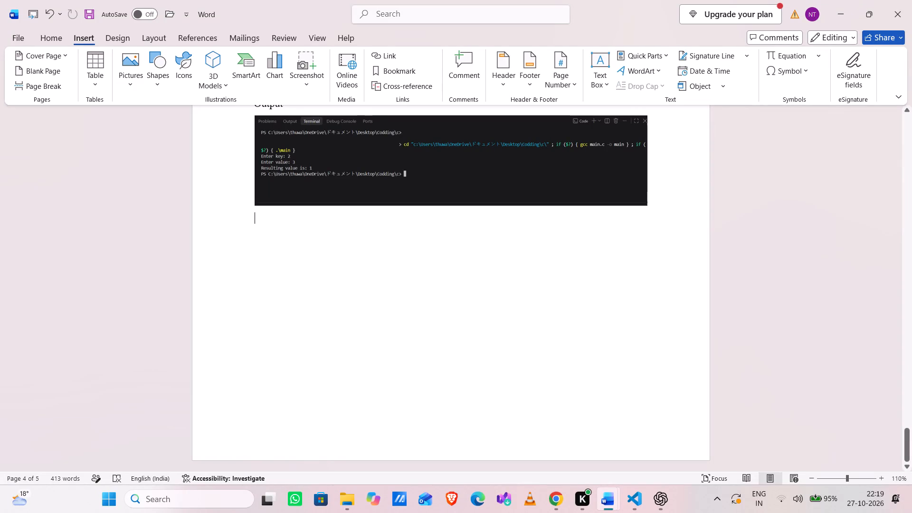
{"action": "key", "text": "Return"}
{"action": "key", "text": "Return"}
{"action": "key", "text": "Return"}
{"action": "key", "text": "Return"}
{"action": "key", "text": "Return"}
{"action": "key", "text": "Return"}
{"action": "key", "text": "Return"}
{"action": "key", "text": "Return"}
{"action": "key", "text": "Return"}
{"action": "key", "text": "Return"}
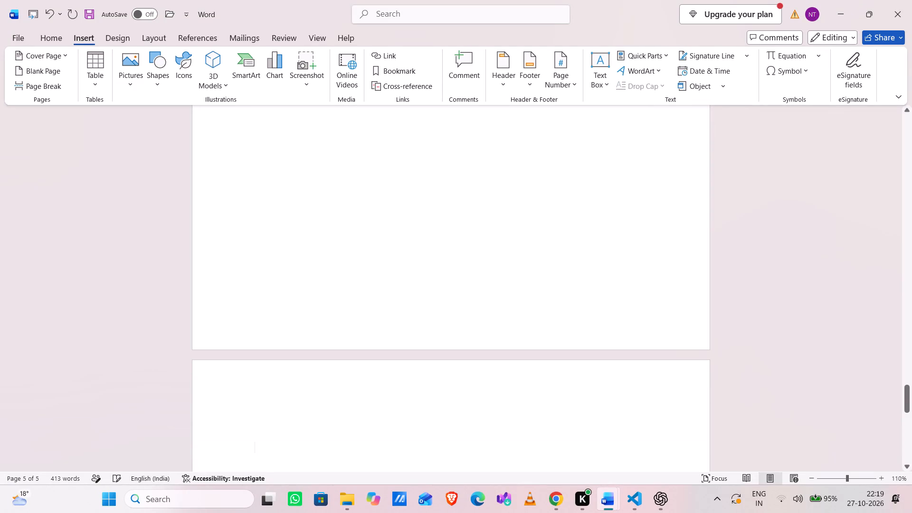
{"action": "key", "text": "BackSpace"}
{"action": "key", "text": "BackSpace"}
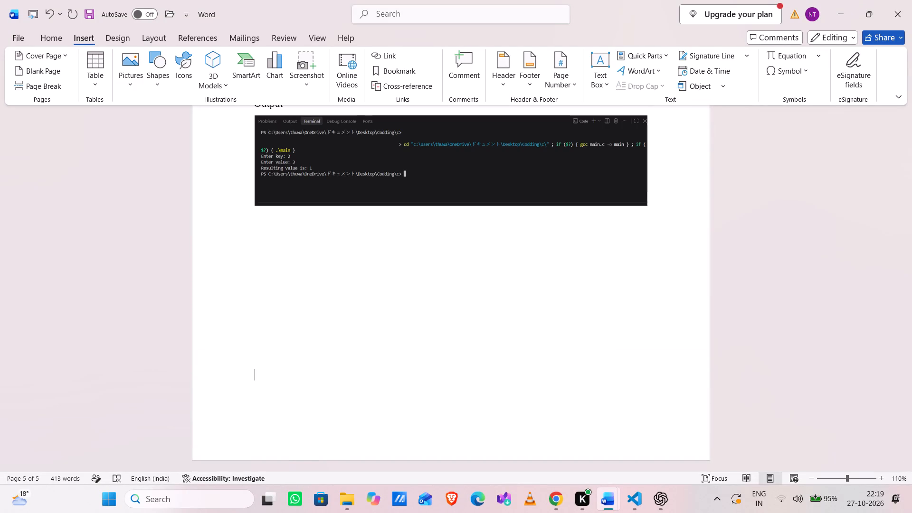
{"action": "key", "text": "Return"}
{"action": "key", "text": "BackSpace"}
{"action": "key", "text": "ctrl+v"}
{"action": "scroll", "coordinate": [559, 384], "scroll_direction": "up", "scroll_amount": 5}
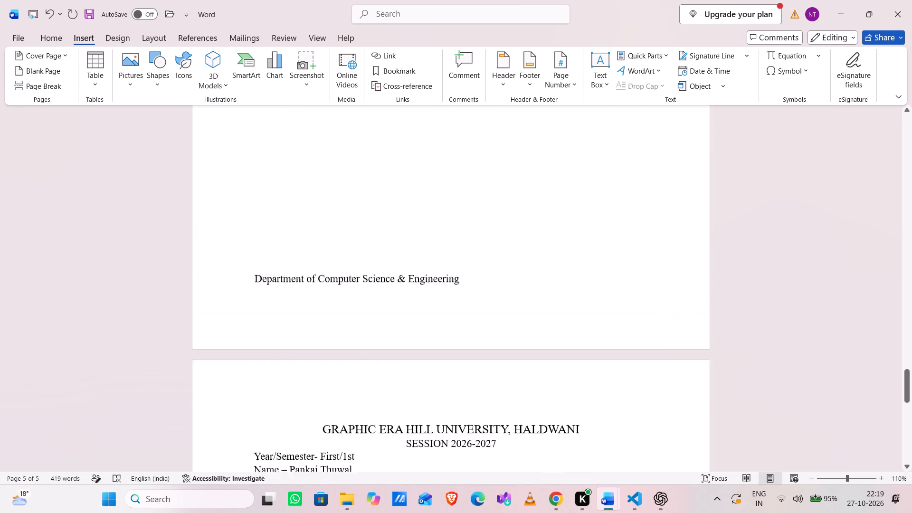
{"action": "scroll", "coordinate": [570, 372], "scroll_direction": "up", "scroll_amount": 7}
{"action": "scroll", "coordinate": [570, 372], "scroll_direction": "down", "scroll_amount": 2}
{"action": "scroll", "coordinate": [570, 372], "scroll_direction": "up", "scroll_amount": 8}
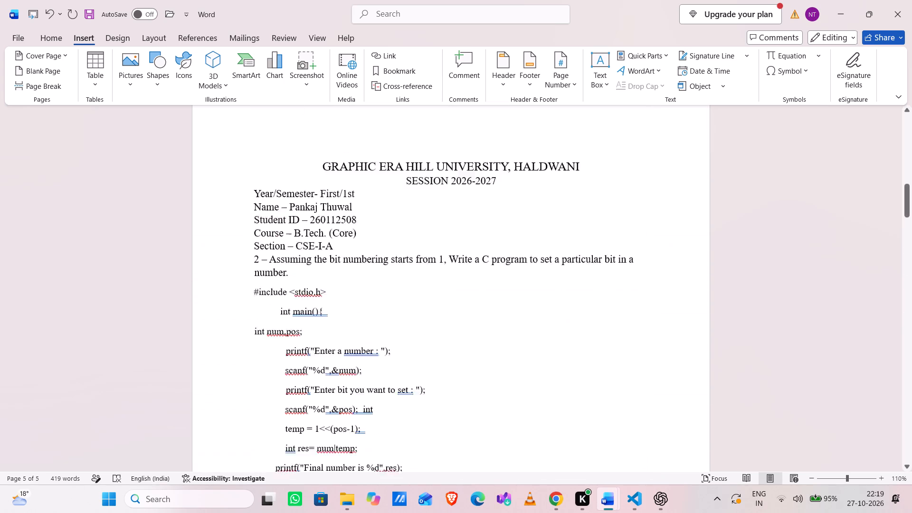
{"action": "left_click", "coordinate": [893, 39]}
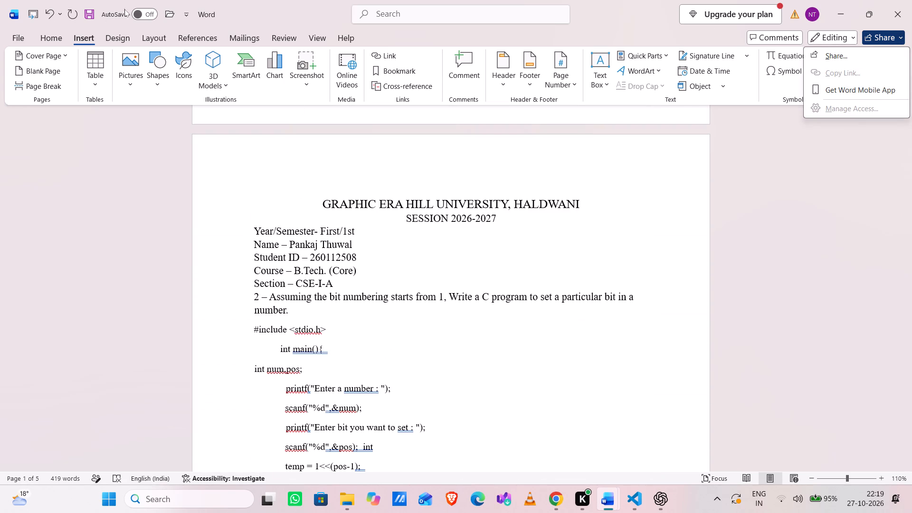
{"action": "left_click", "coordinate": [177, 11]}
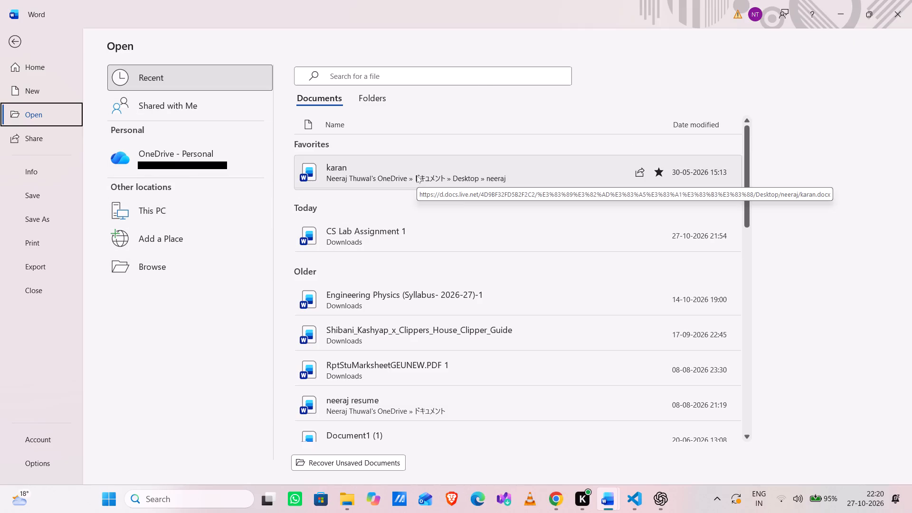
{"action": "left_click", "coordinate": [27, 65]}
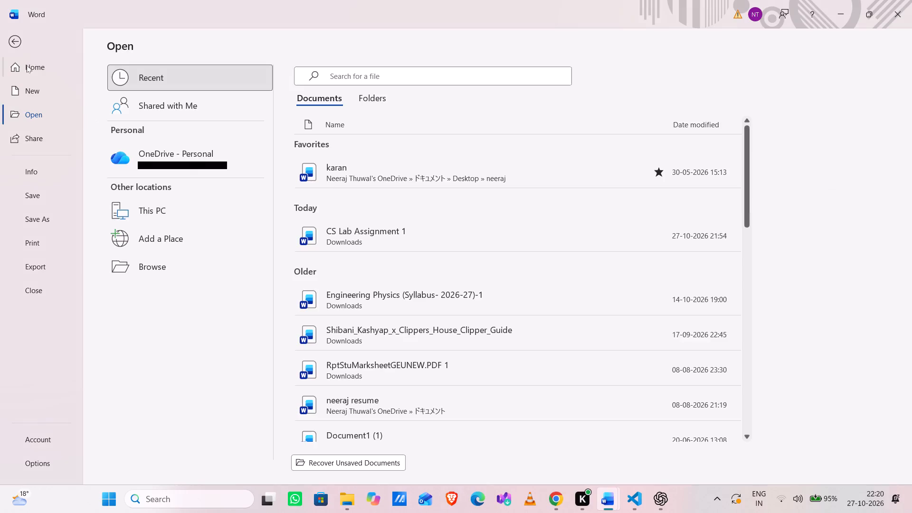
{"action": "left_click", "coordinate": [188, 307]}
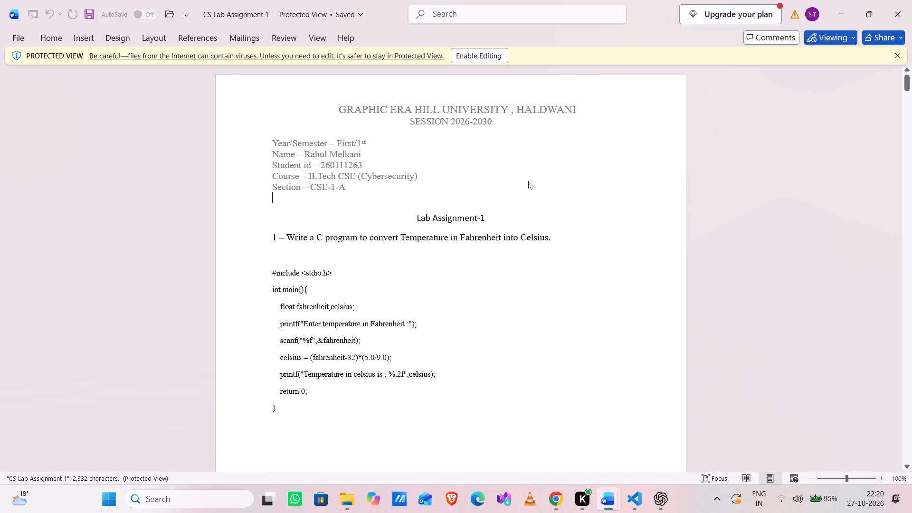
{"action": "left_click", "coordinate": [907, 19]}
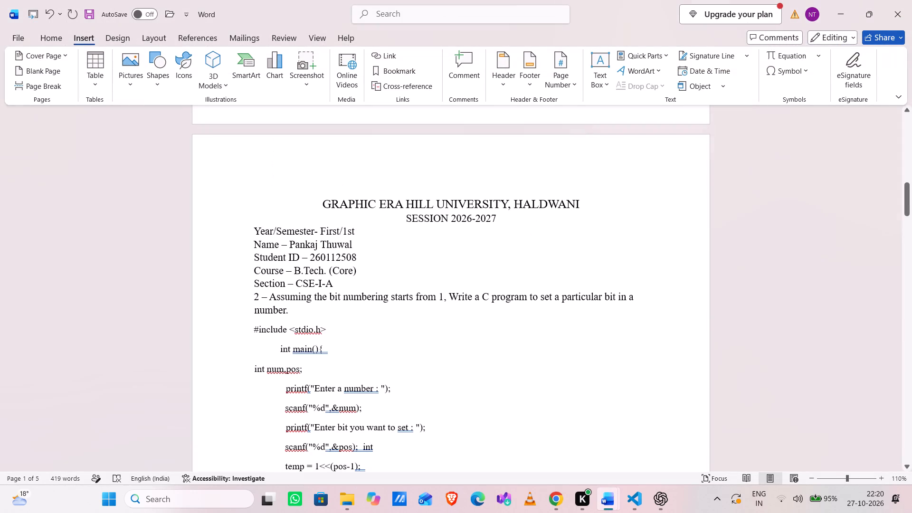
Save the assignment as a PDF named GRAPHIC ERA HILL UNIVERSITY in the Downloads folder.
{"action": "scroll", "coordinate": [377, 239], "scroll_direction": "down", "scroll_amount": 5}
{"action": "scroll", "coordinate": [374, 244], "scroll_direction": "up", "scroll_amount": 3}
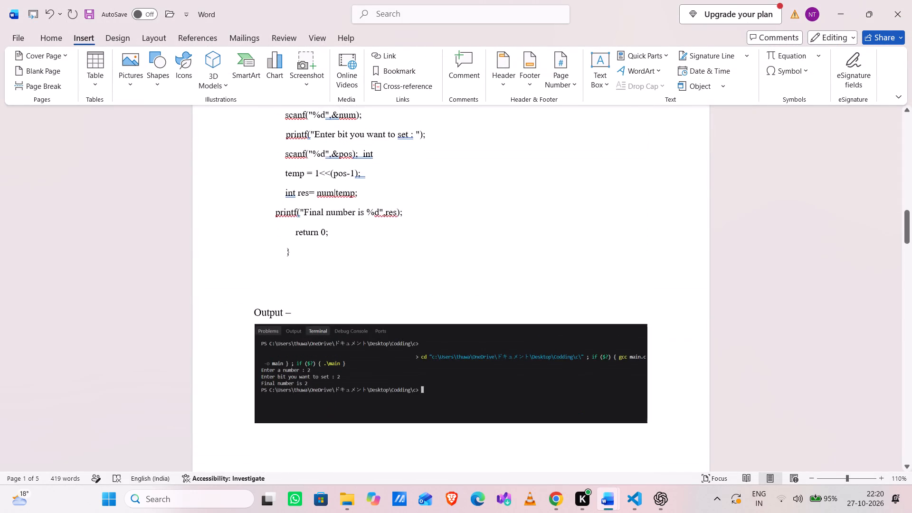
{"action": "scroll", "coordinate": [373, 245], "scroll_direction": "down", "scroll_amount": 7}
{"action": "scroll", "coordinate": [371, 247], "scroll_direction": "up", "scroll_amount": 1}
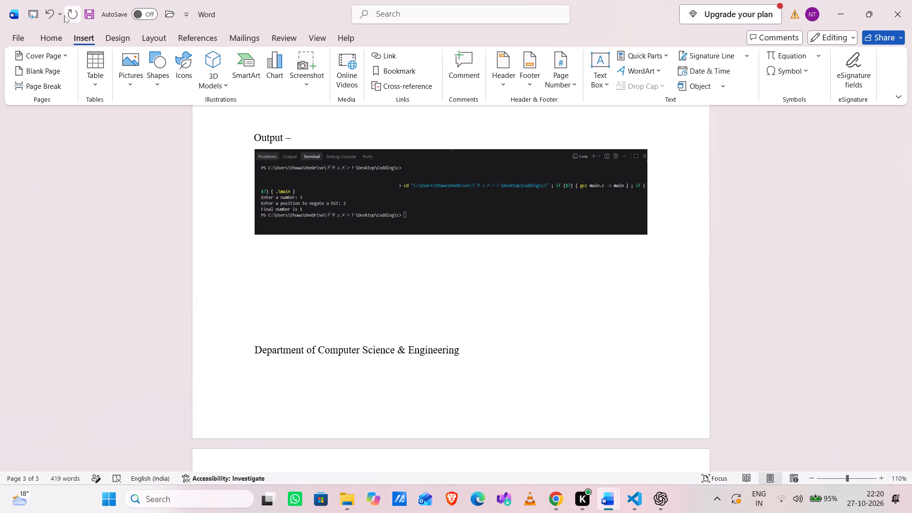
{"action": "left_click", "coordinate": [85, 13]}
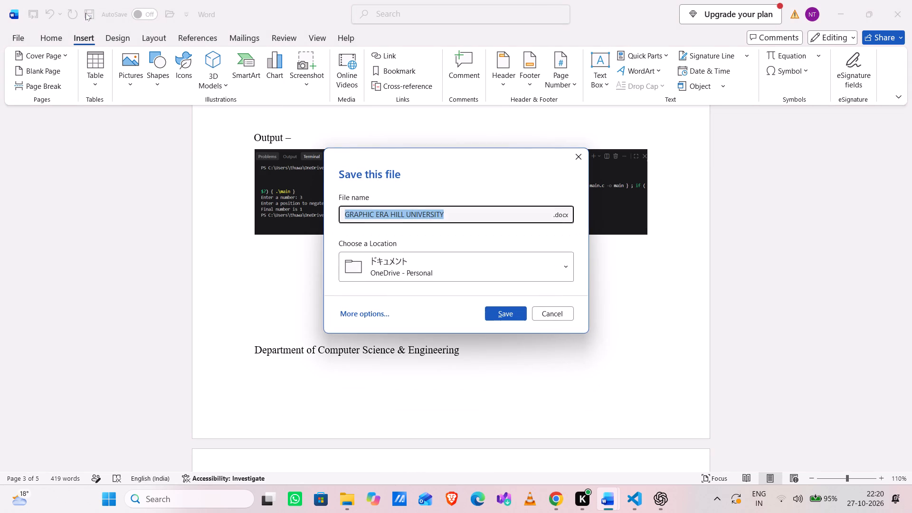
{"action": "left_click", "coordinate": [565, 208]}
{"action": "left_click", "coordinate": [545, 261]}
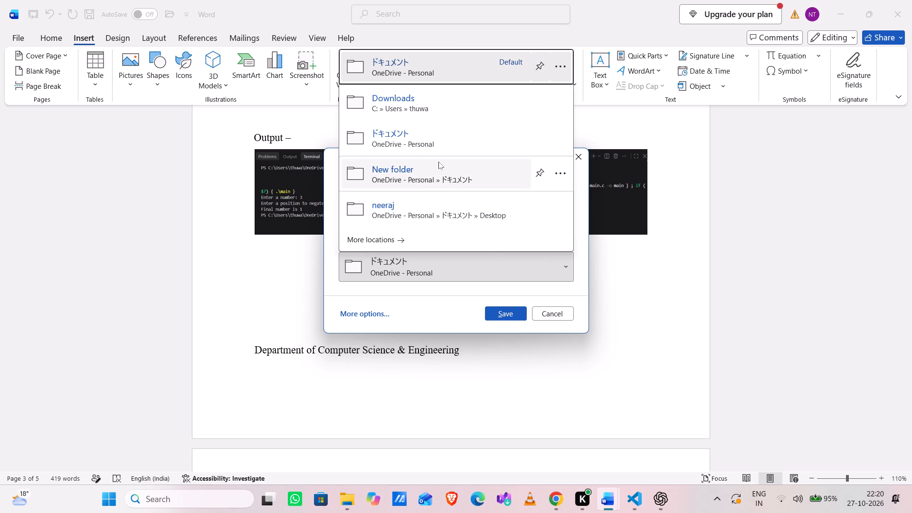
{"action": "scroll", "coordinate": [439, 161], "scroll_direction": "up", "scroll_amount": 1}
{"action": "left_click", "coordinate": [436, 112]}
{"action": "left_click", "coordinate": [509, 214]}
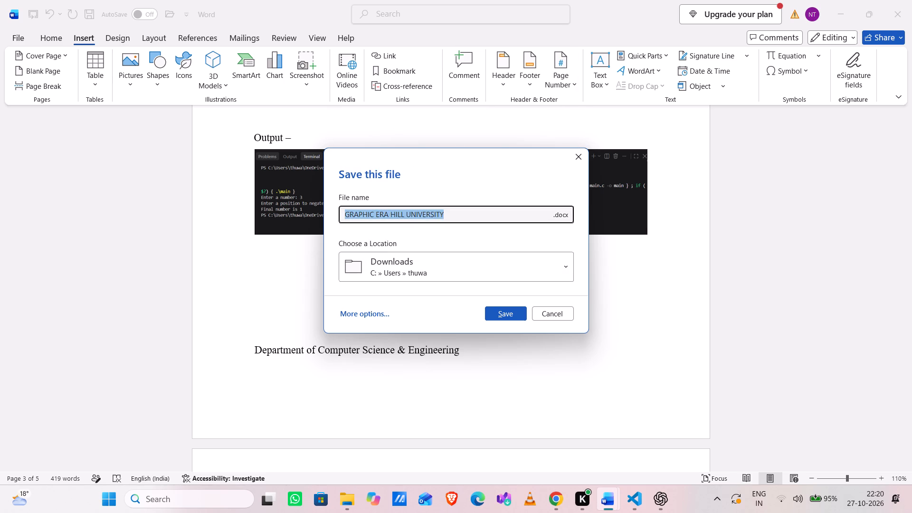
{"action": "left_click", "coordinate": [542, 218]}
{"action": "left_click", "coordinate": [552, 218]}
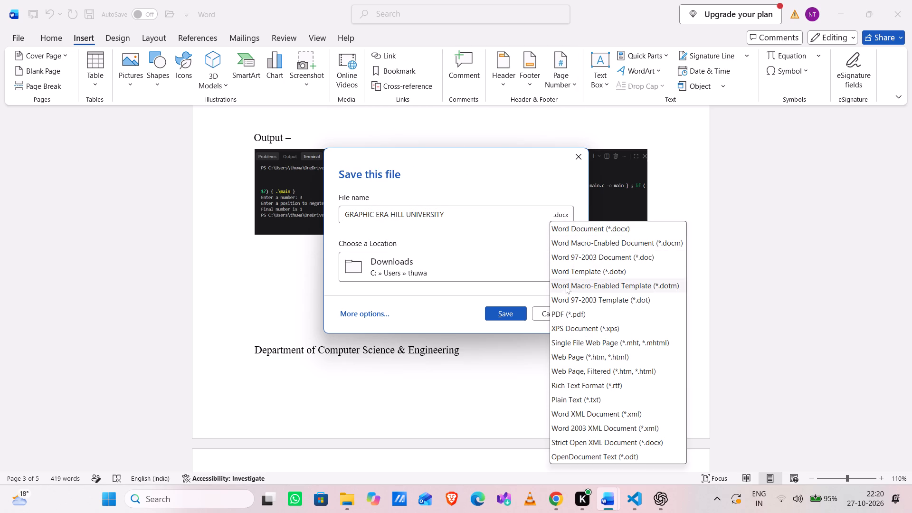
{"action": "left_click", "coordinate": [568, 314]}
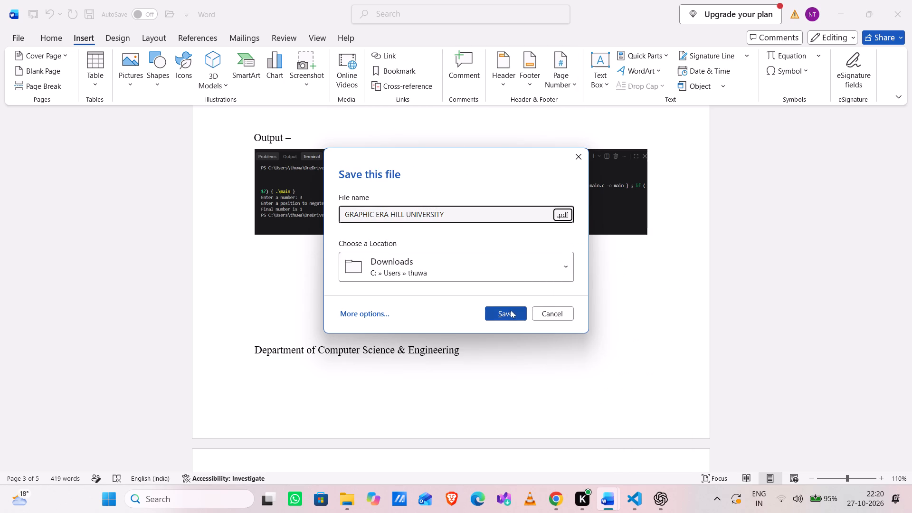
{"action": "left_click", "coordinate": [510, 311]}
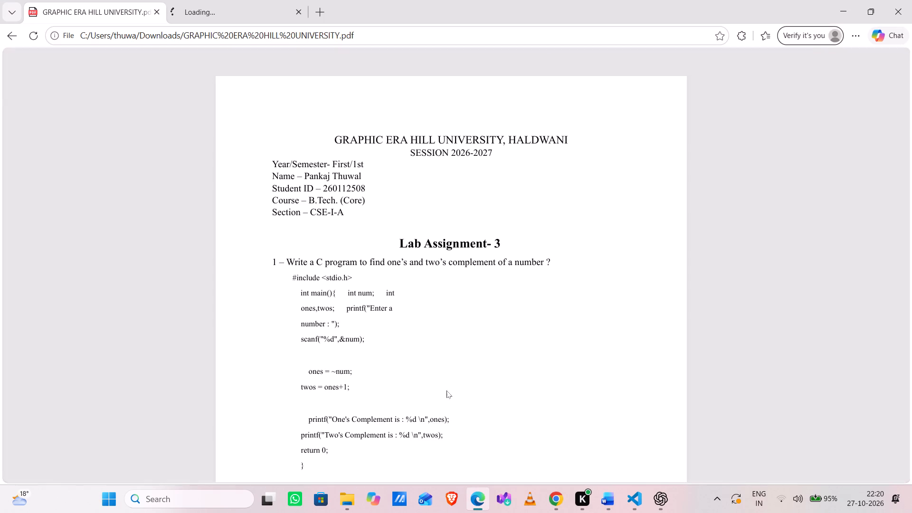
Review the pages of the exported assignment PDF in Edge.
{"action": "scroll", "coordinate": [446, 368], "scroll_direction": "down", "scroll_amount": 2}
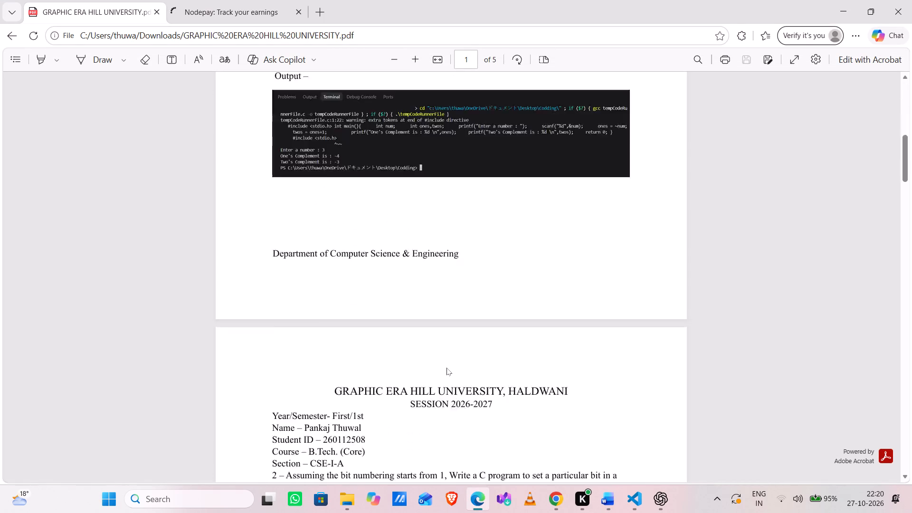
Examine the exported assignment PDF through page 5, checking each page's heading, question, code, output picture and department line.
{"action": "scroll", "coordinate": [446, 368], "scroll_direction": "down", "scroll_amount": 2}
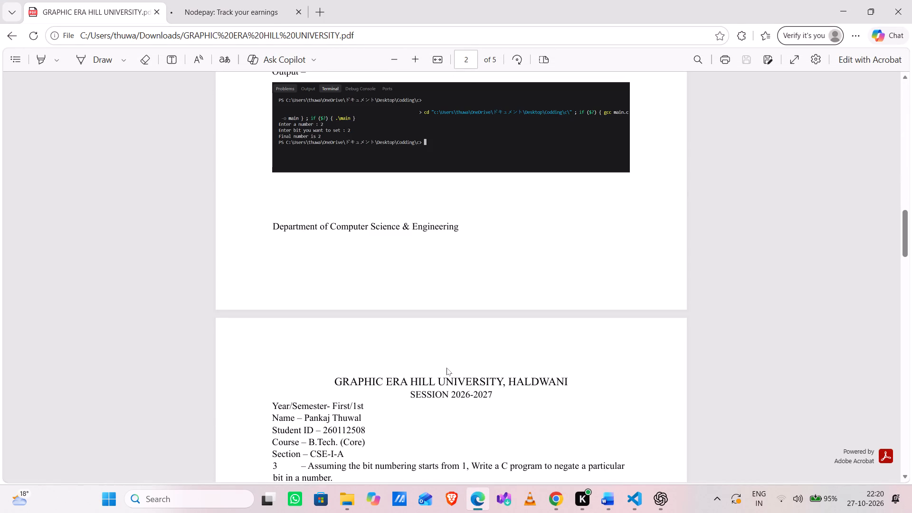
{"action": "scroll", "coordinate": [446, 368], "scroll_direction": "up", "scroll_amount": 2}
{"action": "scroll", "coordinate": [446, 368], "scroll_direction": "down", "scroll_amount": 1}
{"action": "scroll", "coordinate": [446, 368], "scroll_direction": "up", "scroll_amount": 1}
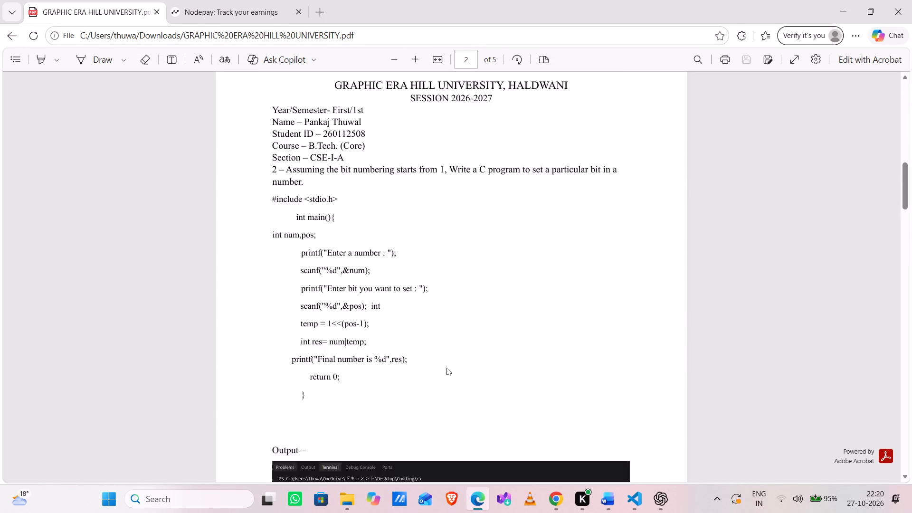
{"action": "scroll", "coordinate": [446, 368], "scroll_direction": "up", "scroll_amount": 1}
{"action": "scroll", "coordinate": [446, 368], "scroll_direction": "down", "scroll_amount": 3}
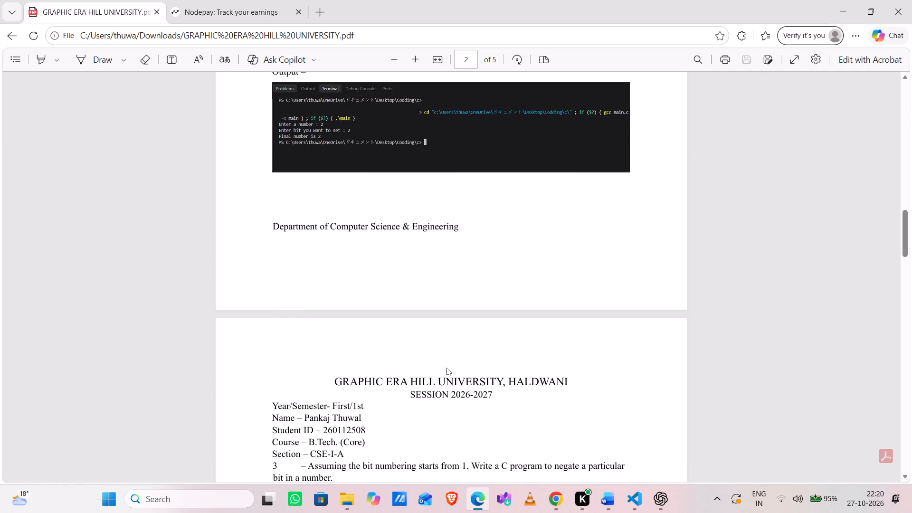
{"action": "scroll", "coordinate": [446, 368], "scroll_direction": "down", "scroll_amount": 3}
{"action": "scroll", "coordinate": [446, 368], "scroll_direction": "up", "scroll_amount": 1}
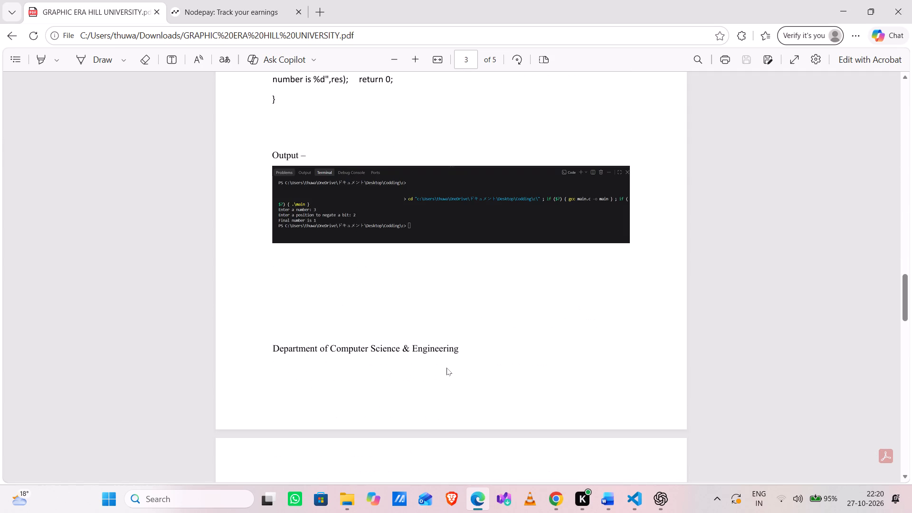
{"action": "scroll", "coordinate": [446, 368], "scroll_direction": "down", "scroll_amount": 3}
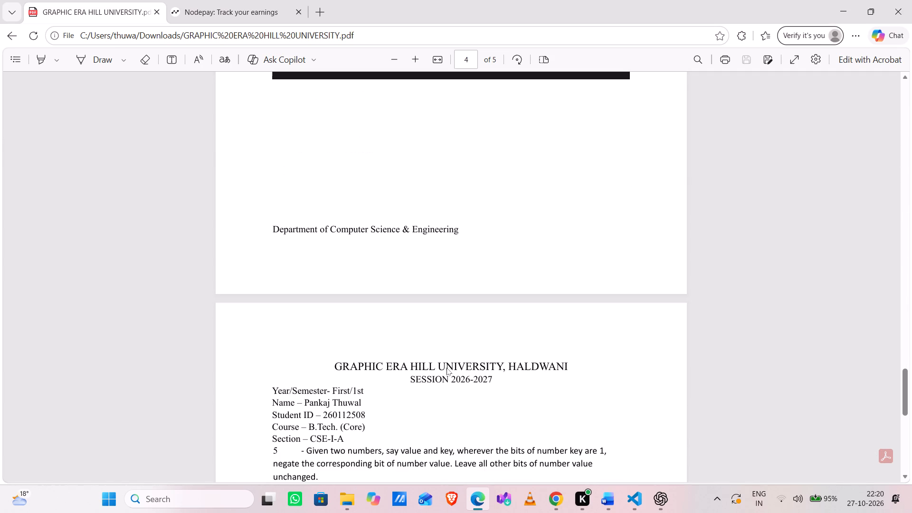
{"action": "scroll", "coordinate": [446, 368], "scroll_direction": "down", "scroll_amount": 6}
{"action": "scroll", "coordinate": [446, 368], "scroll_direction": "up", "scroll_amount": 6}
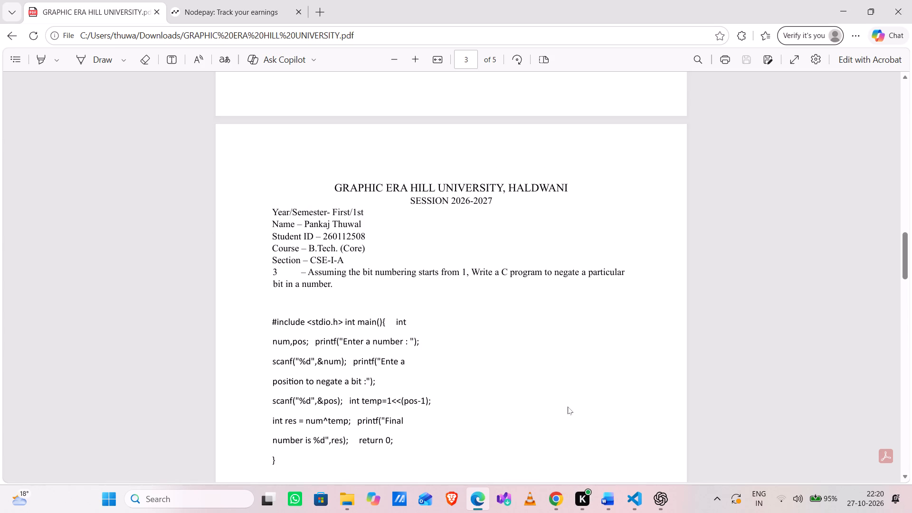
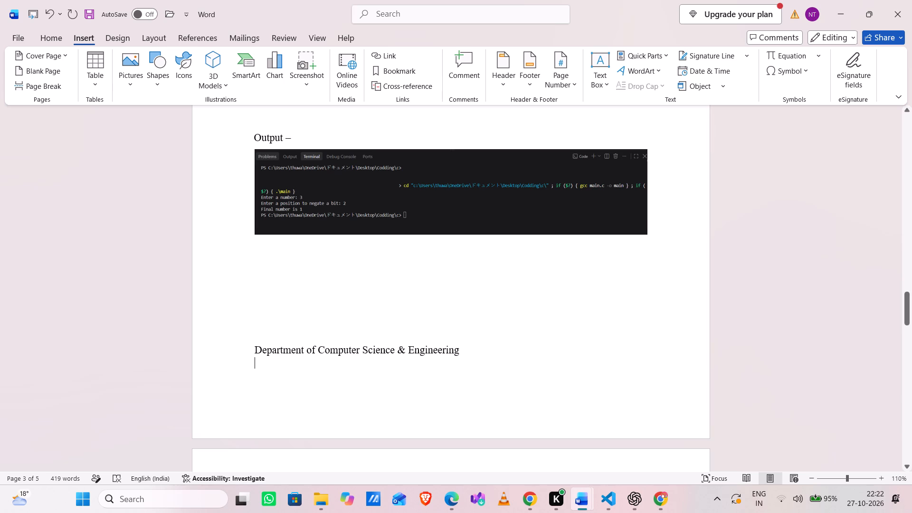
{"action": "left_click_drag", "start_coordinate": [259, 388], "coordinate": [226, 472]}
{"action": "left_click", "coordinate": [283, 412]}
{"action": "left_click", "coordinate": [272, 411]}
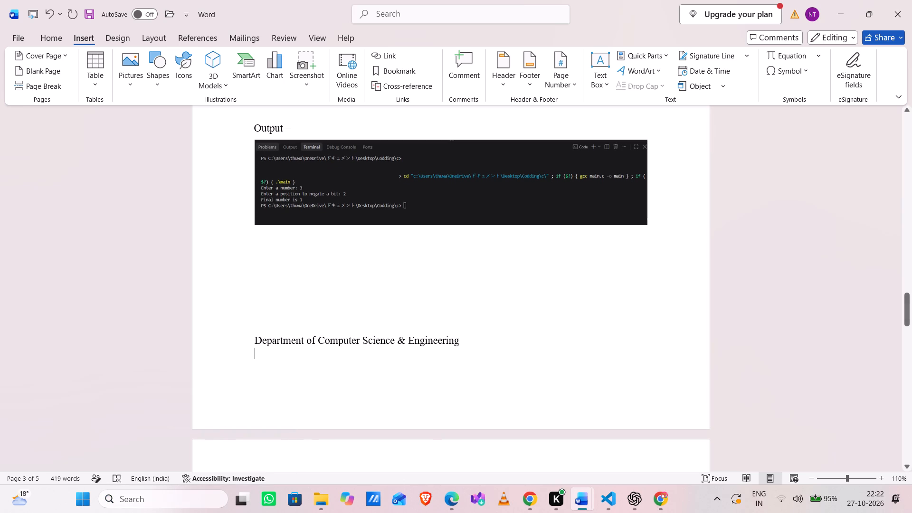
{"action": "left_click", "coordinate": [253, 342]}
{"action": "key", "text": "BackSpace"}
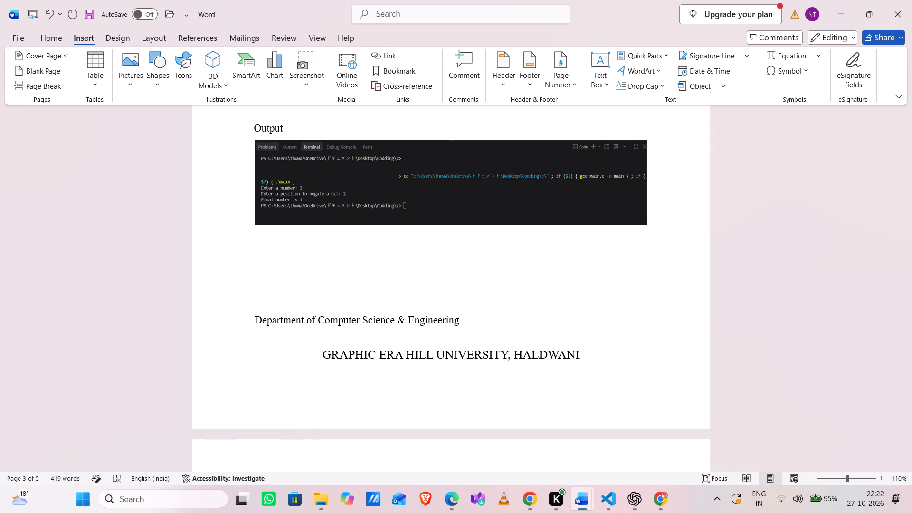
{"action": "key", "text": "Return"}
{"action": "key", "text": "Return"}
{"action": "key", "text": "Return"}
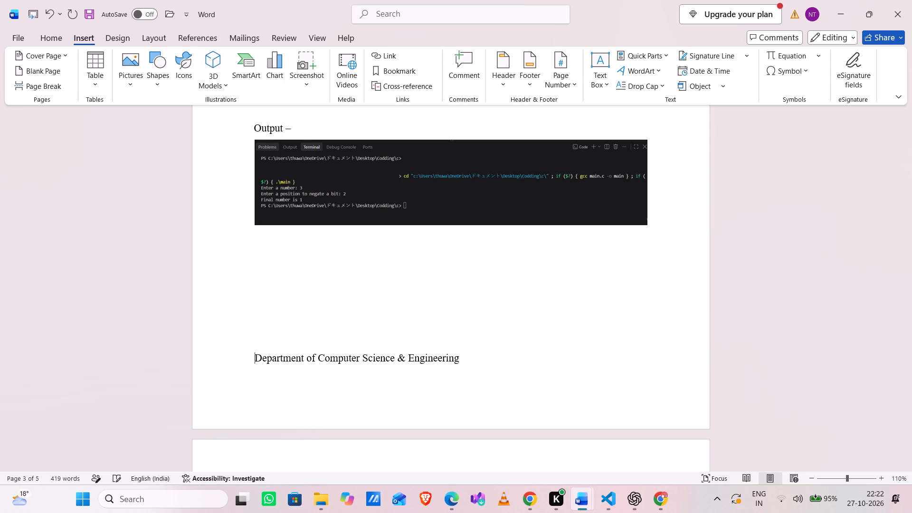
{"action": "key", "text": "Return"}
{"action": "key", "text": "BackSpace"}
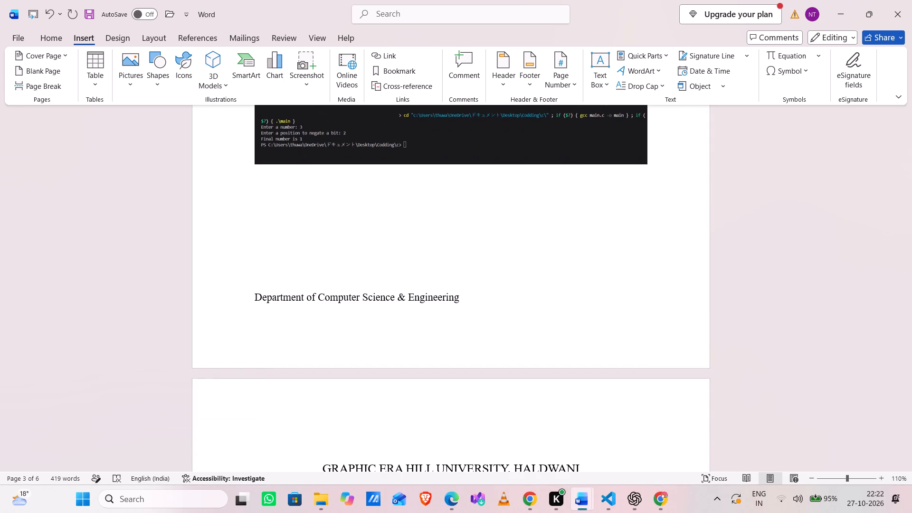
{"action": "key", "text": "Return"}
{"action": "key", "text": "BackSpace"}
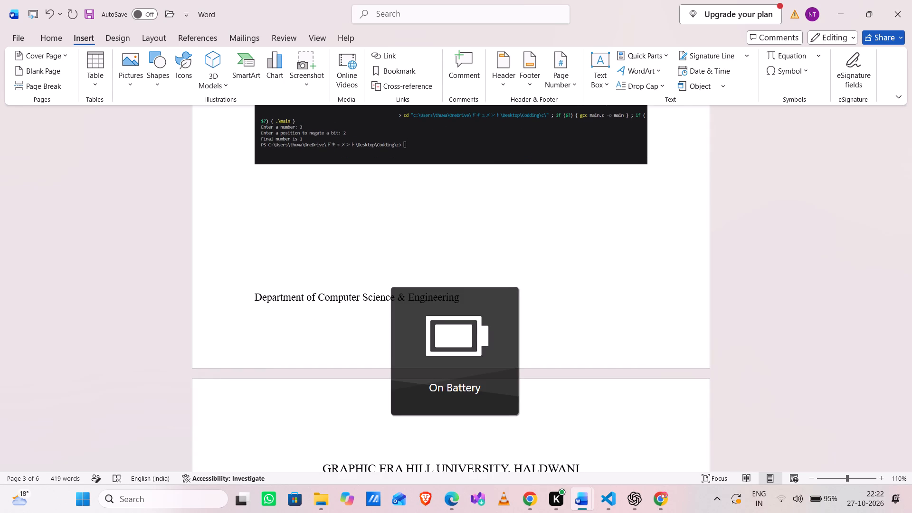
{"action": "left_click", "coordinate": [267, 319]}
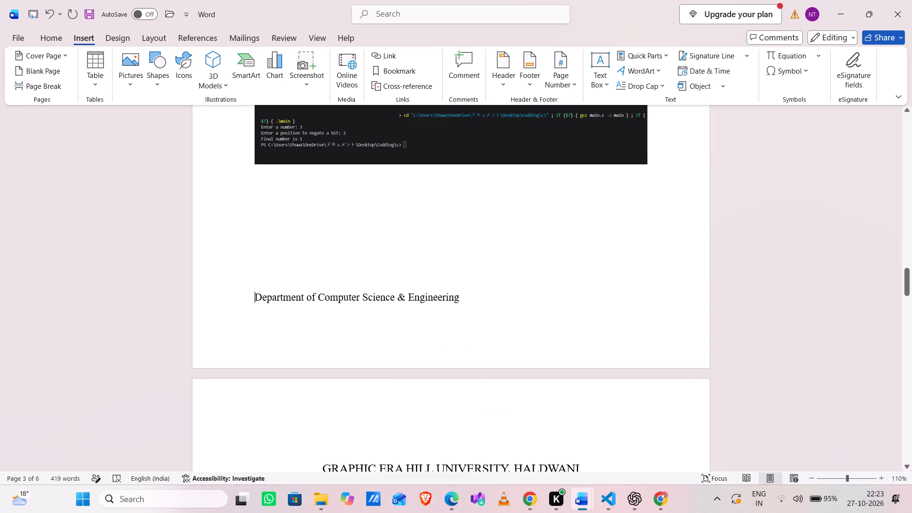
{"action": "left_click_drag", "start_coordinate": [216, 320], "coordinate": [221, 319]}
{"action": "left_click", "coordinate": [246, 312]}
Replace one blank line above the department line at the bottom of page 2 with two blank lines.
{"action": "scroll", "coordinate": [432, 232], "scroll_direction": "up", "scroll_amount": 6}
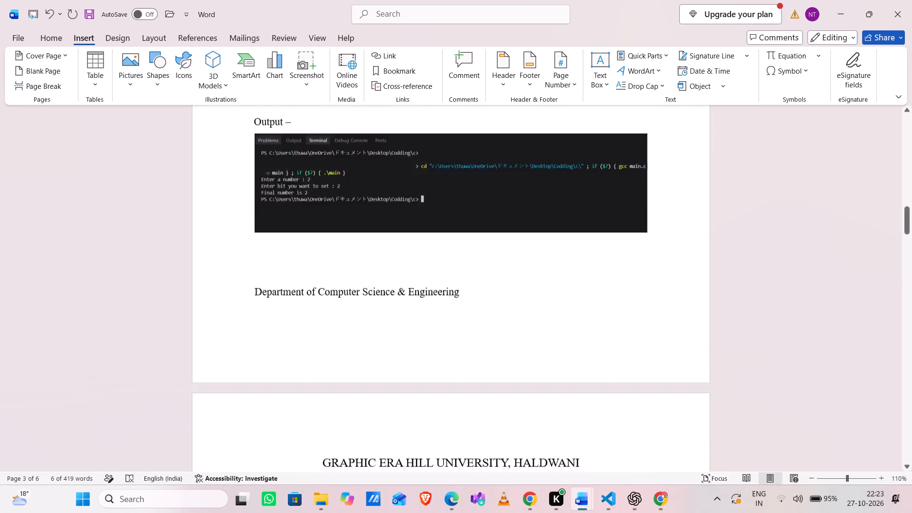
{"action": "scroll", "coordinate": [327, 454], "scroll_direction": "down", "scroll_amount": 1}
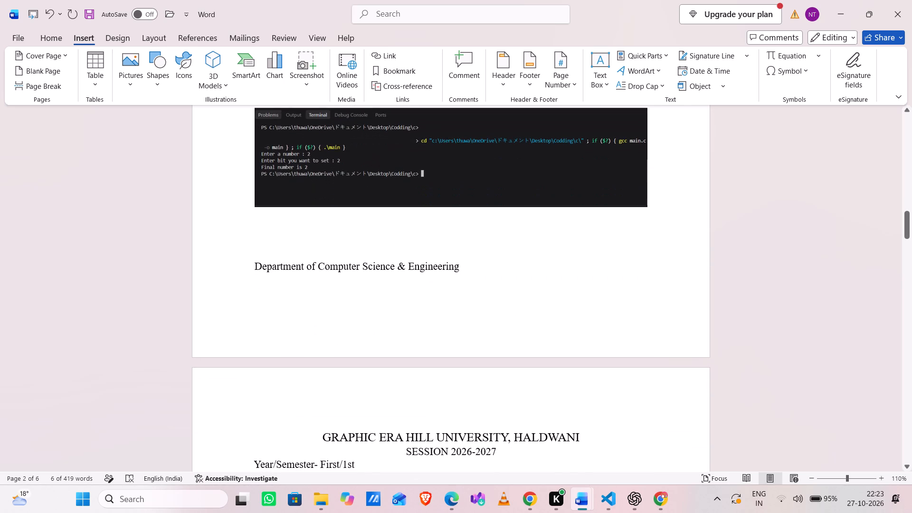
{"action": "left_click", "coordinate": [250, 280]}
{"action": "left_click", "coordinate": [258, 281]}
{"action": "left_click", "coordinate": [255, 281]}
{"action": "left_click", "coordinate": [254, 282]}
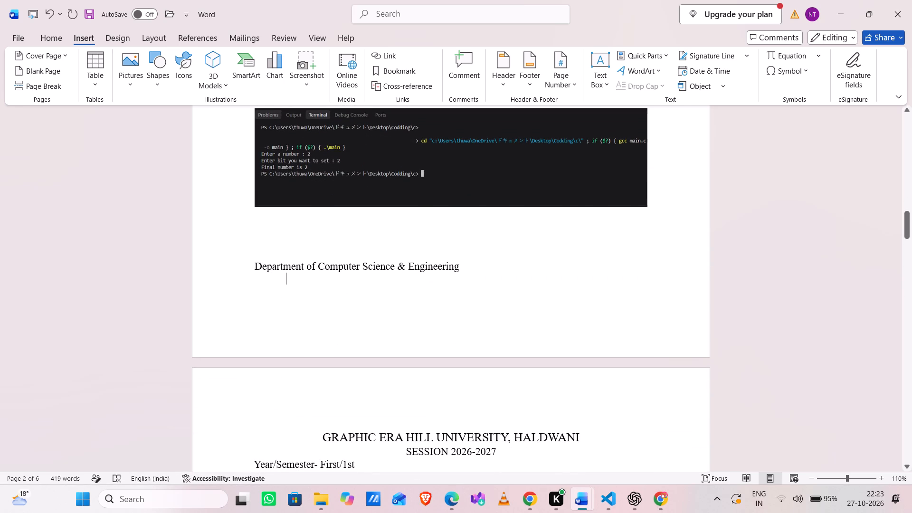
{"action": "left_click", "coordinate": [250, 260]}
{"action": "key", "text": "BackSpace"}
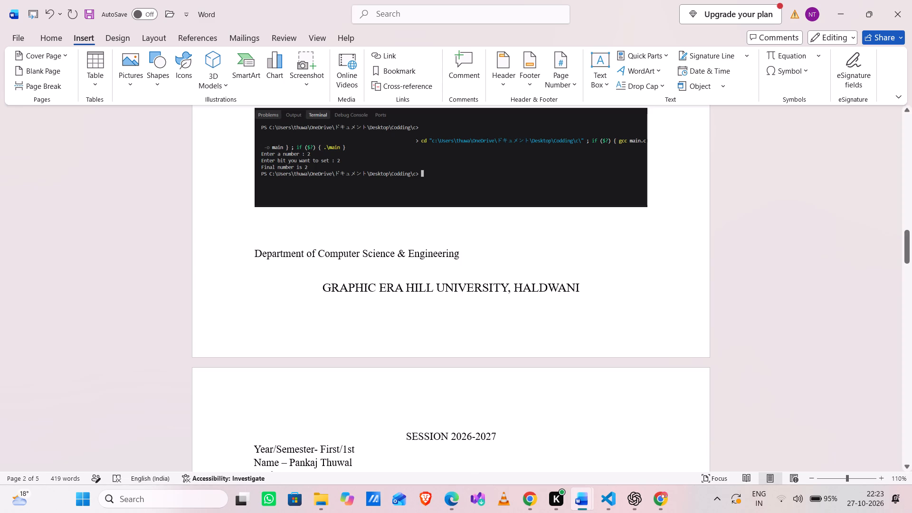
{"action": "key", "text": "Return"}
{"action": "key", "text": "Return"}
{"action": "key", "text": "Return"}
{"action": "key", "text": "BackSpace"}
{"action": "key", "text": "Return"}
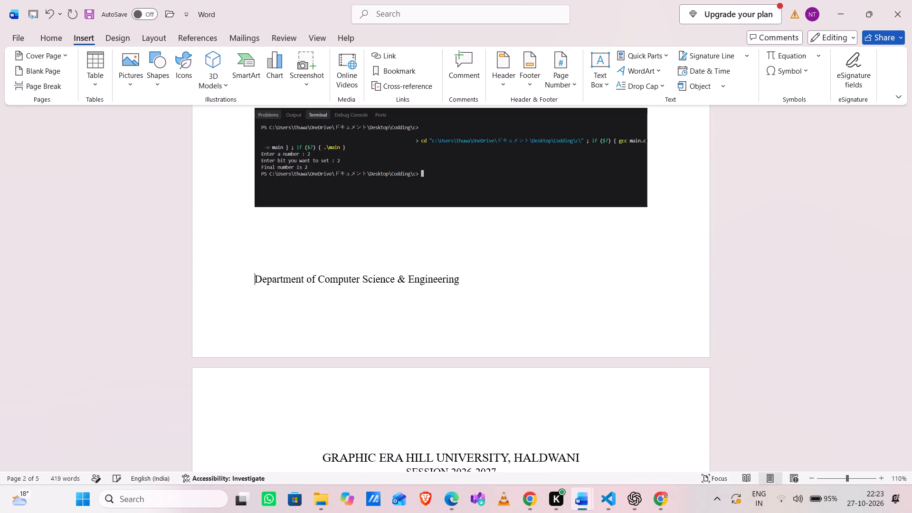
{"action": "key", "text": "BackSpace"}
Check the placement and spacing of the department lines at the bottom of pages 1 and 2.
{"action": "scroll", "coordinate": [338, 247], "scroll_direction": "up", "scroll_amount": 1}
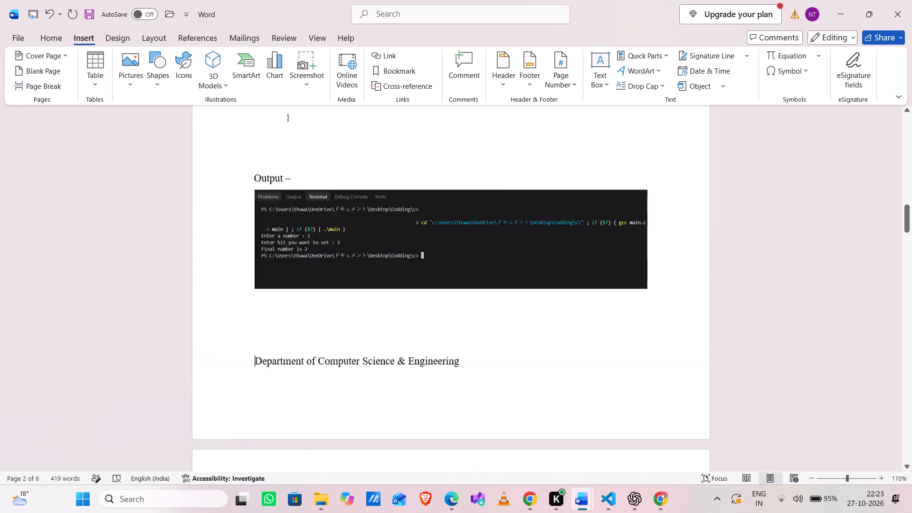
{"action": "scroll", "coordinate": [344, 244], "scroll_direction": "up", "scroll_amount": 4}
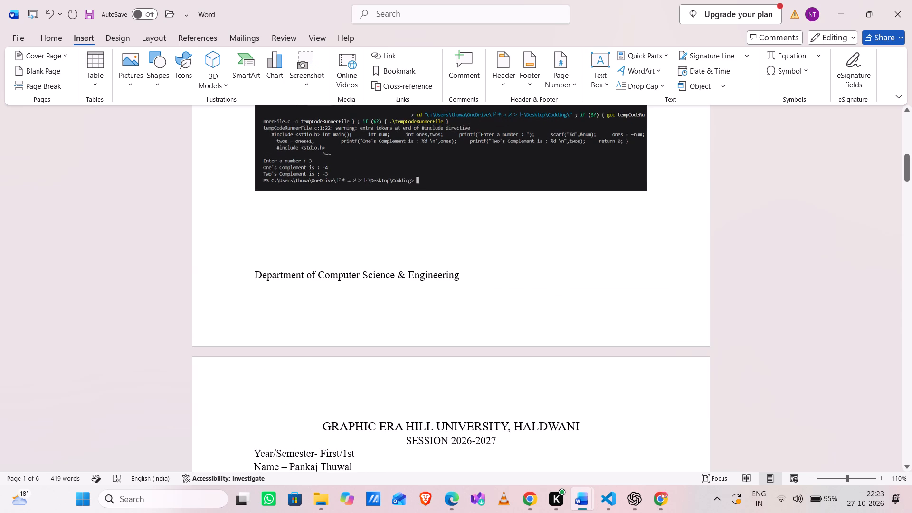
{"action": "double_click", "coordinate": [256, 289]}
{"action": "left_click", "coordinate": [256, 289]}
{"action": "left_click", "coordinate": [256, 304]}
{"action": "left_click_drag", "start_coordinate": [256, 305], "coordinate": [266, 318]}
{"action": "left_click", "coordinate": [272, 316]}
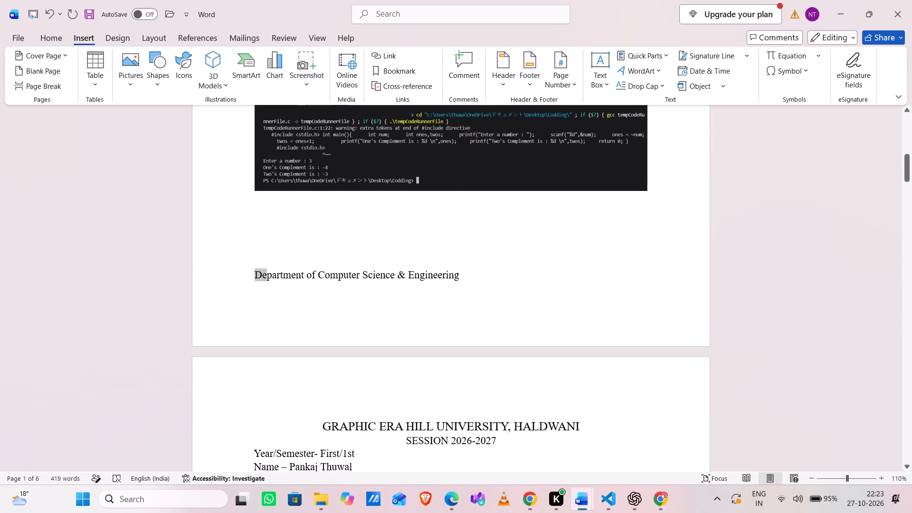
{"action": "left_click", "coordinate": [273, 310]}
{"action": "scroll", "coordinate": [284, 284], "scroll_direction": "up", "scroll_amount": 5}
{"action": "scroll", "coordinate": [284, 284], "scroll_direction": "down", "scroll_amount": 5}
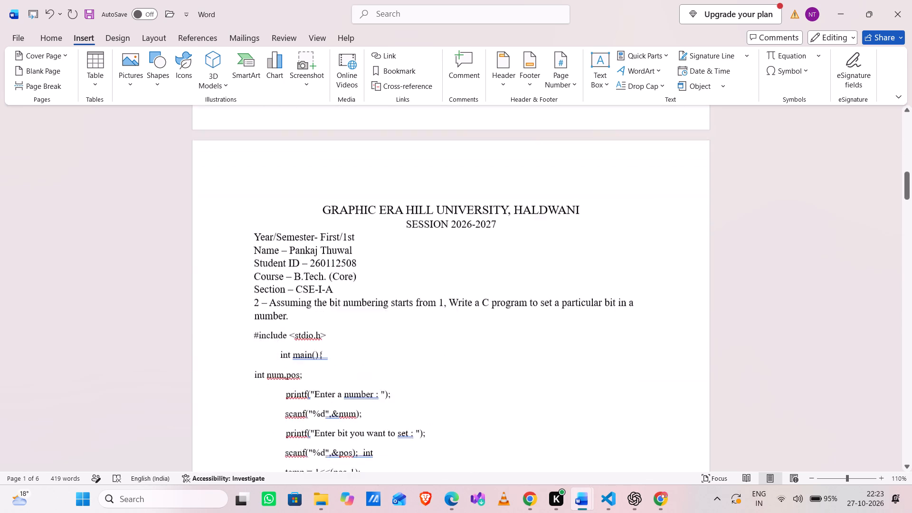
{"action": "scroll", "coordinate": [284, 285], "scroll_direction": "down", "scroll_amount": 3}
{"action": "left_click", "coordinate": [258, 372]}
{"action": "left_click_drag", "start_coordinate": [262, 362], "coordinate": [264, 358]}
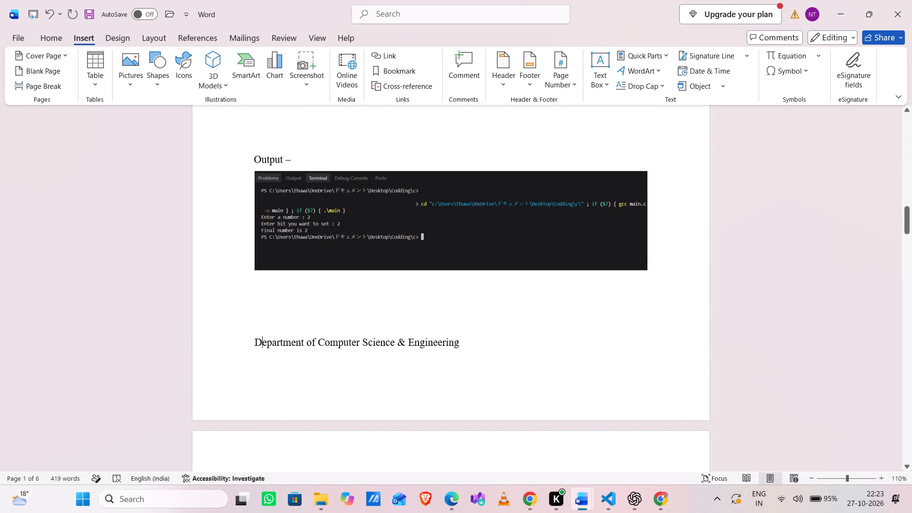
Move the department line from the top of page 4 back to the bottom of page 3 by deleting two blank lines above it.
{"action": "scroll", "coordinate": [265, 356], "scroll_direction": "down", "scroll_amount": 3}
{"action": "scroll", "coordinate": [267, 434], "scroll_direction": "down", "scroll_amount": 3}
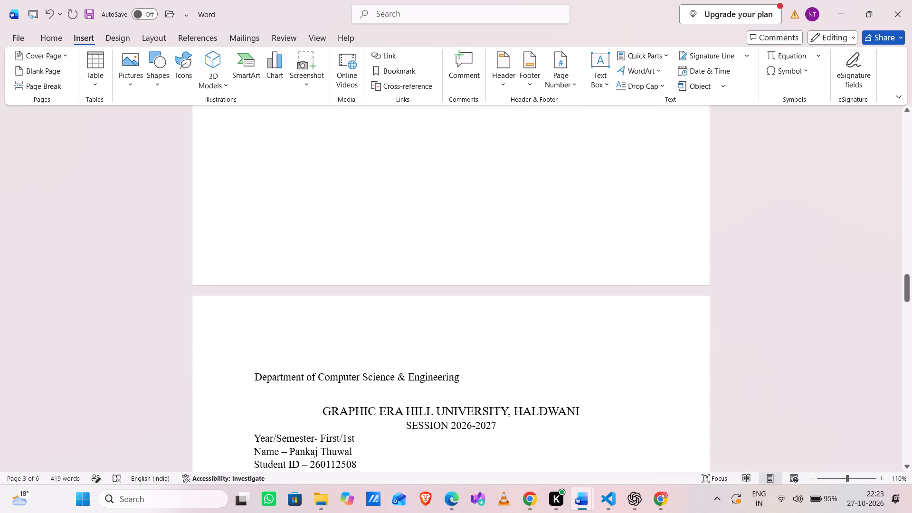
{"action": "scroll", "coordinate": [309, 256], "scroll_direction": "up", "scroll_amount": 3}
{"action": "scroll", "coordinate": [311, 262], "scroll_direction": "down", "scroll_amount": 2}
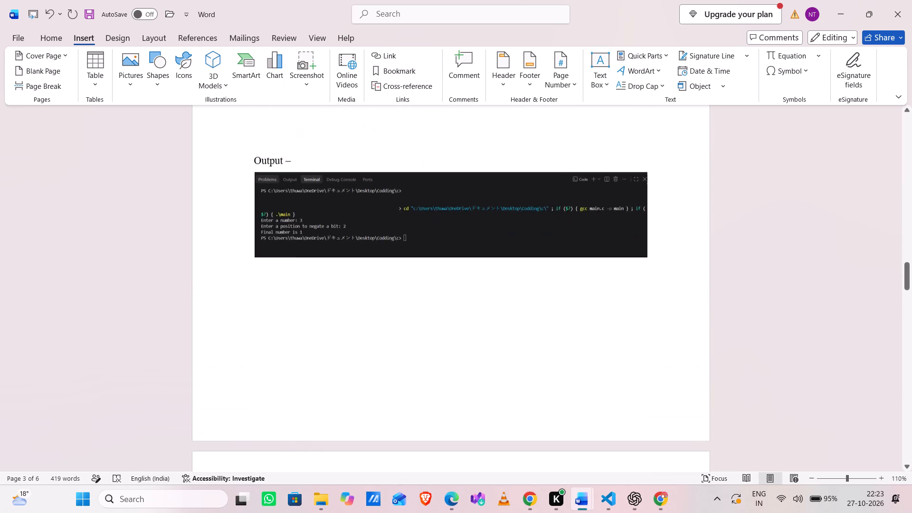
{"action": "scroll", "coordinate": [311, 263], "scroll_direction": "down", "scroll_amount": 2}
{"action": "scroll", "coordinate": [312, 266], "scroll_direction": "up", "scroll_amount": 2}
{"action": "scroll", "coordinate": [312, 266], "scroll_direction": "down", "scroll_amount": 2}
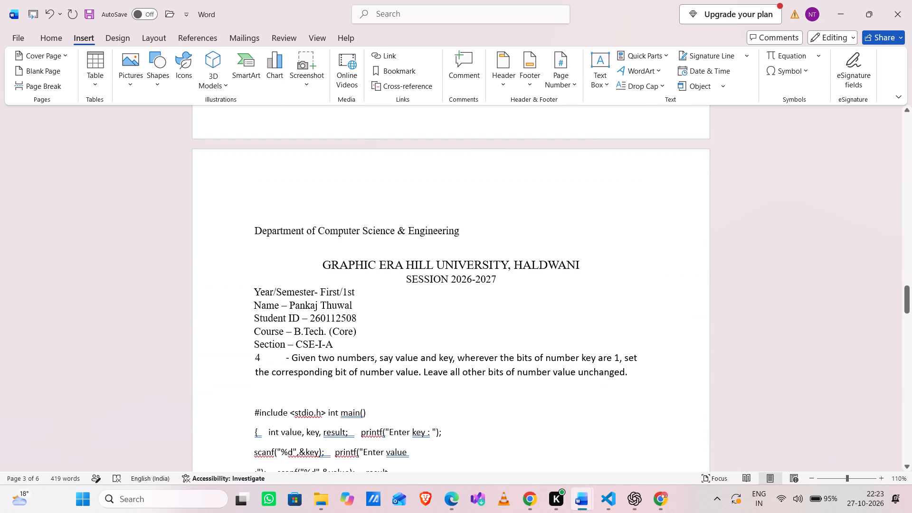
{"action": "left_click", "coordinate": [253, 227]}
{"action": "key", "text": "BackSpace"}
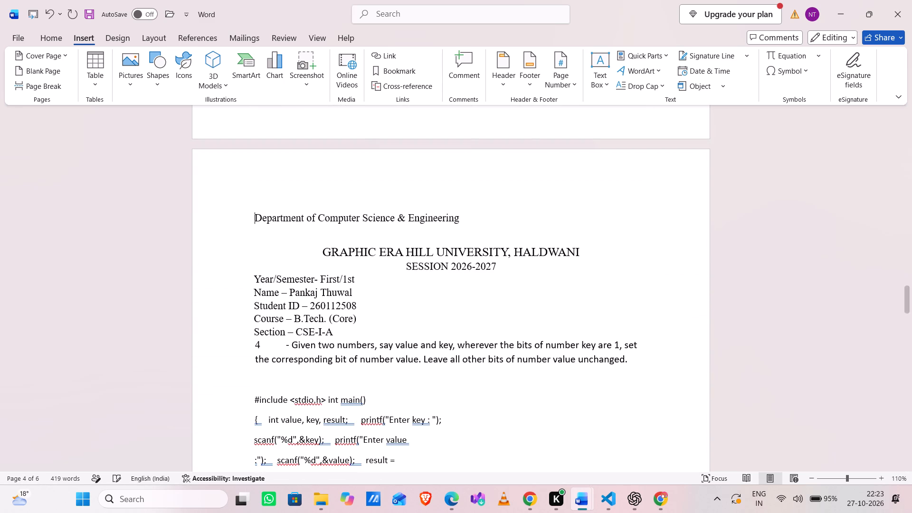
{"action": "key", "text": "BackSpace"}
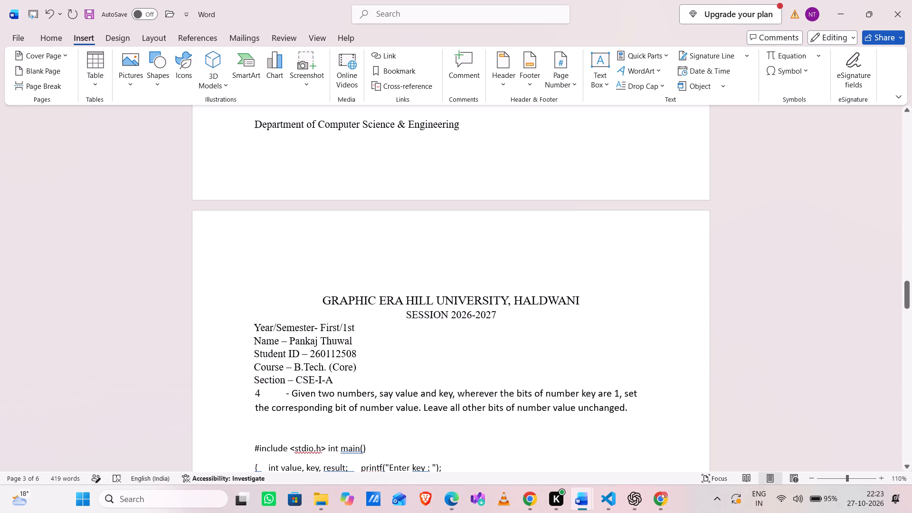
{"action": "double_click", "coordinate": [269, 135]}
{"action": "left_click", "coordinate": [257, 138]}
Move the department line above question 5's university heading back to the bottom of page 4 by deleting one blank line before it.
{"action": "scroll", "coordinate": [334, 218], "scroll_direction": "down", "scroll_amount": 4}
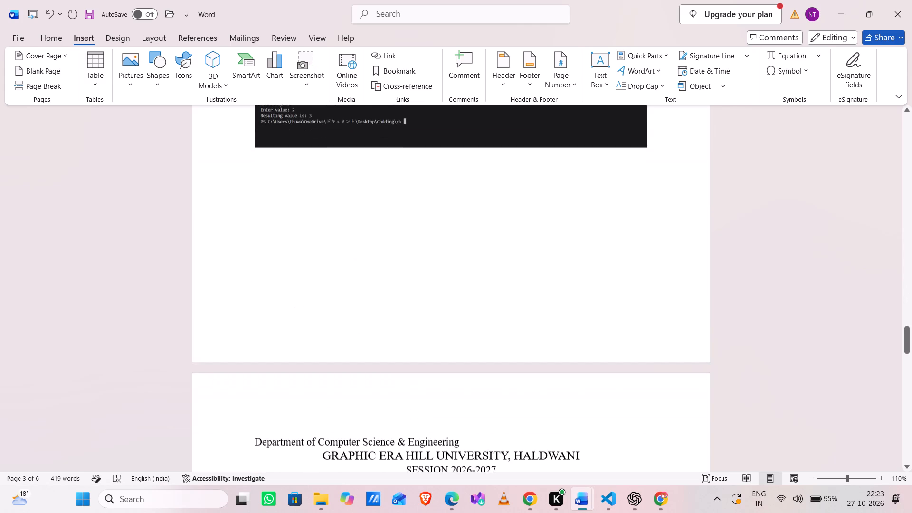
{"action": "scroll", "coordinate": [285, 297], "scroll_direction": "down", "scroll_amount": 1}
{"action": "left_click", "coordinate": [269, 296]}
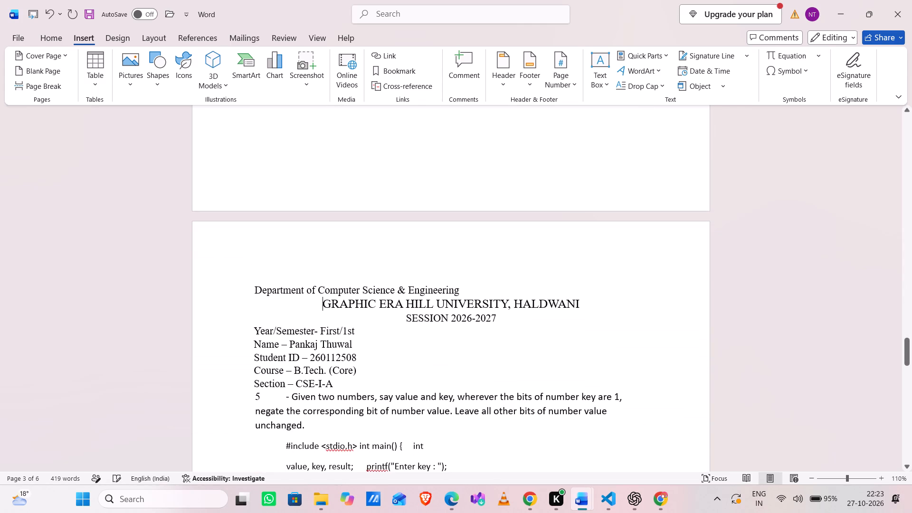
{"action": "left_click", "coordinate": [253, 289]}
{"action": "key", "text": "BackSpace"}
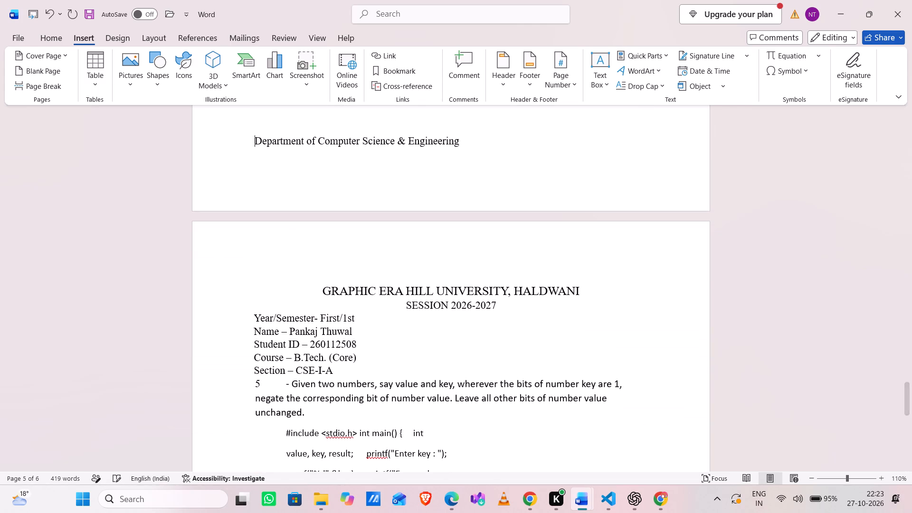
{"action": "double_click", "coordinate": [262, 157]}
{"action": "left_click_drag", "start_coordinate": [260, 157], "coordinate": [256, 158]}
{"action": "double_click", "coordinate": [256, 158]}
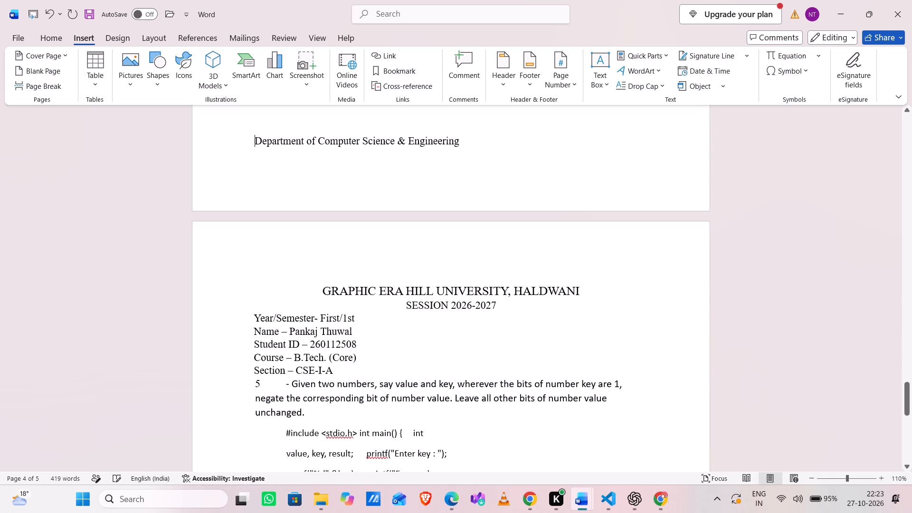
Replace the blank line directly above the department line on page 5 with one new blank line, leaving no extra sixth page.
{"action": "scroll", "coordinate": [294, 170], "scroll_direction": "down", "scroll_amount": 2}
{"action": "scroll", "coordinate": [337, 264], "scroll_direction": "down", "scroll_amount": 2}
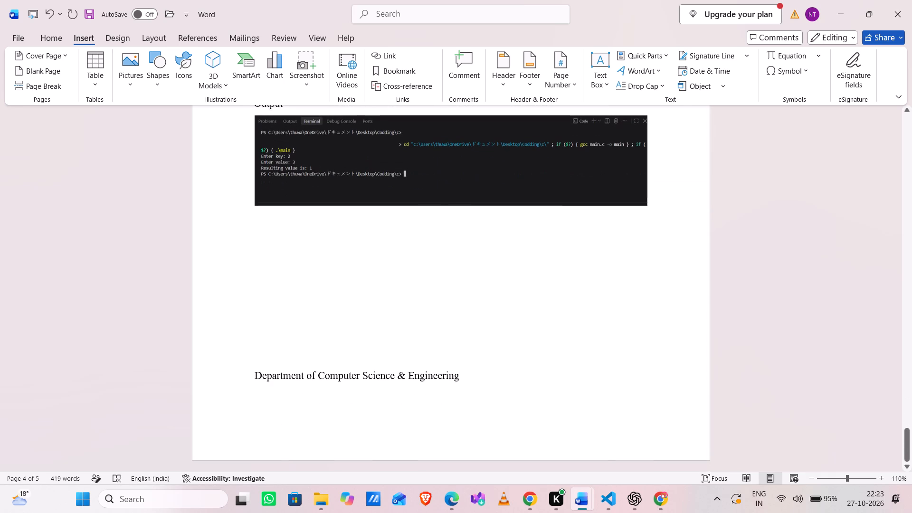
{"action": "left_click", "coordinate": [254, 386]}
{"action": "left_click", "coordinate": [256, 372]}
{"action": "key", "text": "BackSpace"}
{"action": "key", "text": "Return"}
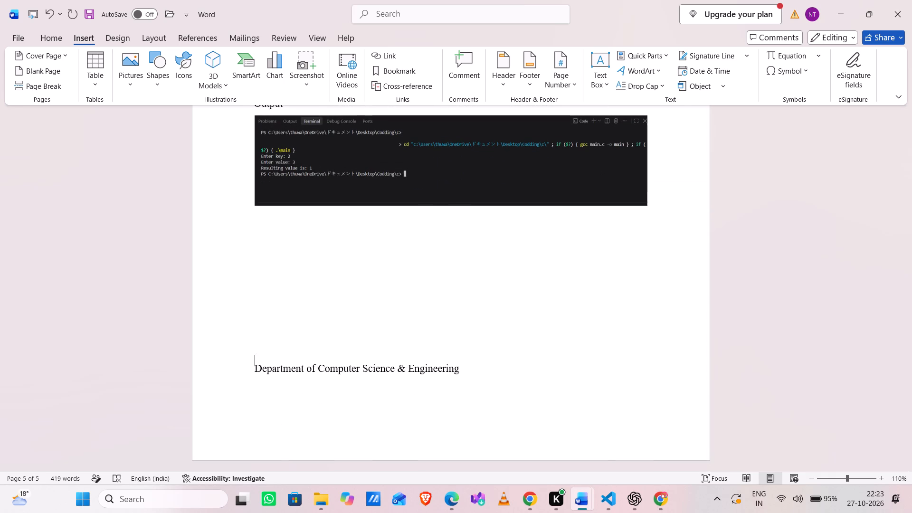
{"action": "key", "text": "Return"}
{"action": "scroll", "coordinate": [490, 338], "scroll_direction": "down", "scroll_amount": 1}
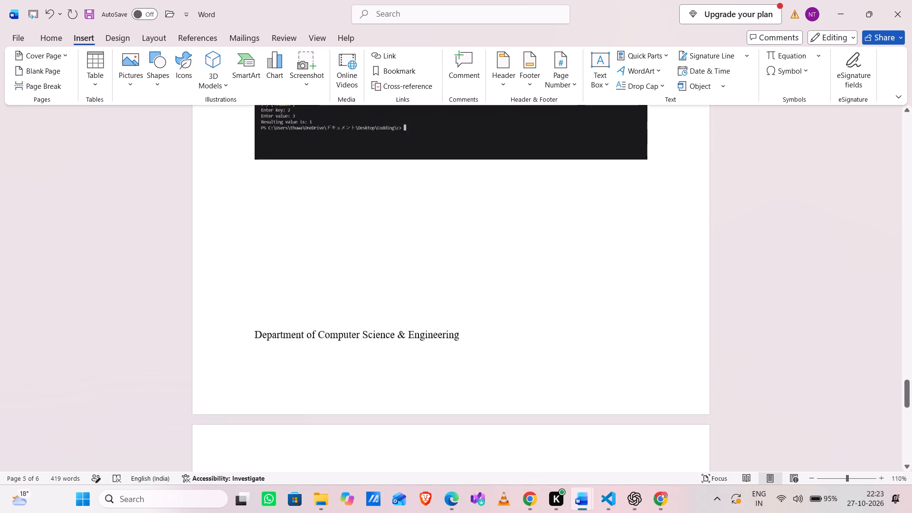
{"action": "scroll", "coordinate": [490, 338], "scroll_direction": "down", "scroll_amount": 8}
{"action": "scroll", "coordinate": [484, 333], "scroll_direction": "up", "scroll_amount": 1}
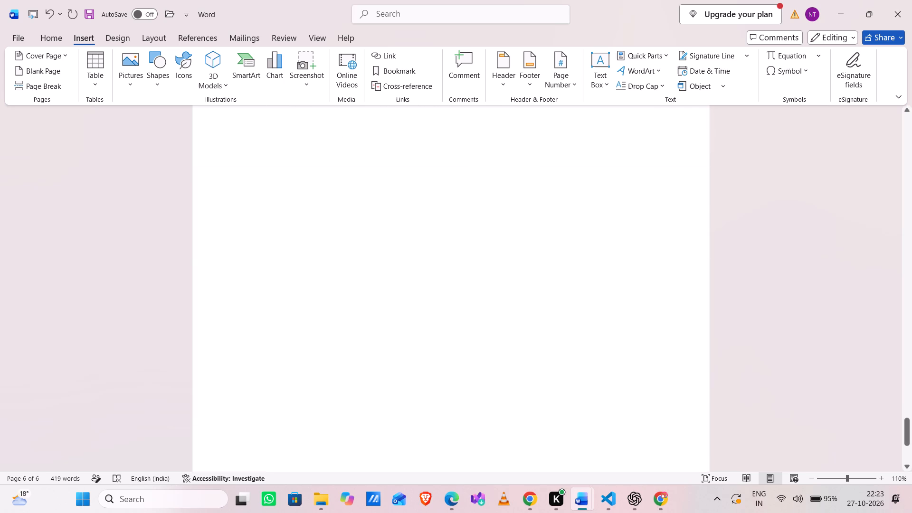
{"action": "scroll", "coordinate": [484, 333], "scroll_direction": "up", "scroll_amount": 5}
{"action": "key", "text": "BackSpace"}
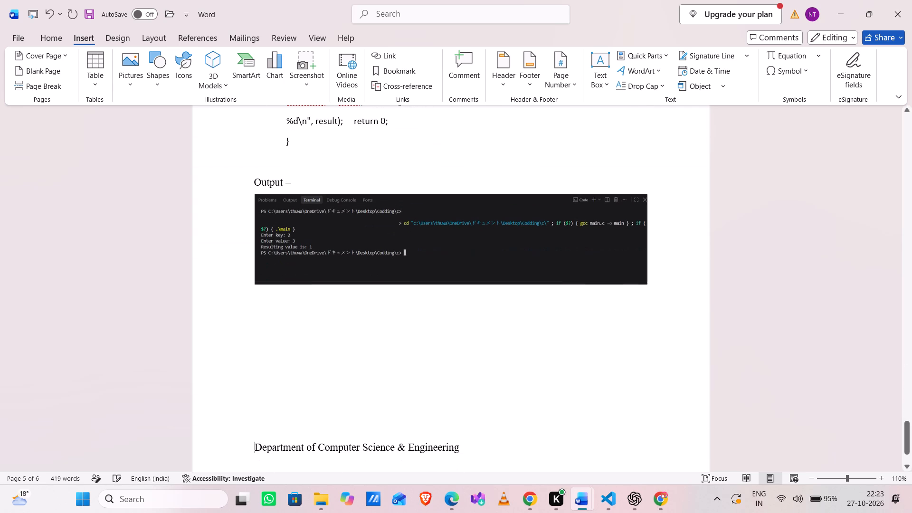
{"action": "scroll", "coordinate": [514, 315], "scroll_direction": "down", "scroll_amount": 6}
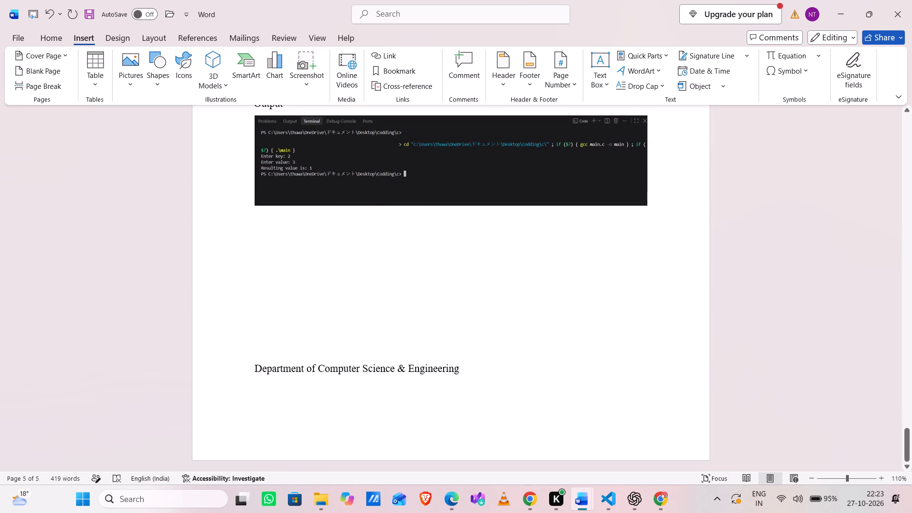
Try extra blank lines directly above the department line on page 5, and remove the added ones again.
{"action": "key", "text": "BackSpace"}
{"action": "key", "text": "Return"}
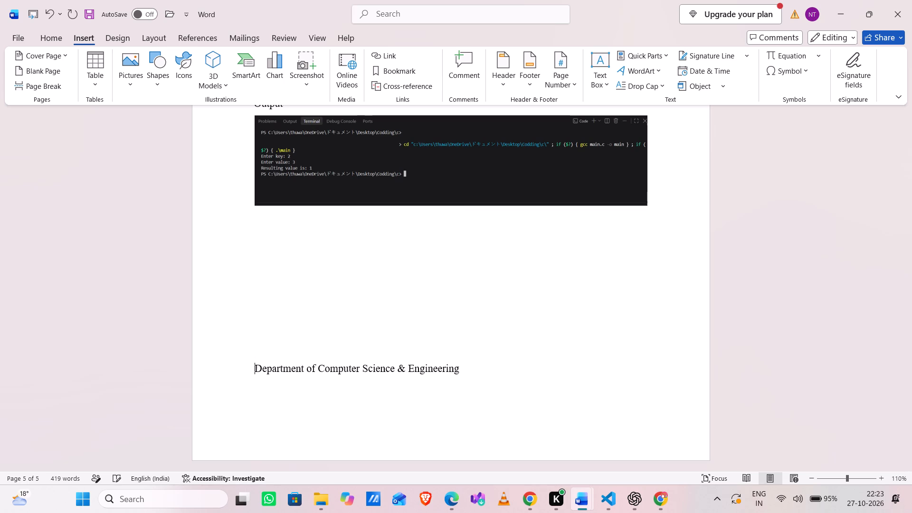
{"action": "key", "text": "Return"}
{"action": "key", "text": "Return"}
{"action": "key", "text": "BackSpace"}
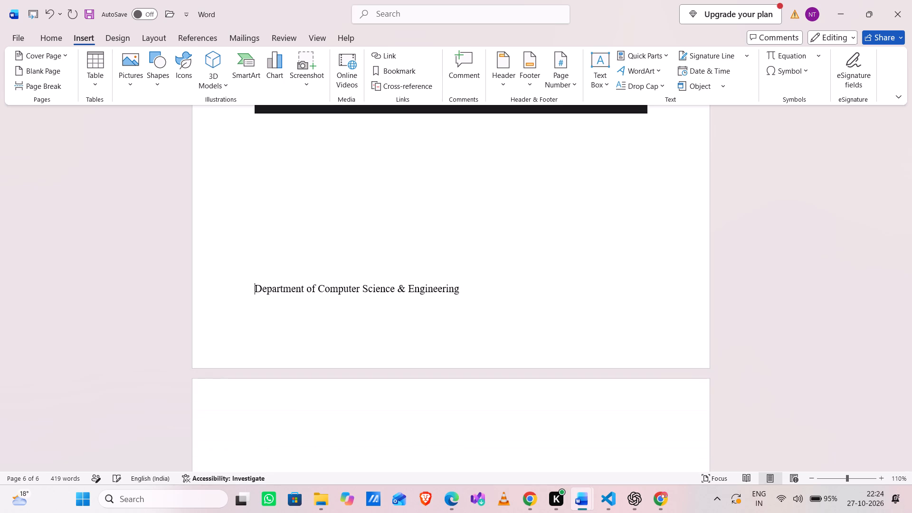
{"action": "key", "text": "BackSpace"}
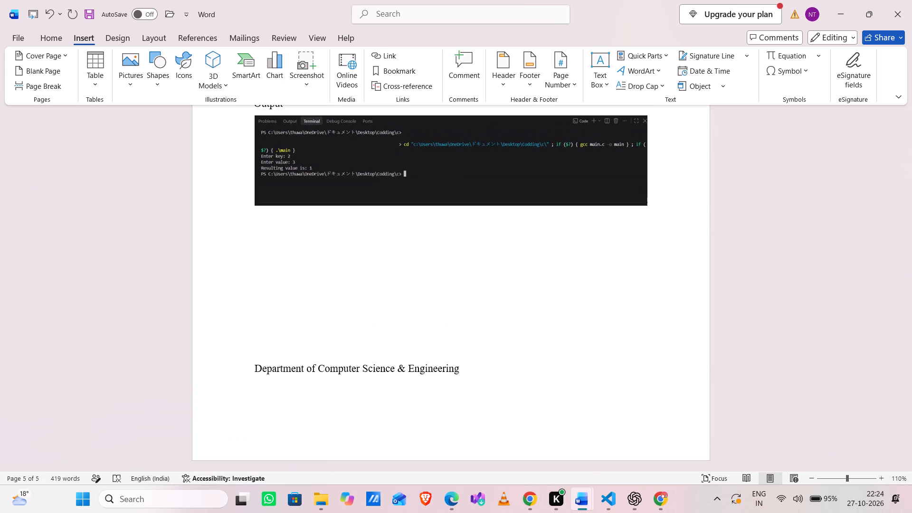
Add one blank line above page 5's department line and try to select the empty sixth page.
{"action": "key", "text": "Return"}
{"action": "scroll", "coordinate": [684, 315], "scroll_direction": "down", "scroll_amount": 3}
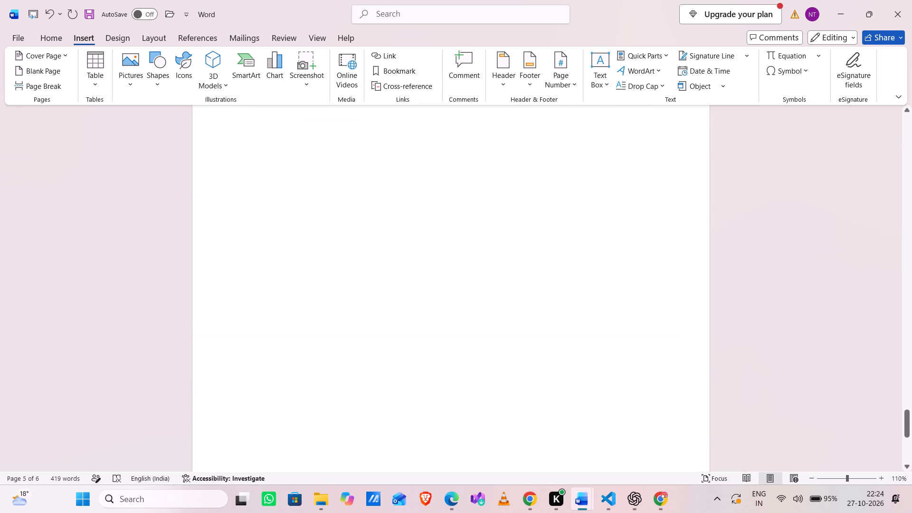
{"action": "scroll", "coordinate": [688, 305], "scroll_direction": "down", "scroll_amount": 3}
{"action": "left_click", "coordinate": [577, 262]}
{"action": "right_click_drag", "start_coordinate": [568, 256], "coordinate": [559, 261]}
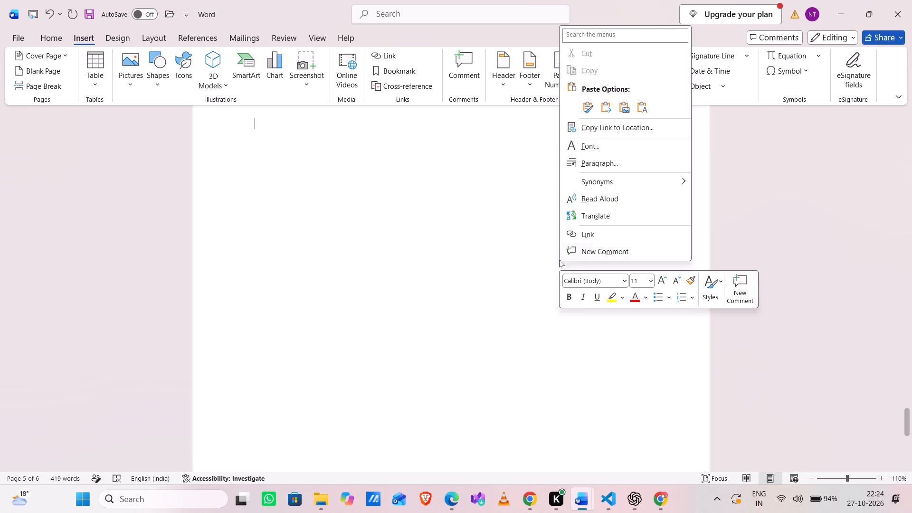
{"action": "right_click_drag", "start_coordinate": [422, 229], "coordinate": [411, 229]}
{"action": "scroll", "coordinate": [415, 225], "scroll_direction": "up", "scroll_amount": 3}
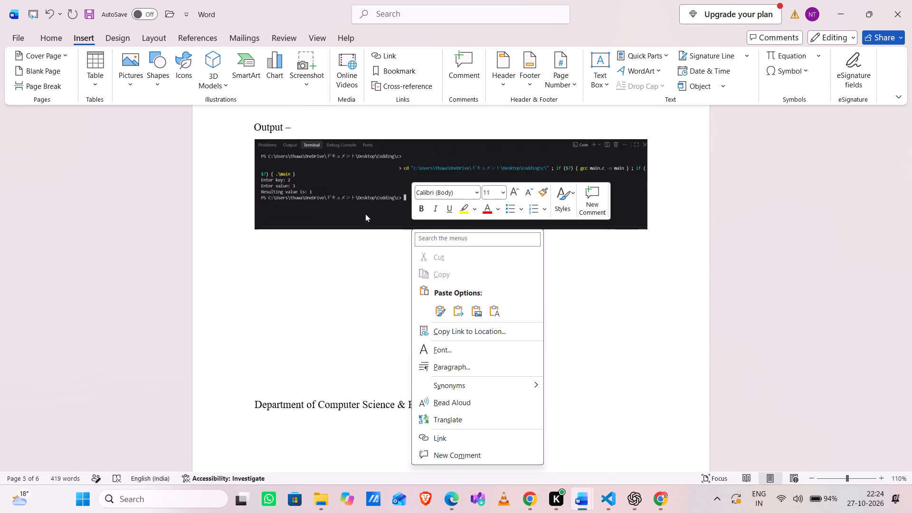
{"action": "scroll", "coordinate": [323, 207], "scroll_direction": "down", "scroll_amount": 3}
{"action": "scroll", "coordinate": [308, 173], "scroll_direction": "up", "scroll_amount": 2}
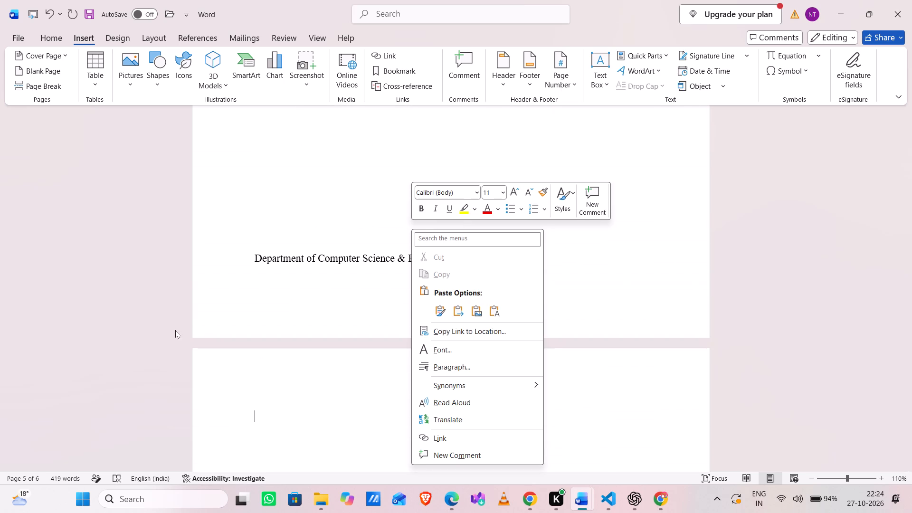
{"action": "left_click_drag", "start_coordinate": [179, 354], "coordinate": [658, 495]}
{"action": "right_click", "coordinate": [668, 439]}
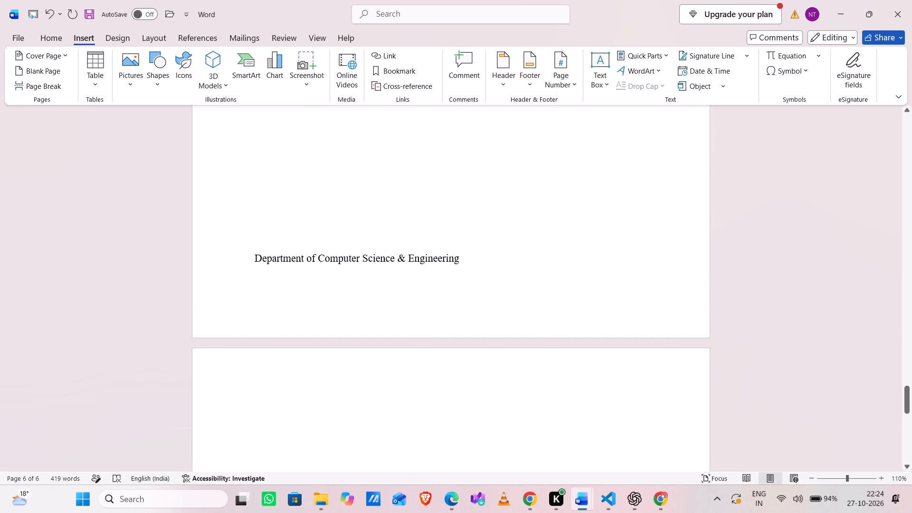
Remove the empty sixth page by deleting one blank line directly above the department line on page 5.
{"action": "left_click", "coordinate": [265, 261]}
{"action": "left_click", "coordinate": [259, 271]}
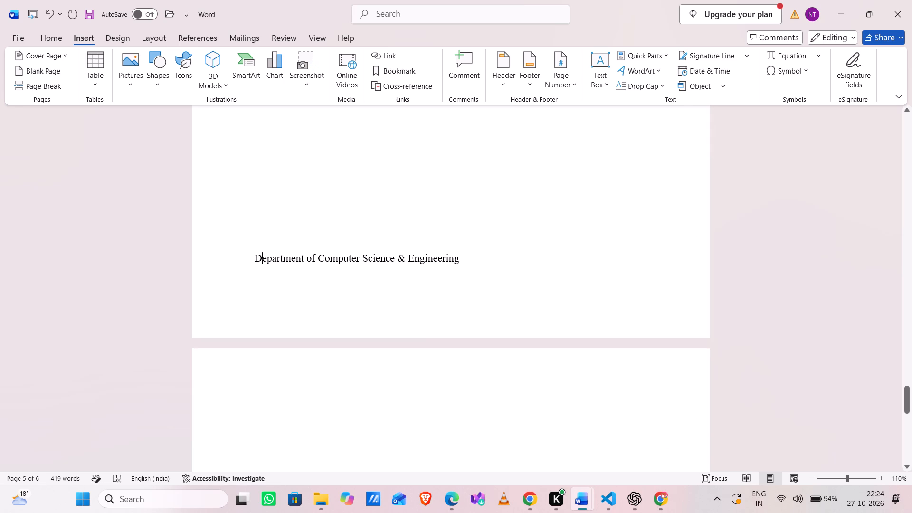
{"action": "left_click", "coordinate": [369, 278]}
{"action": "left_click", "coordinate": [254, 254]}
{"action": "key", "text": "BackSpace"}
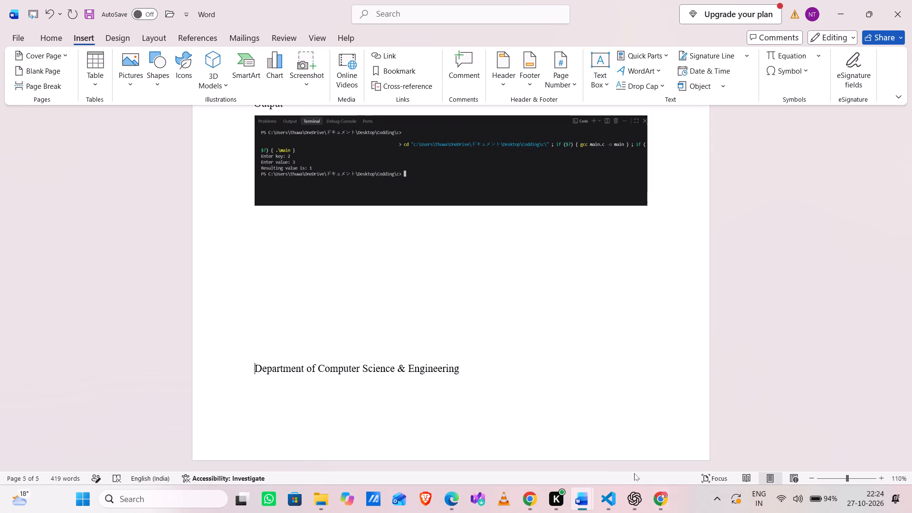
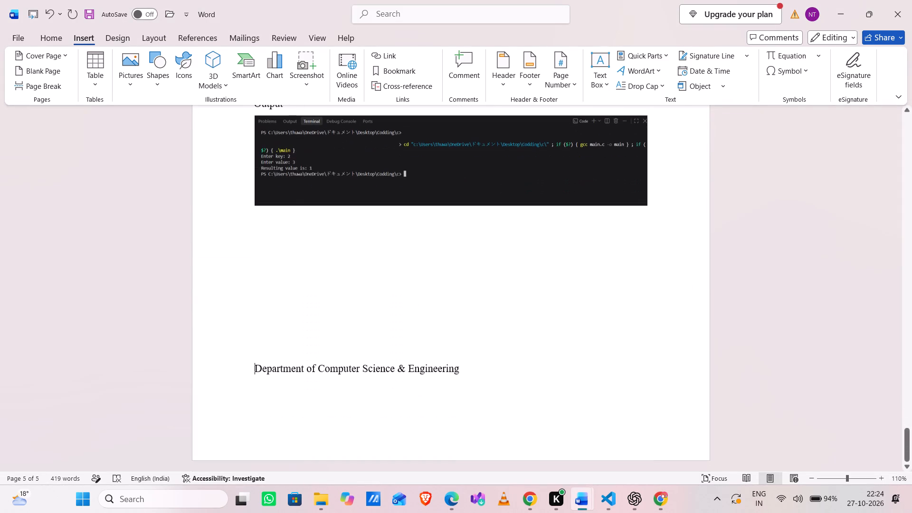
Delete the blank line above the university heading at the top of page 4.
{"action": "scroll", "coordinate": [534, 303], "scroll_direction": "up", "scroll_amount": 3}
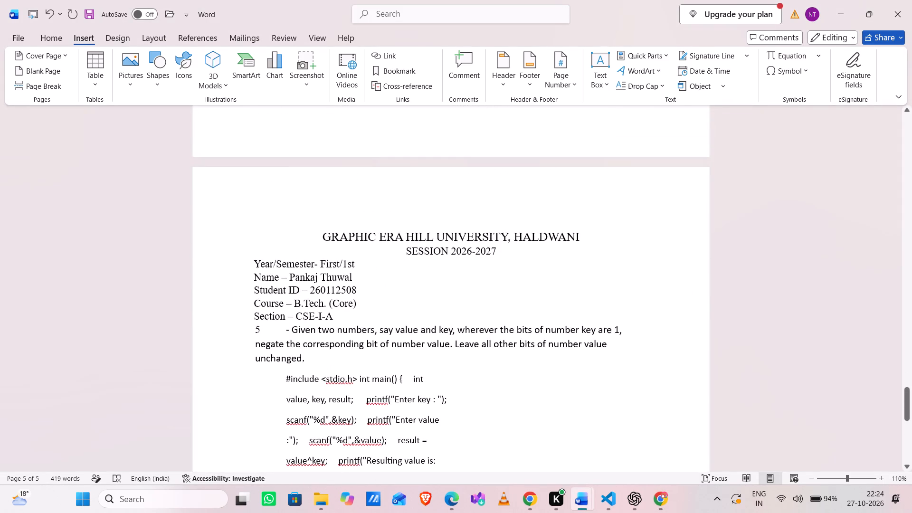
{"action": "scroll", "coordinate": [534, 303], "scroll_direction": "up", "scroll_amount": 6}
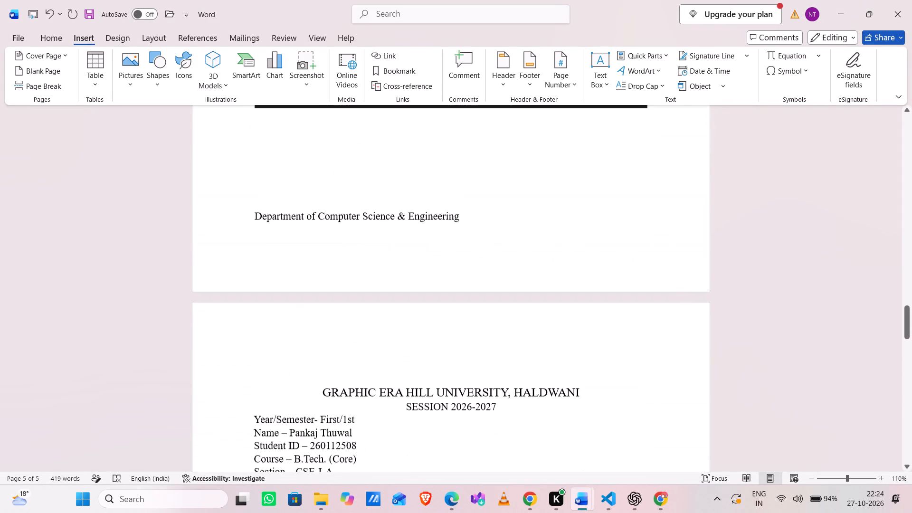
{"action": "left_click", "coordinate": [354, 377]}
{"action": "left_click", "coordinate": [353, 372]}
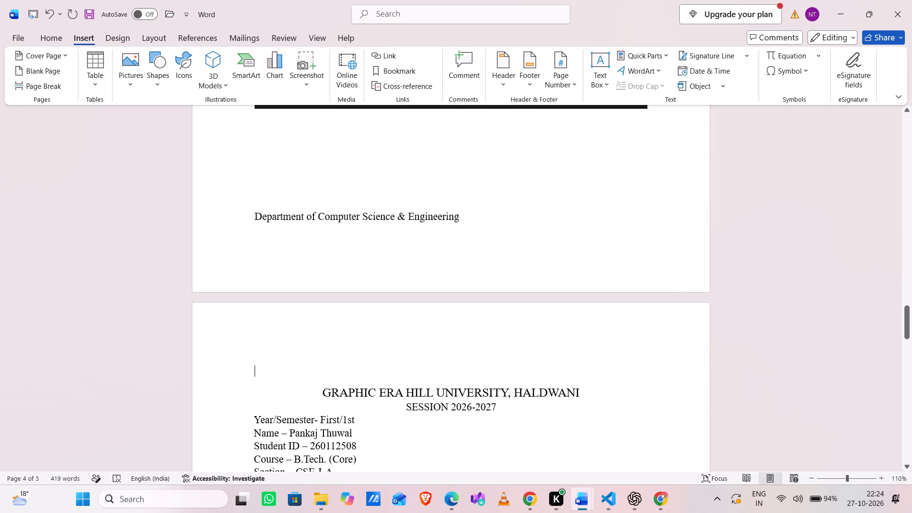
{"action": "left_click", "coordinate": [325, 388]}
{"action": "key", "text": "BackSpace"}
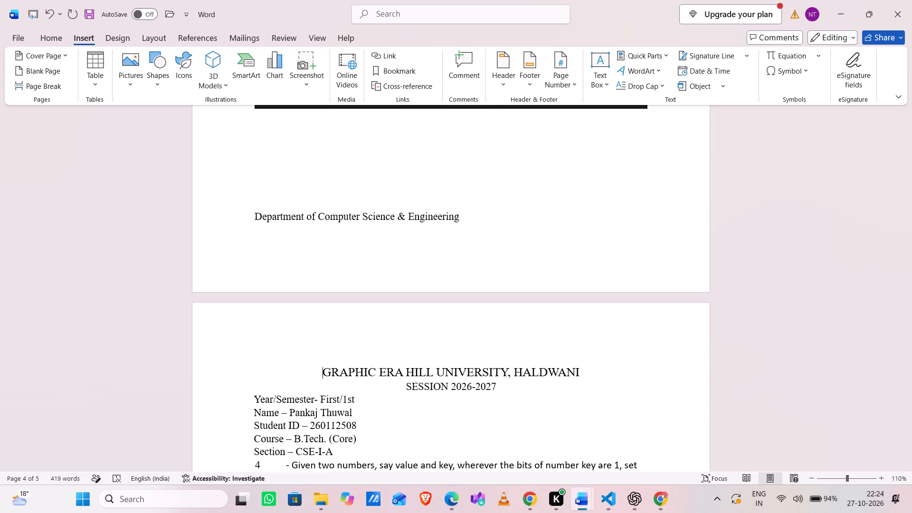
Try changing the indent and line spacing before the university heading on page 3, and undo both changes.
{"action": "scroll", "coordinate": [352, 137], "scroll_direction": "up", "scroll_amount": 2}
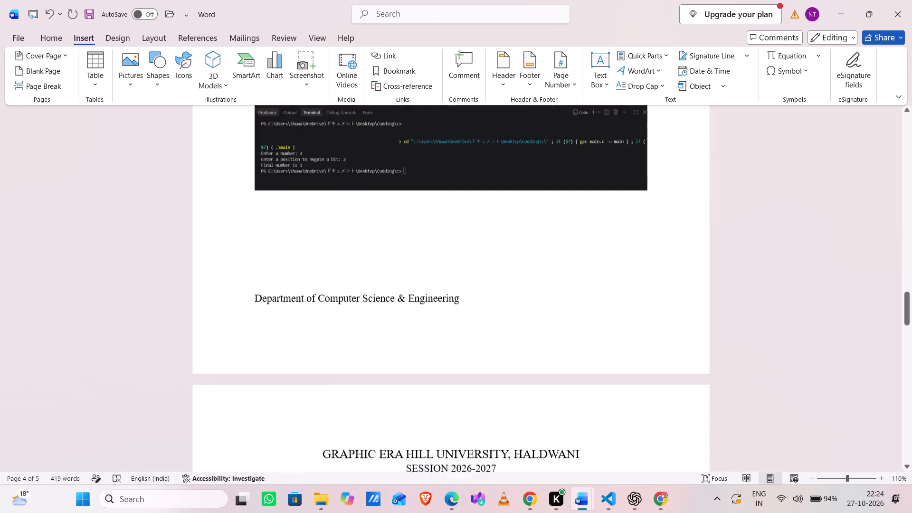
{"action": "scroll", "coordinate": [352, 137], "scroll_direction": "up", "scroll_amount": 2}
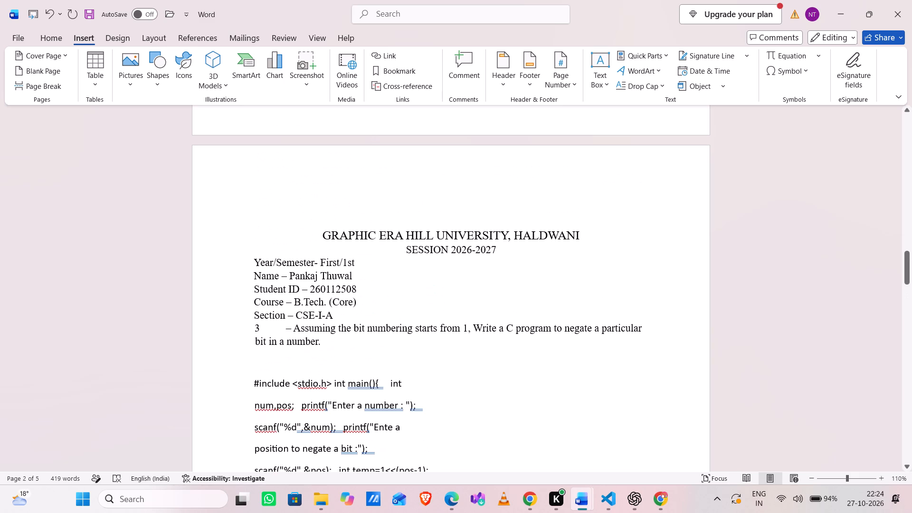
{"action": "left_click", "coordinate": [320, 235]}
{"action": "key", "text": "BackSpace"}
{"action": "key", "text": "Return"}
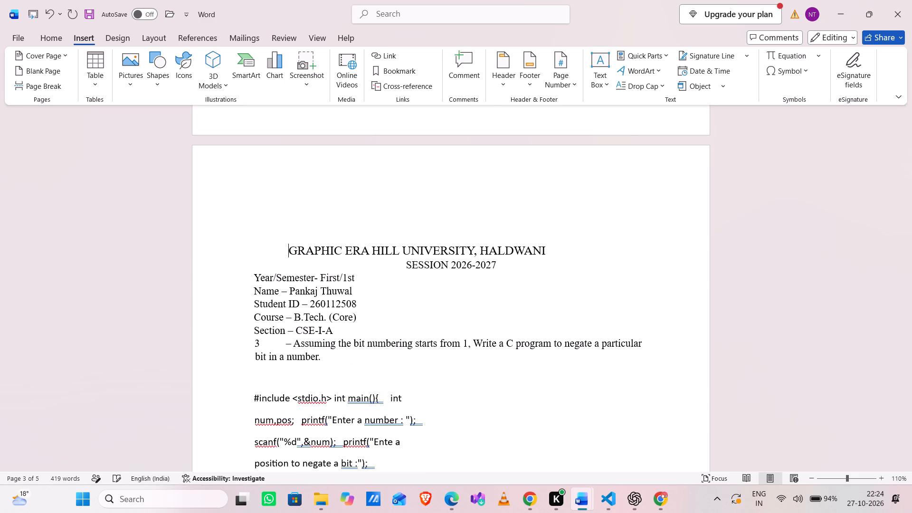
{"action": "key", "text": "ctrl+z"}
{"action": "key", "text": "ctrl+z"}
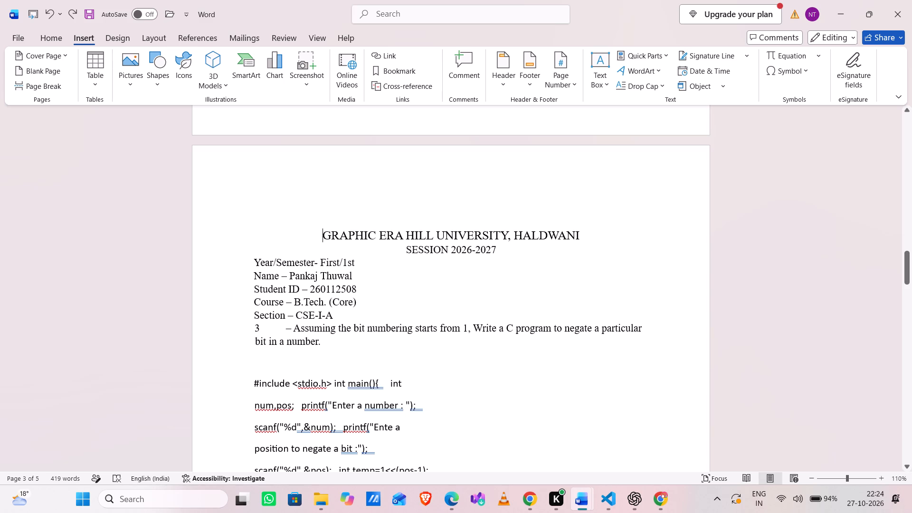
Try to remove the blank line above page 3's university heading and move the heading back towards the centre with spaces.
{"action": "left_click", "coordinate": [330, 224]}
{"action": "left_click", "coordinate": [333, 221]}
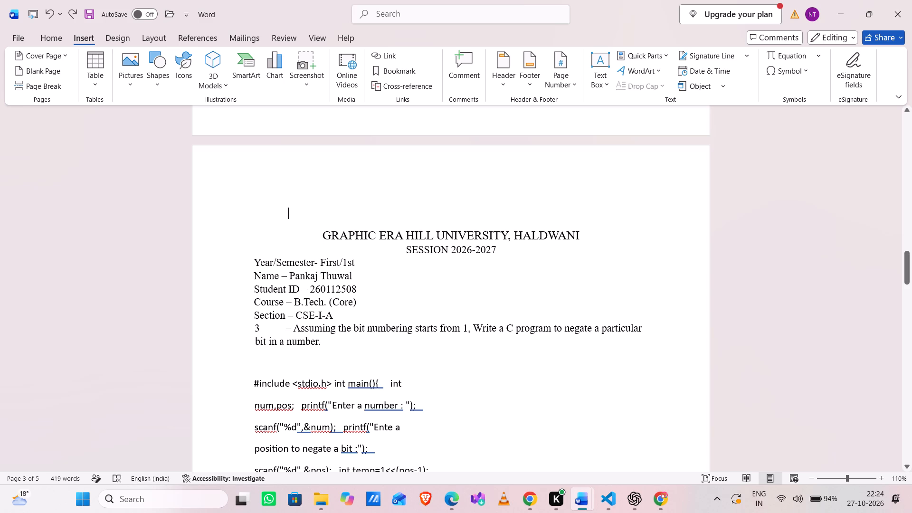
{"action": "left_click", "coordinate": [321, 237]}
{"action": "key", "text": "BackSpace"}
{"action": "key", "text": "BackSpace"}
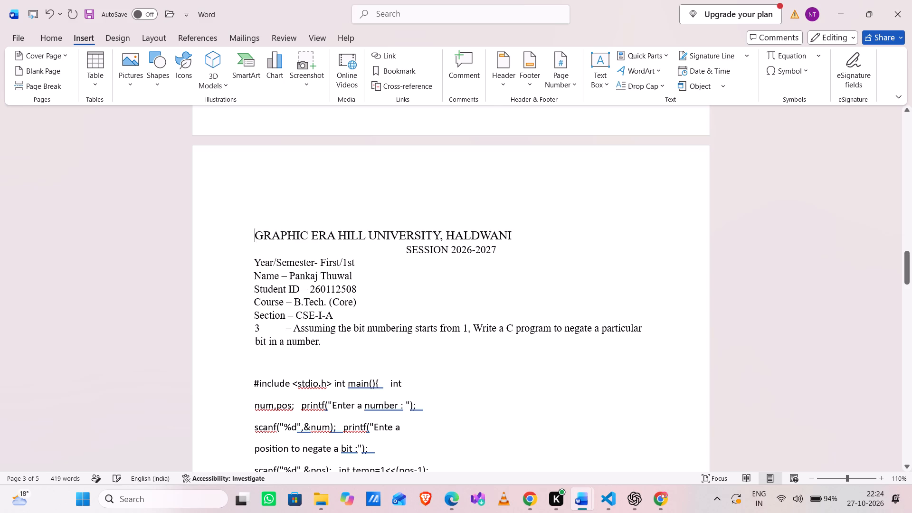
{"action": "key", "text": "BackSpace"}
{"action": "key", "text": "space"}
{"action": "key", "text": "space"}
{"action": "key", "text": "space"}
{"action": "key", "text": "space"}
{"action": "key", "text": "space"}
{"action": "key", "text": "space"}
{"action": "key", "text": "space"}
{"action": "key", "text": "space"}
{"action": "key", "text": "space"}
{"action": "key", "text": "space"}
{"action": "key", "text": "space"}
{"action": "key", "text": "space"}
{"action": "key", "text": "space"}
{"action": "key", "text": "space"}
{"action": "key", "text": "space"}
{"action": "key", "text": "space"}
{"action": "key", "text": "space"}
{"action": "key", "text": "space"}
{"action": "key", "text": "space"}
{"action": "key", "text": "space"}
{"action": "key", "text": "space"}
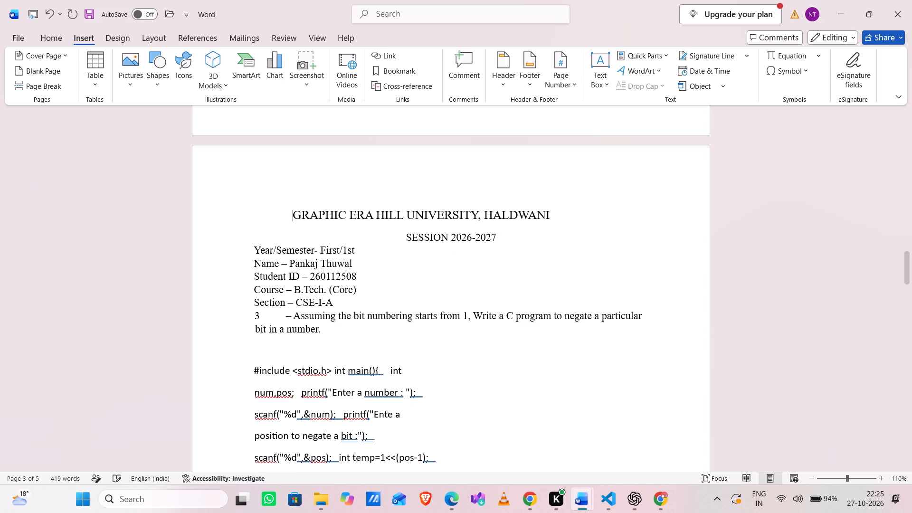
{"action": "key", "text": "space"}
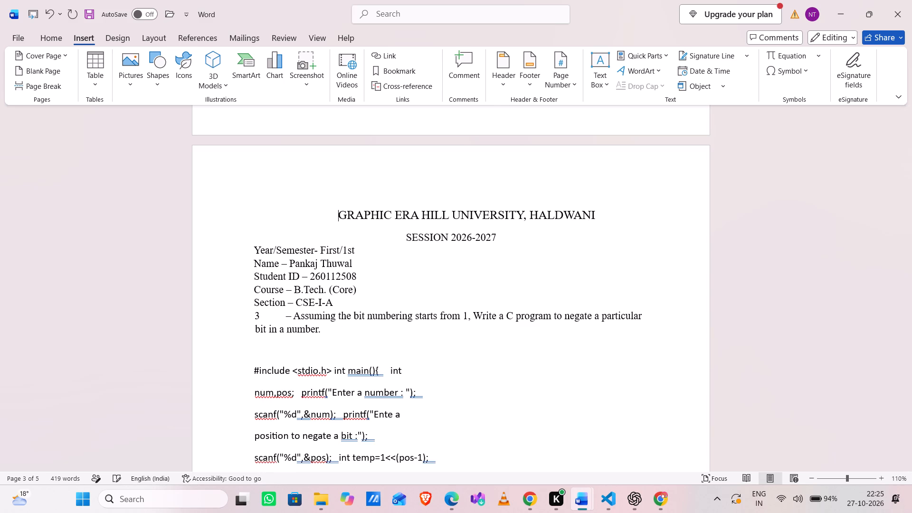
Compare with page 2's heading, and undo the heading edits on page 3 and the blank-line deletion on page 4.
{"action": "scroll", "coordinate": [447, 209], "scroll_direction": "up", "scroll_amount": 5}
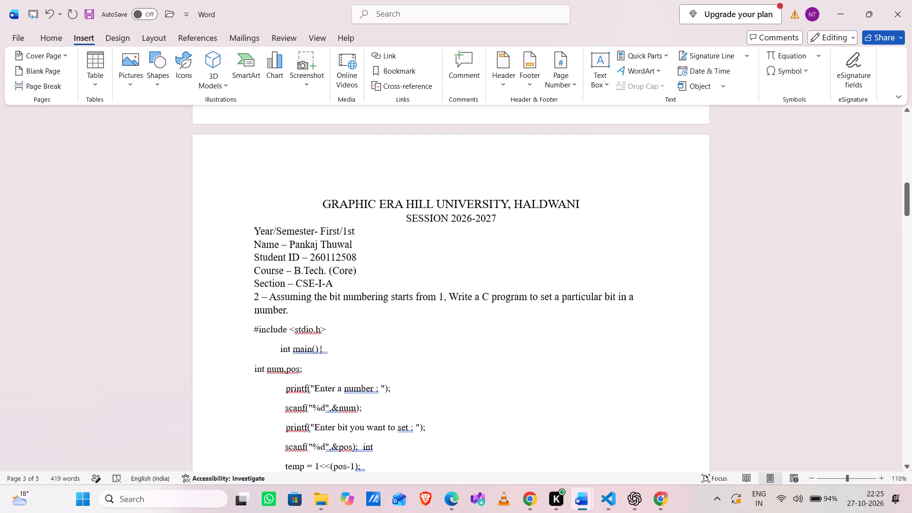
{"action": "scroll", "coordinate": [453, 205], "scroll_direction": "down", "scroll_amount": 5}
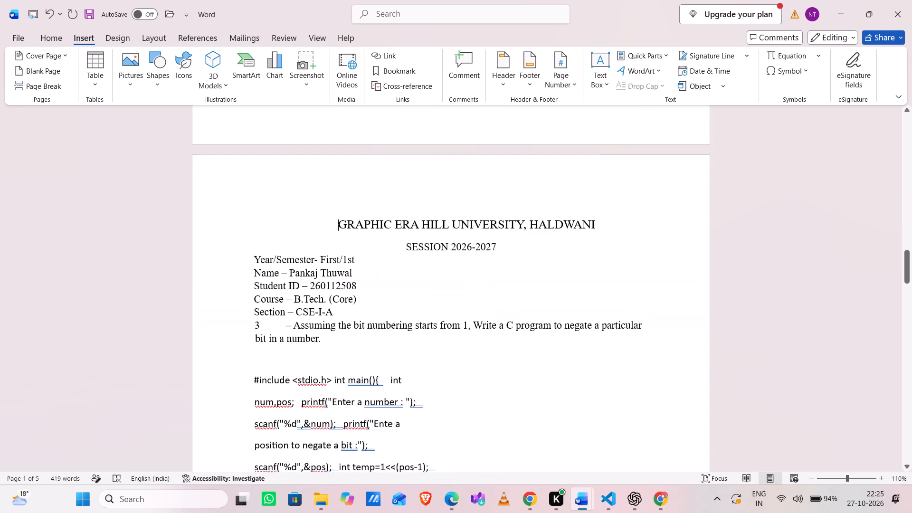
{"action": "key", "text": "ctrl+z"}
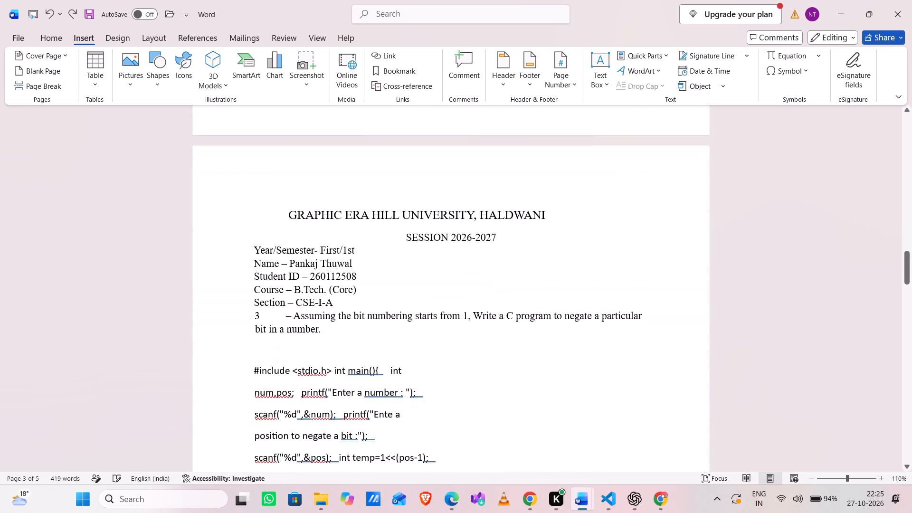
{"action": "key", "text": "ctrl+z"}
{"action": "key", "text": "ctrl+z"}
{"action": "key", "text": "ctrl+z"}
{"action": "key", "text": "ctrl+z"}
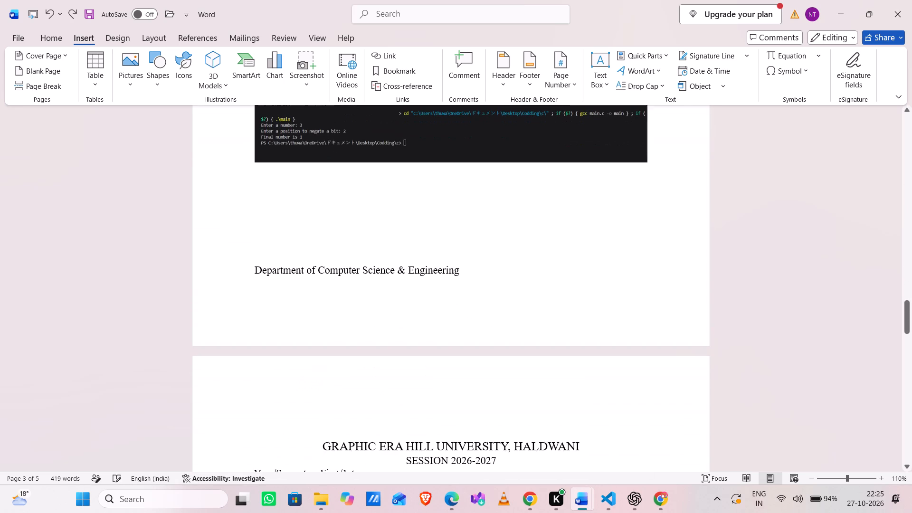
Examine the university headings and department lines across all five pages for consistent placement.
{"action": "scroll", "coordinate": [451, 207], "scroll_direction": "down", "scroll_amount": 1}
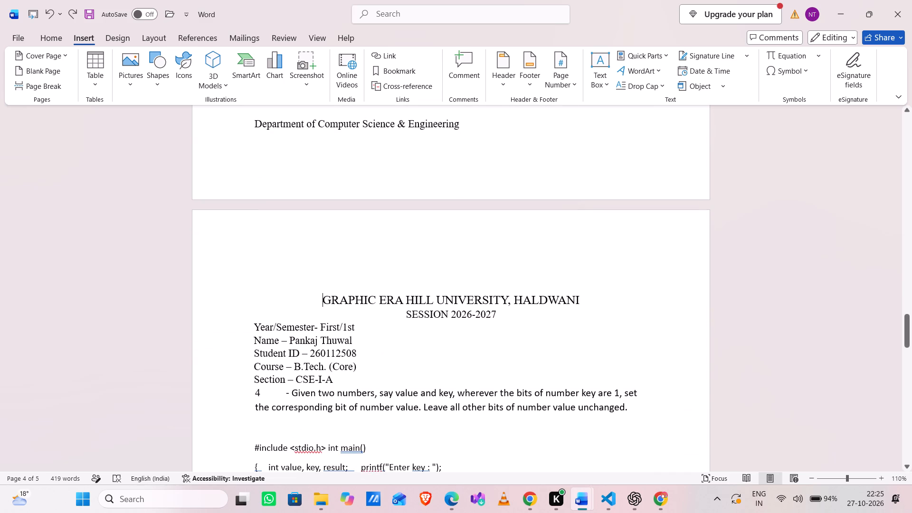
{"action": "left_click", "coordinate": [289, 138]}
{"action": "left_click", "coordinate": [275, 135]}
{"action": "scroll", "coordinate": [464, 269], "scroll_direction": "up", "scroll_amount": 7}
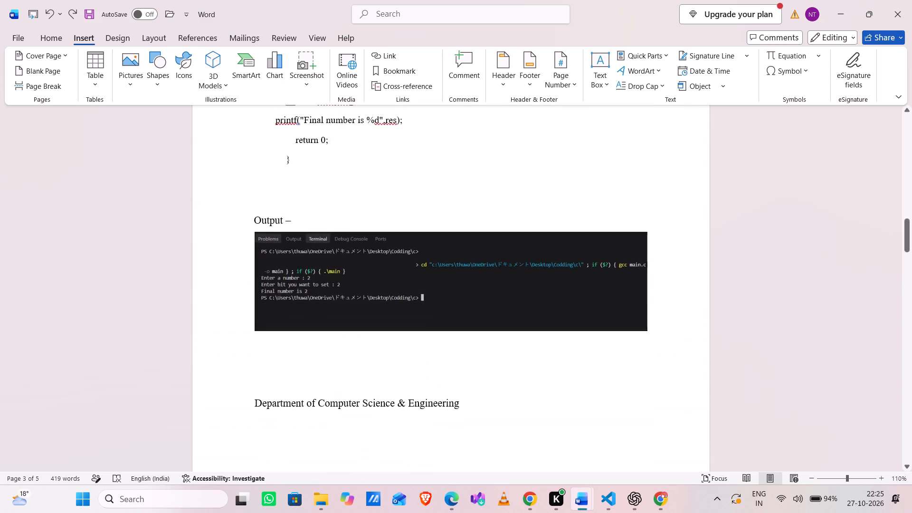
{"action": "scroll", "coordinate": [471, 261], "scroll_direction": "down", "scroll_amount": 3}
{"action": "scroll", "coordinate": [471, 261], "scroll_direction": "up", "scroll_amount": 7}
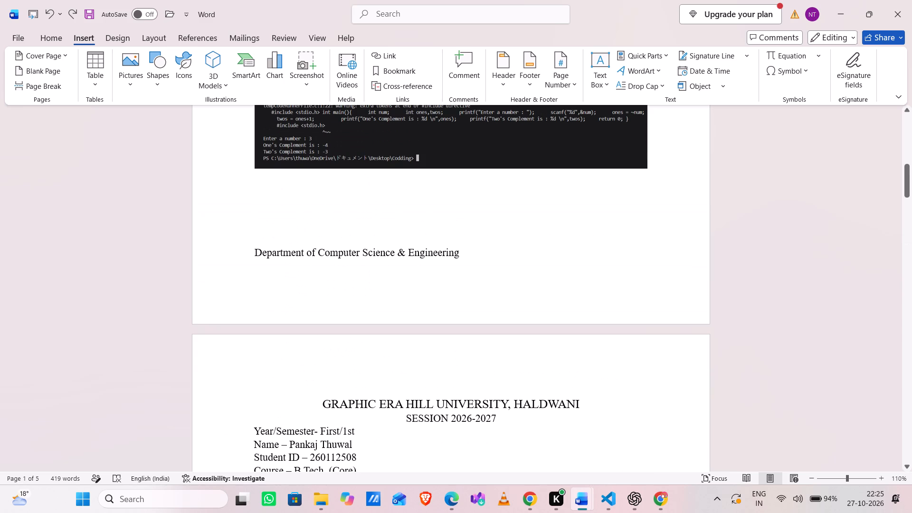
{"action": "left_click", "coordinate": [370, 393]}
{"action": "left_click", "coordinate": [370, 389]}
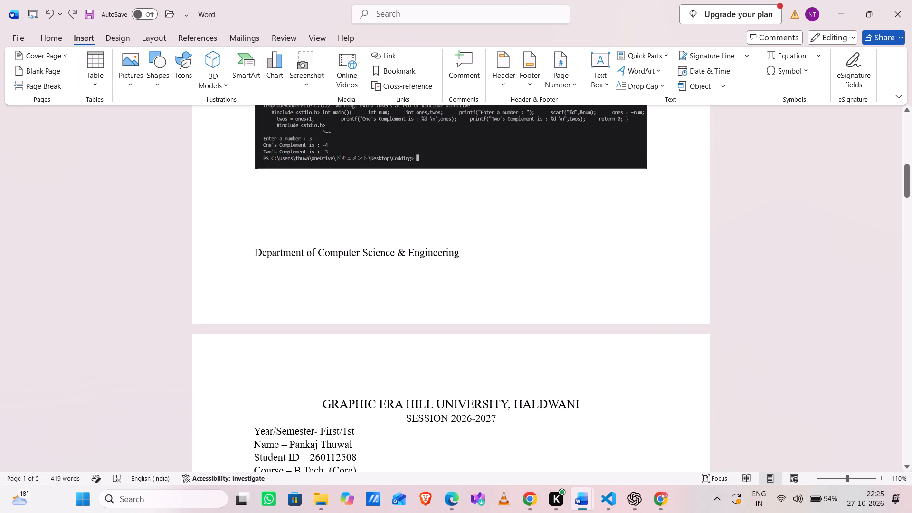
{"action": "left_click", "coordinate": [371, 383]}
{"action": "scroll", "coordinate": [439, 360], "scroll_direction": "up", "scroll_amount": 5}
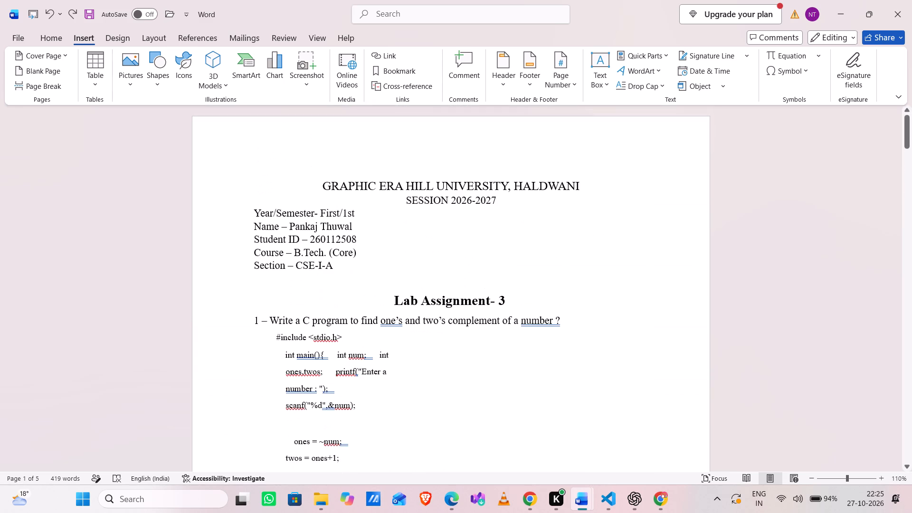
{"action": "left_click", "coordinate": [389, 160]}
{"action": "scroll", "coordinate": [439, 184], "scroll_direction": "up", "scroll_amount": 4}
{"action": "scroll", "coordinate": [508, 327], "scroll_direction": "down", "scroll_amount": 1}
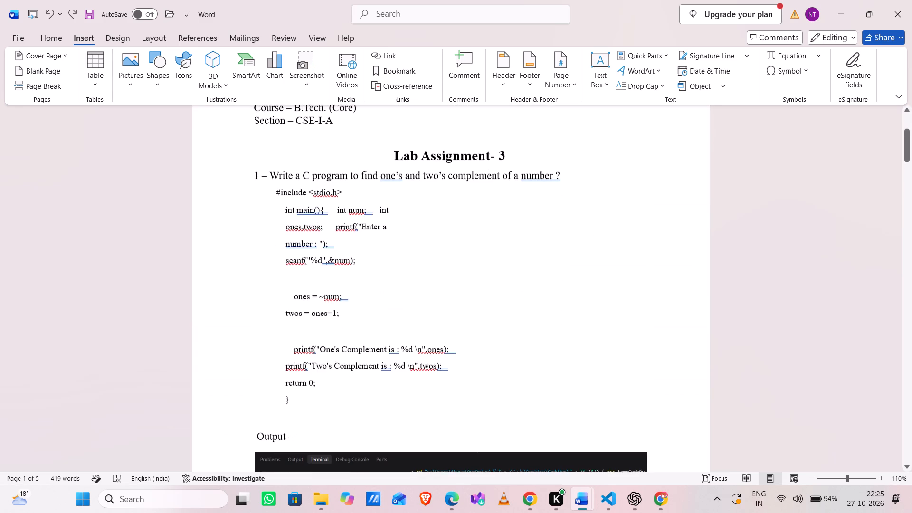
{"action": "scroll", "coordinate": [508, 327], "scroll_direction": "down", "scroll_amount": 19}
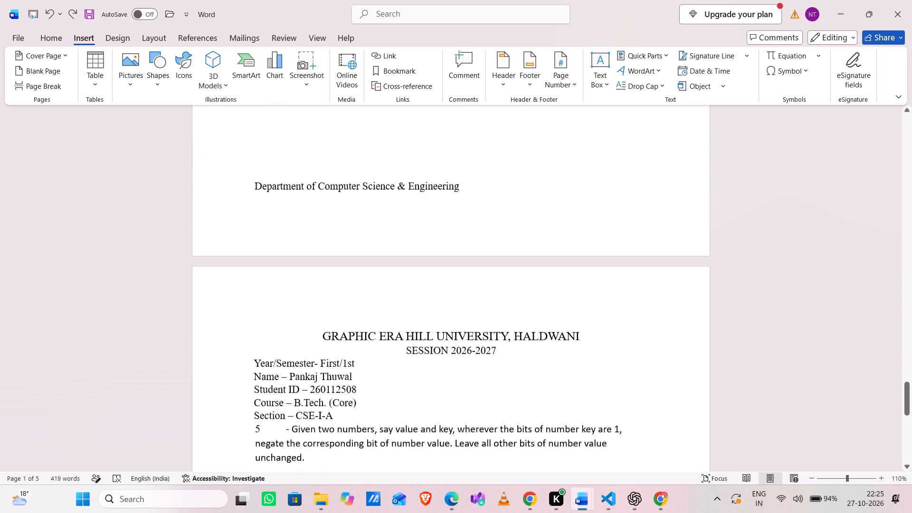
{"action": "scroll", "coordinate": [510, 332], "scroll_direction": "down", "scroll_amount": 4}
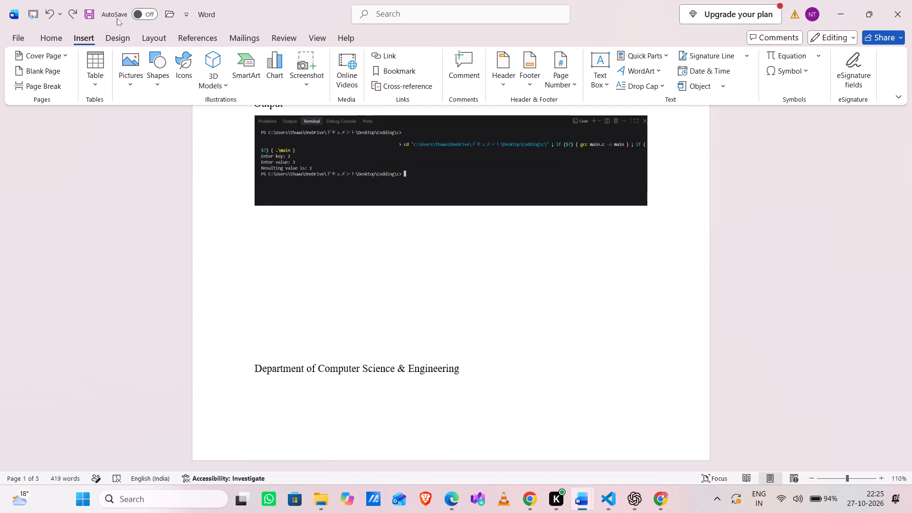
Save the document as a PDF named ass.3 in the Downloads folder.
{"action": "left_click", "coordinate": [87, 7]}
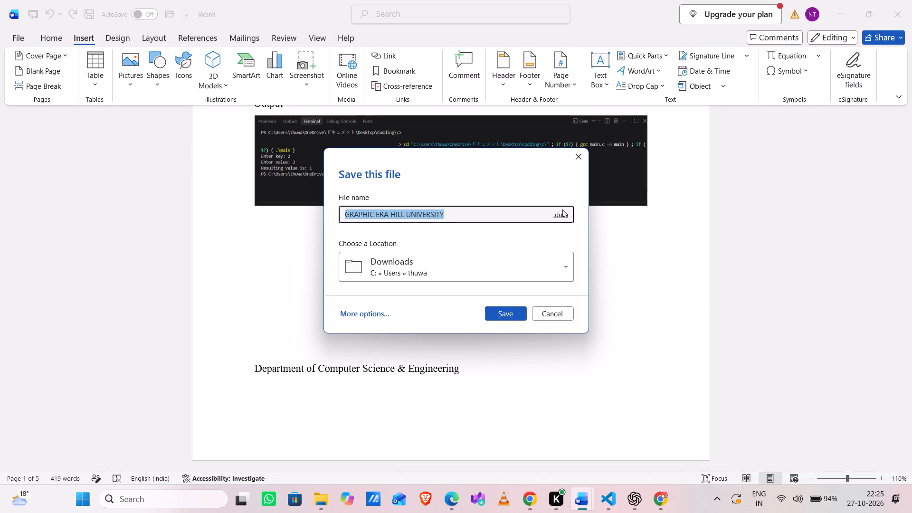
{"action": "left_click", "coordinate": [561, 213]}
{"action": "left_click", "coordinate": [602, 320]}
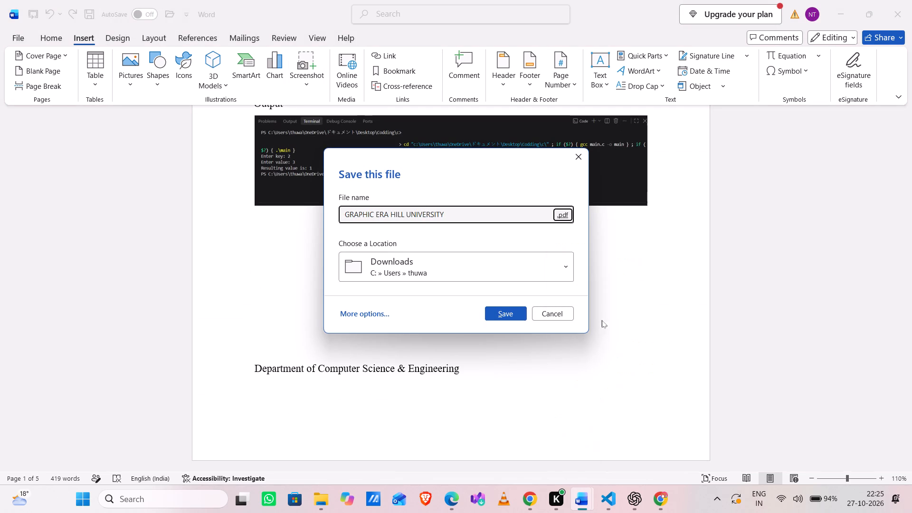
{"action": "left_click_drag", "start_coordinate": [450, 217], "coordinate": [458, 242]}
{"action": "key", "text": "BackSpace"}
{"action": "type", "text": "ass"}
{"action": "type", "text": ".1"}
{"action": "key", "text": "BackSpace"}
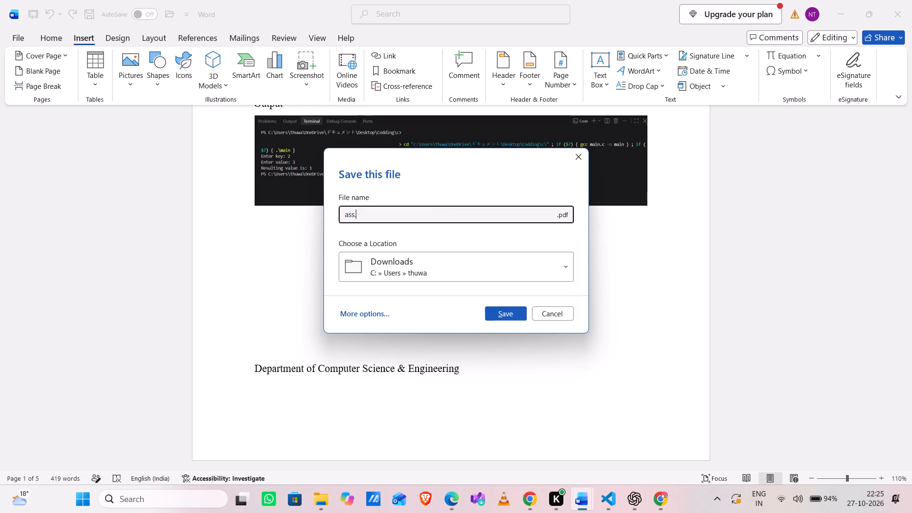
{"action": "key", "text": "3"}
{"action": "key", "text": "Return"}
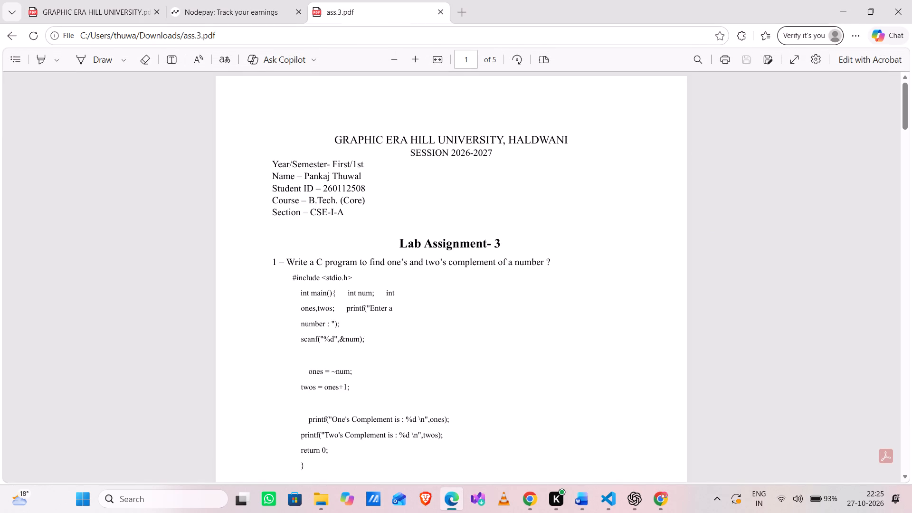
Examine the exported ass.3 PDF from page 1 to page 5, checking the university headings, code, output screenshots and department lines.
{"action": "scroll", "coordinate": [523, 131], "scroll_direction": "down", "scroll_amount": 2}
{"action": "scroll", "coordinate": [523, 132], "scroll_direction": "up", "scroll_amount": 1}
{"action": "scroll", "coordinate": [523, 132], "scroll_direction": "down", "scroll_amount": 1}
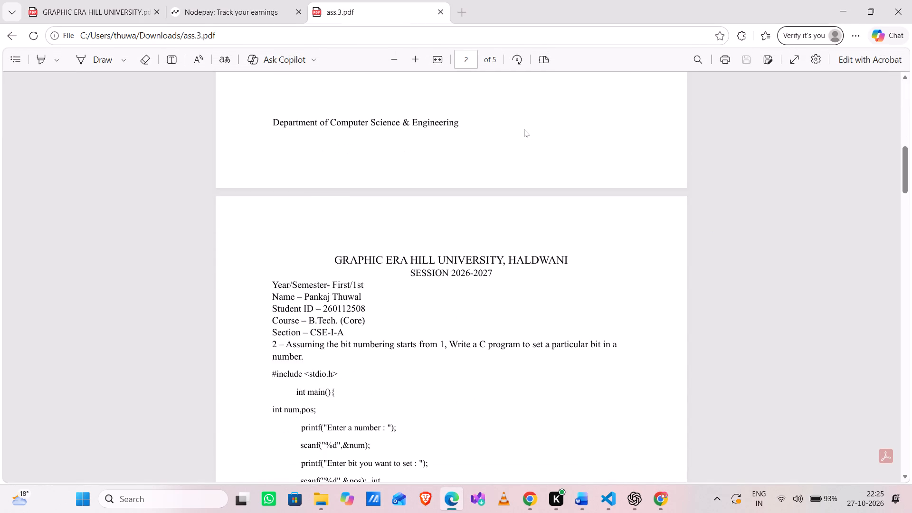
{"action": "scroll", "coordinate": [524, 127], "scroll_direction": "down", "scroll_amount": 2}
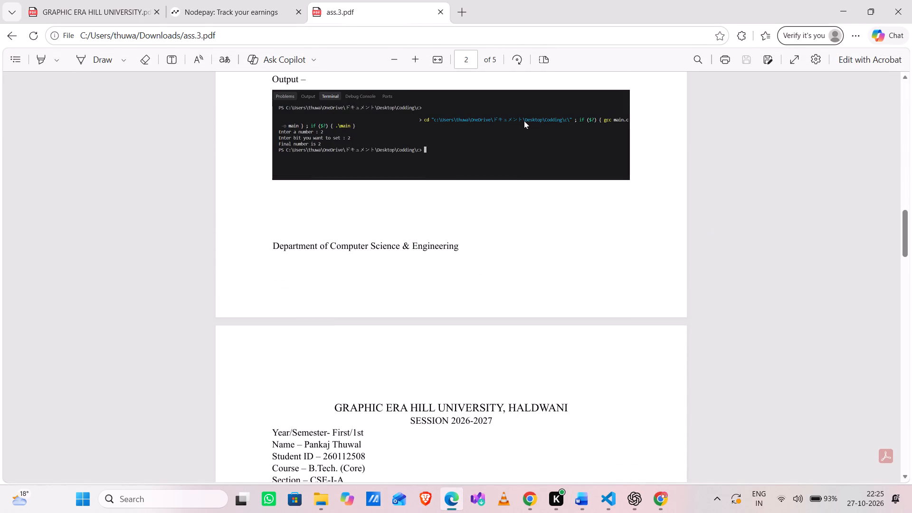
{"action": "scroll", "coordinate": [524, 121], "scroll_direction": "up", "scroll_amount": 2}
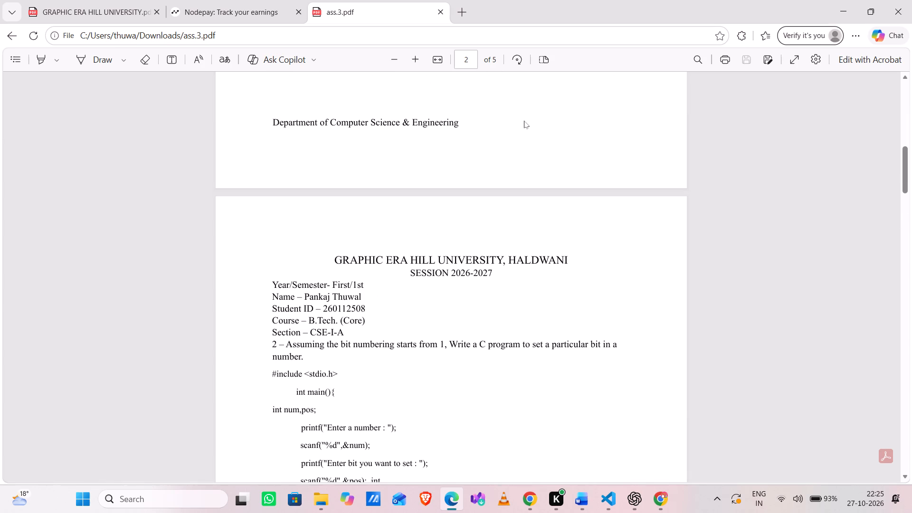
{"action": "scroll", "coordinate": [524, 119], "scroll_direction": "down", "scroll_amount": 4}
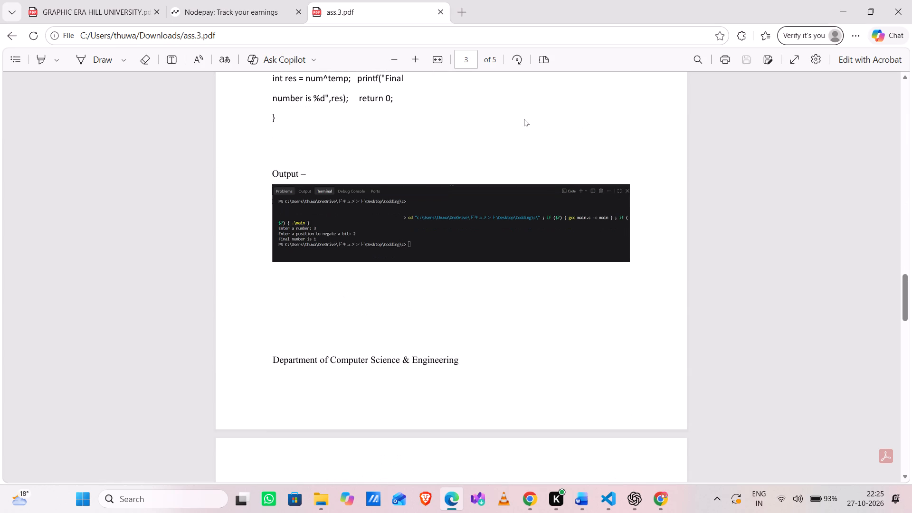
{"action": "scroll", "coordinate": [524, 114], "scroll_direction": "down", "scroll_amount": 2}
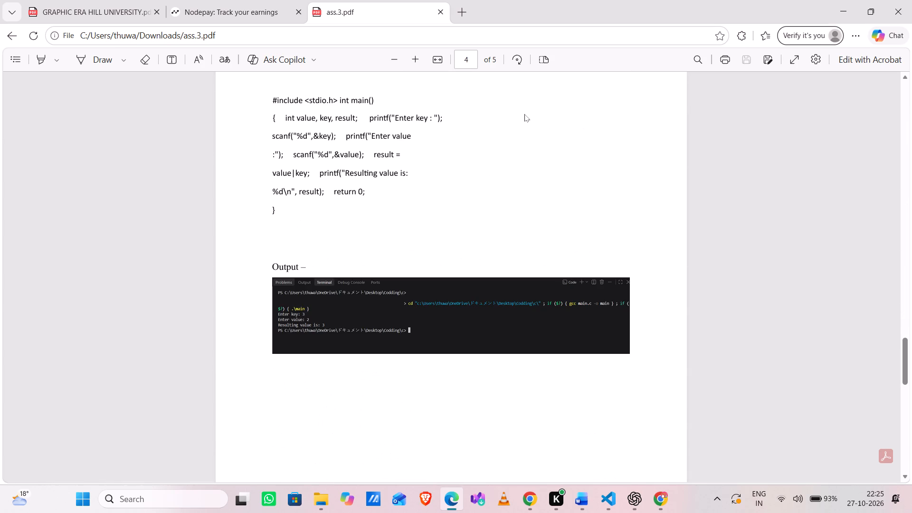
{"action": "scroll", "coordinate": [524, 114], "scroll_direction": "up", "scroll_amount": 1}
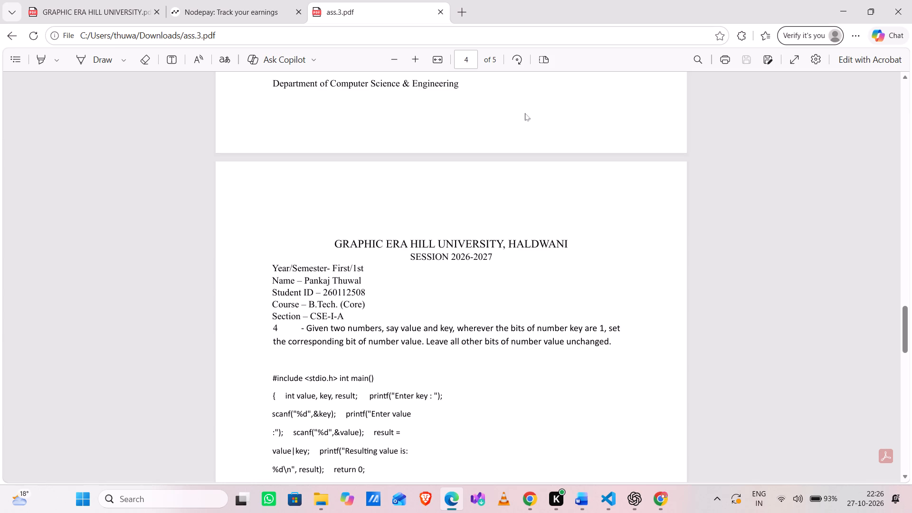
{"action": "scroll", "coordinate": [525, 113], "scroll_direction": "up", "scroll_amount": 2}
{"action": "scroll", "coordinate": [525, 113], "scroll_direction": "down", "scroll_amount": 3}
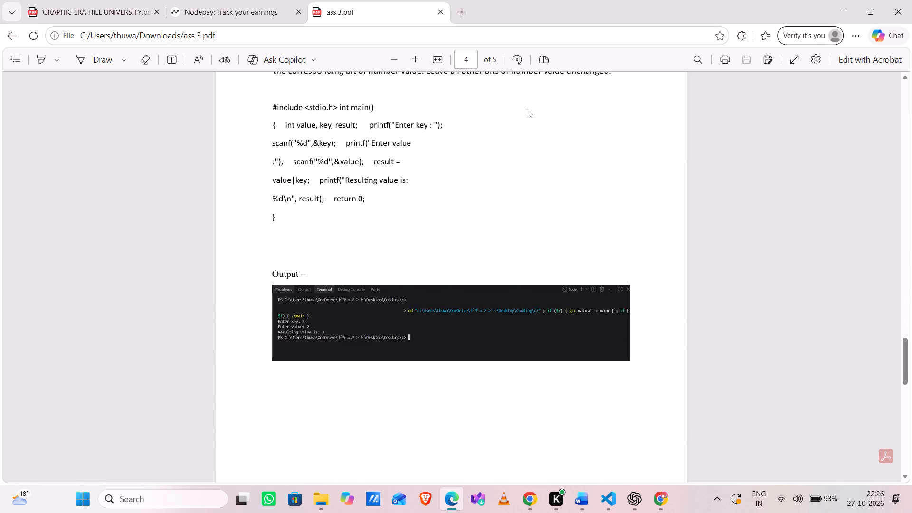
{"action": "scroll", "coordinate": [528, 109], "scroll_direction": "down", "scroll_amount": 2}
{"action": "scroll", "coordinate": [528, 109], "scroll_direction": "up", "scroll_amount": 1}
{"action": "scroll", "coordinate": [528, 109], "scroll_direction": "down", "scroll_amount": 2}
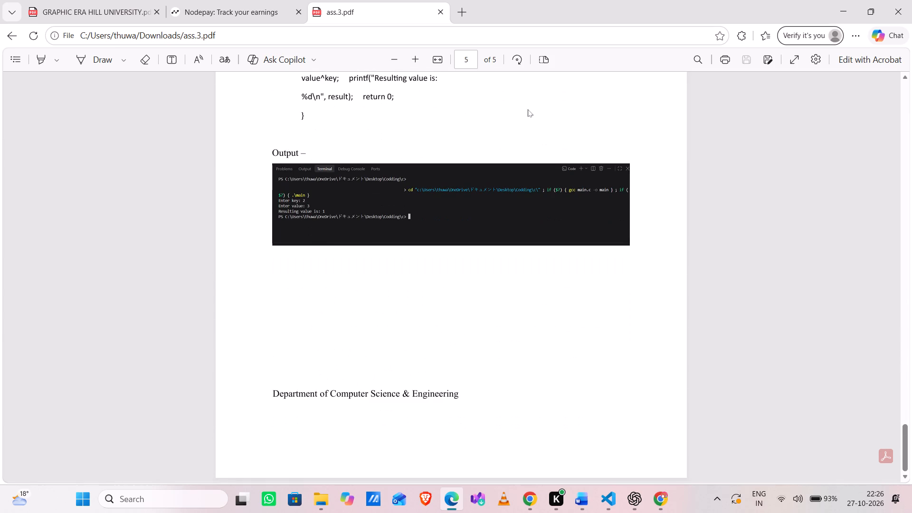
{"action": "scroll", "coordinate": [528, 109], "scroll_direction": "down", "scroll_amount": 1}
Return to the PDF's first page and recheck the headings, page breaks and department lines through to page 5.
{"action": "scroll", "coordinate": [530, 106], "scroll_direction": "up", "scroll_amount": 11}
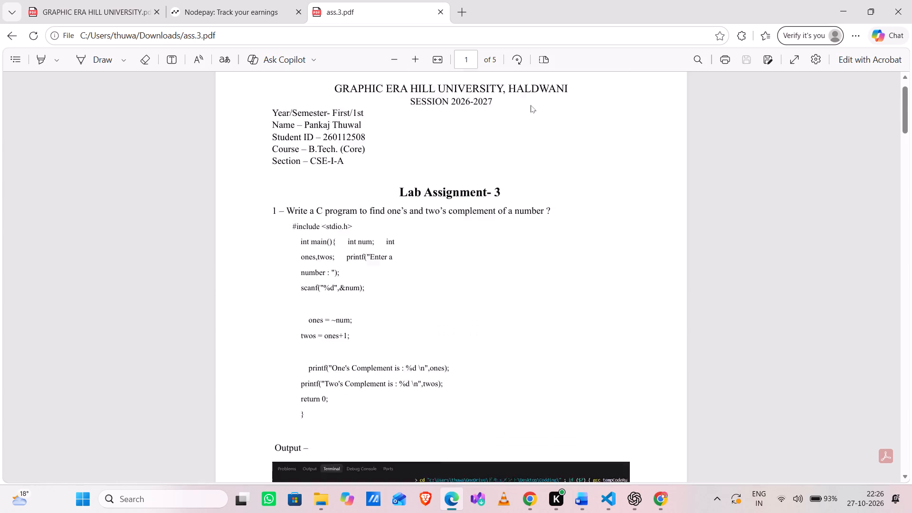
{"action": "scroll", "coordinate": [532, 103], "scroll_direction": "up", "scroll_amount": 1}
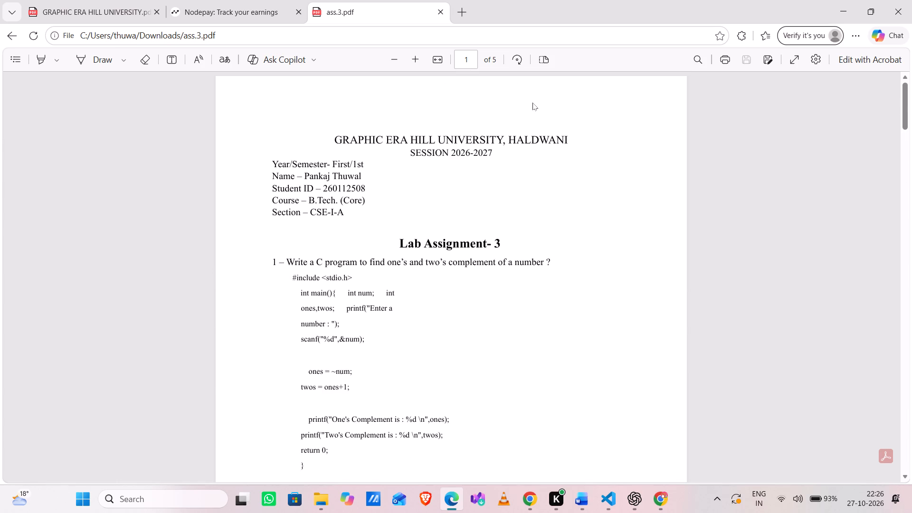
{"action": "scroll", "coordinate": [532, 103], "scroll_direction": "down", "scroll_amount": 2}
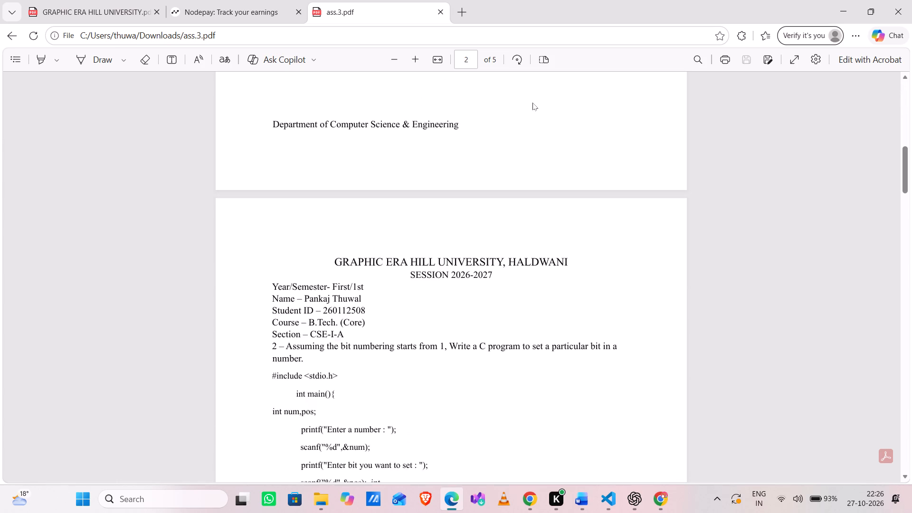
{"action": "scroll", "coordinate": [532, 103], "scroll_direction": "up", "scroll_amount": 2}
{"action": "scroll", "coordinate": [534, 100], "scroll_direction": "down", "scroll_amount": 1}
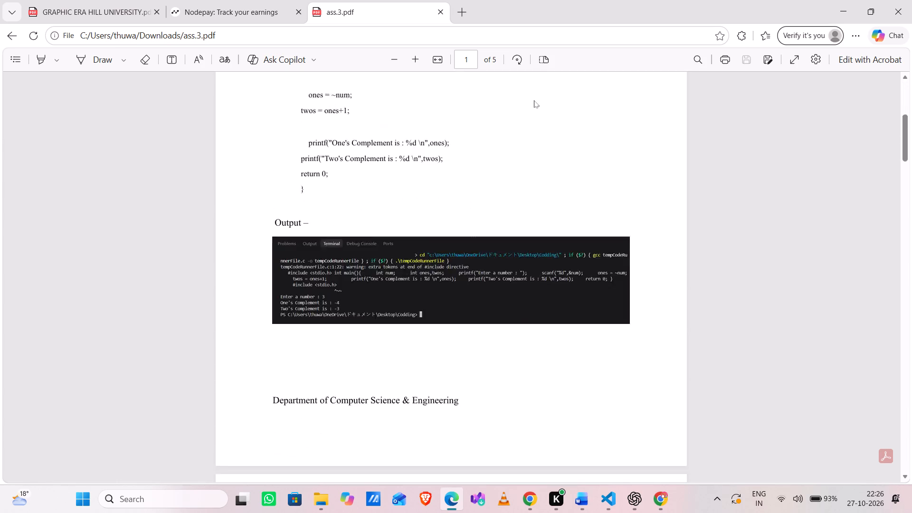
{"action": "scroll", "coordinate": [534, 100], "scroll_direction": "down", "scroll_amount": 1}
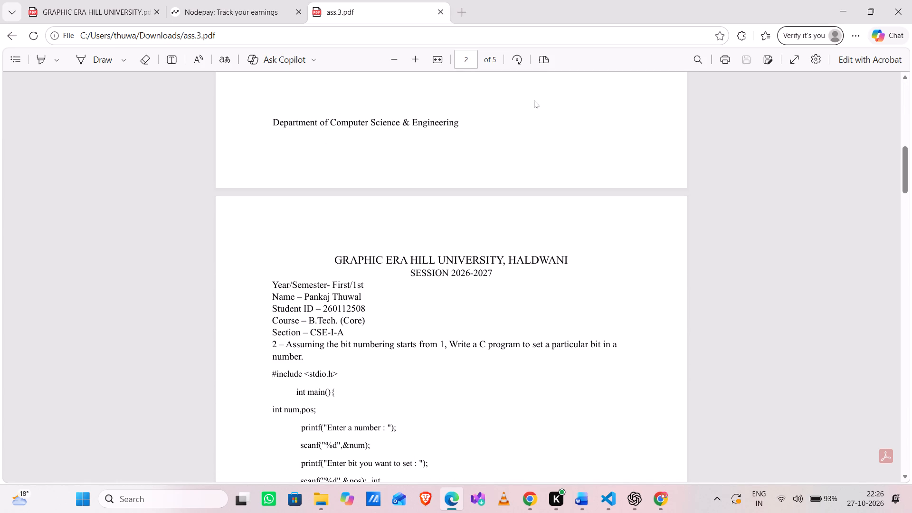
{"action": "scroll", "coordinate": [534, 100], "scroll_direction": "down", "scroll_amount": 19}
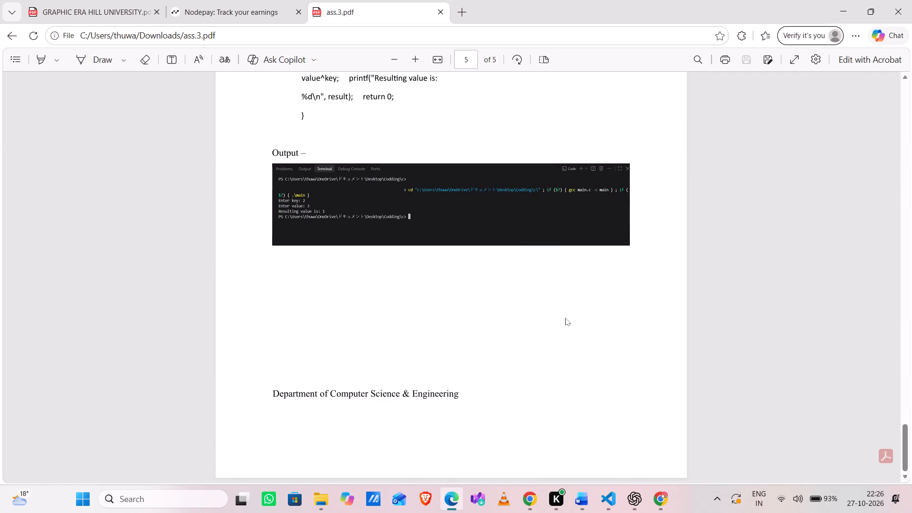
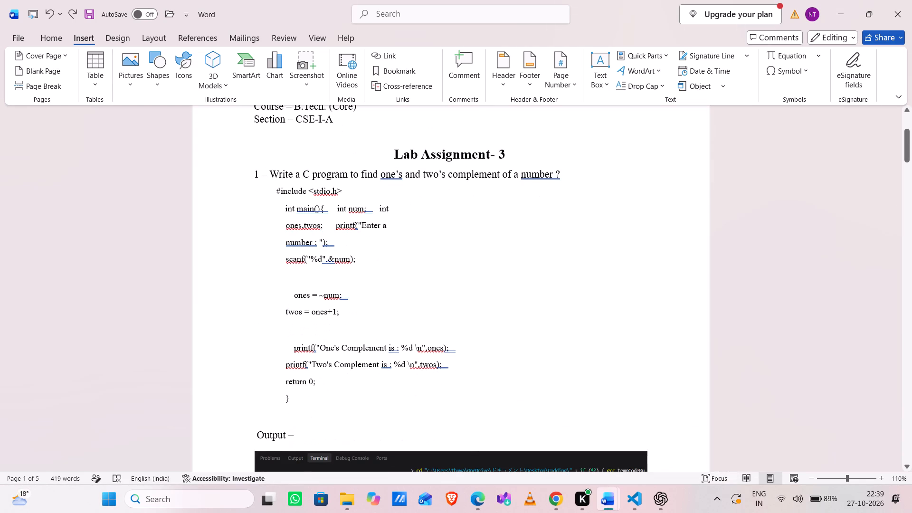
{"action": "scroll", "coordinate": [473, 304], "scroll_direction": "down", "scroll_amount": 1}
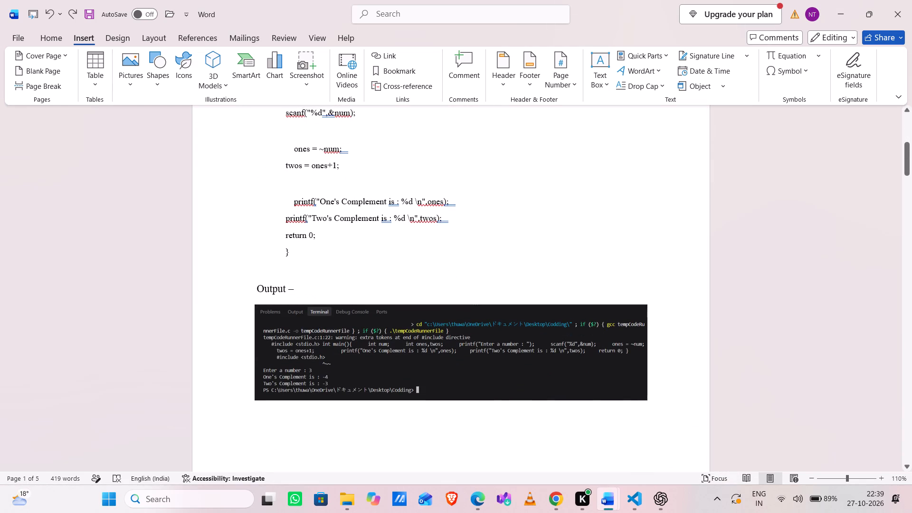
{"action": "scroll", "coordinate": [342, 411], "scroll_direction": "down", "scroll_amount": 3}
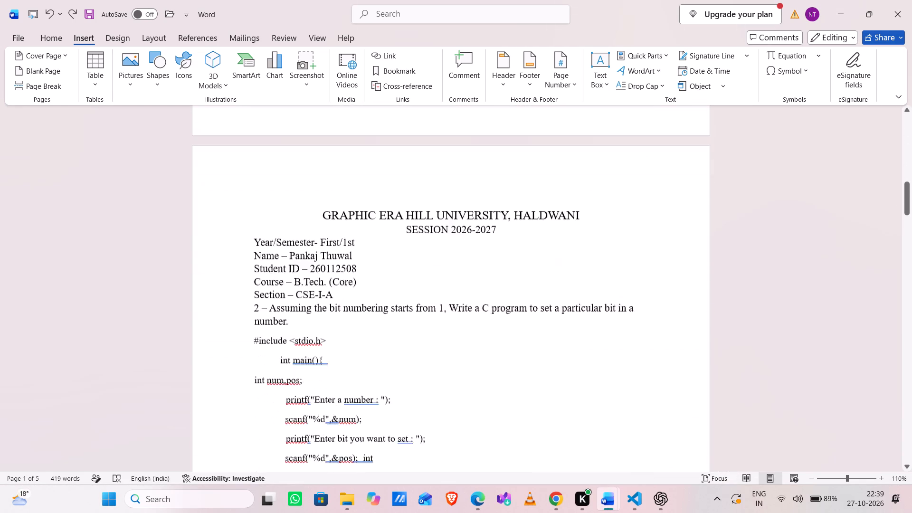
{"action": "scroll", "coordinate": [351, 393], "scroll_direction": "down", "scroll_amount": 11}
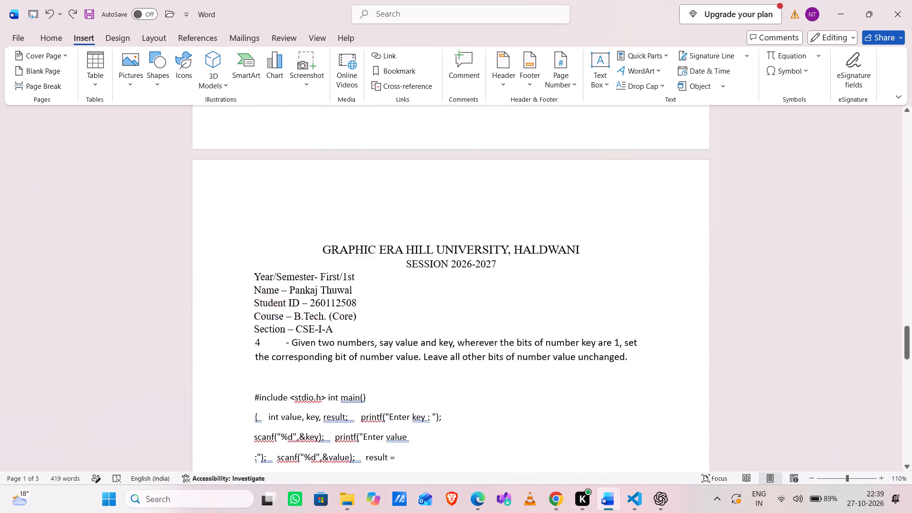
{"action": "scroll", "coordinate": [361, 384], "scroll_direction": "down", "scroll_amount": 14}
{"action": "scroll", "coordinate": [364, 380], "scroll_direction": "up", "scroll_amount": 8}
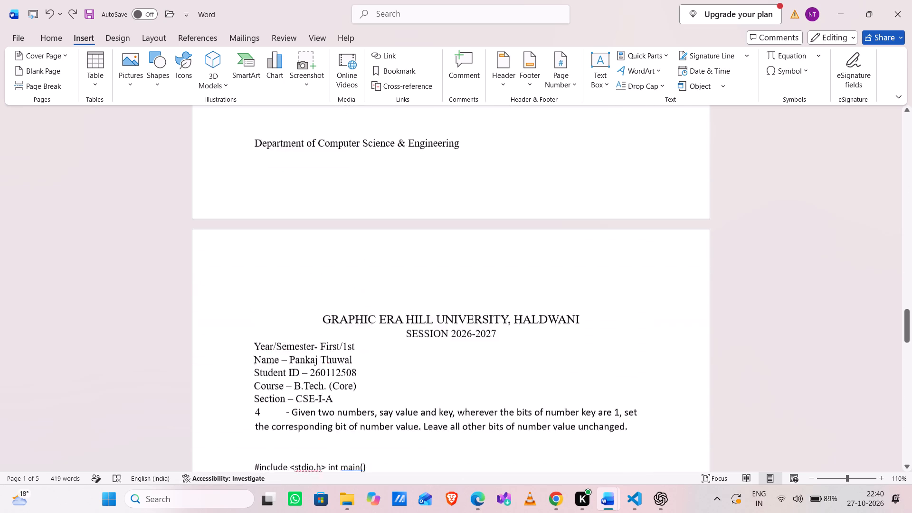
{"action": "scroll", "coordinate": [366, 378], "scroll_direction": "up", "scroll_amount": 14}
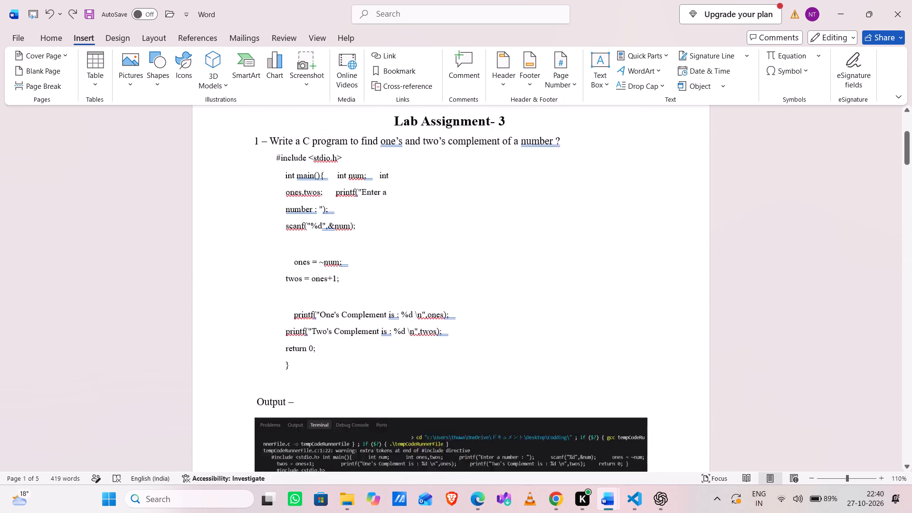
{"action": "scroll", "coordinate": [369, 374], "scroll_direction": "up", "scroll_amount": 4}
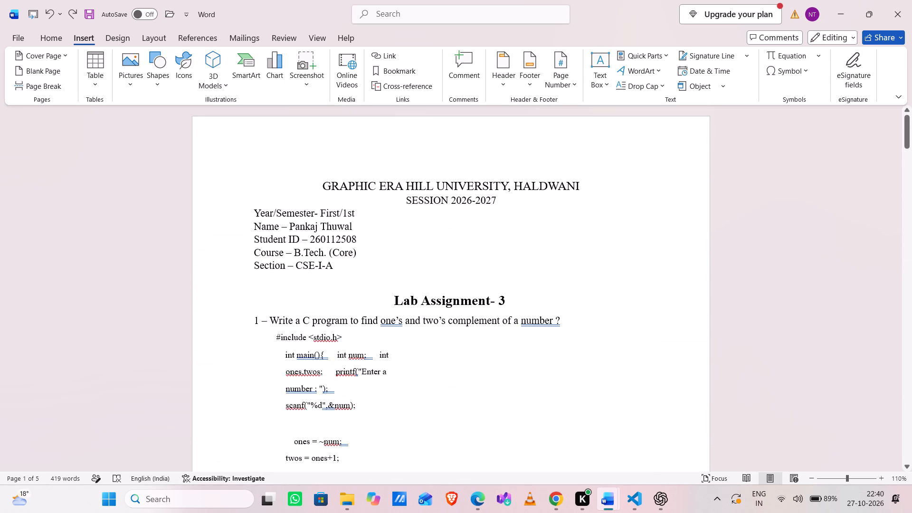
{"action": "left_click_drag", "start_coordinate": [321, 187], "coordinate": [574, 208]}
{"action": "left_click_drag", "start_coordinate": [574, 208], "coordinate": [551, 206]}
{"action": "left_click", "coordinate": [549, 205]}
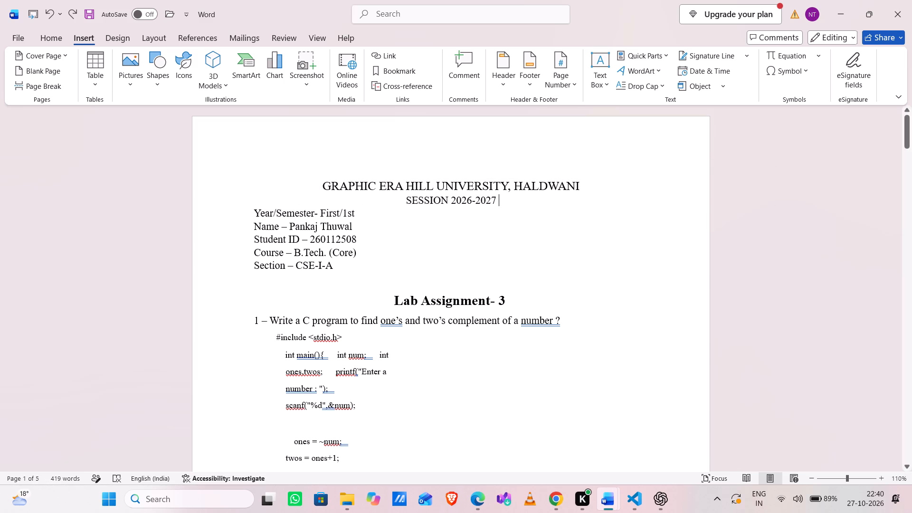
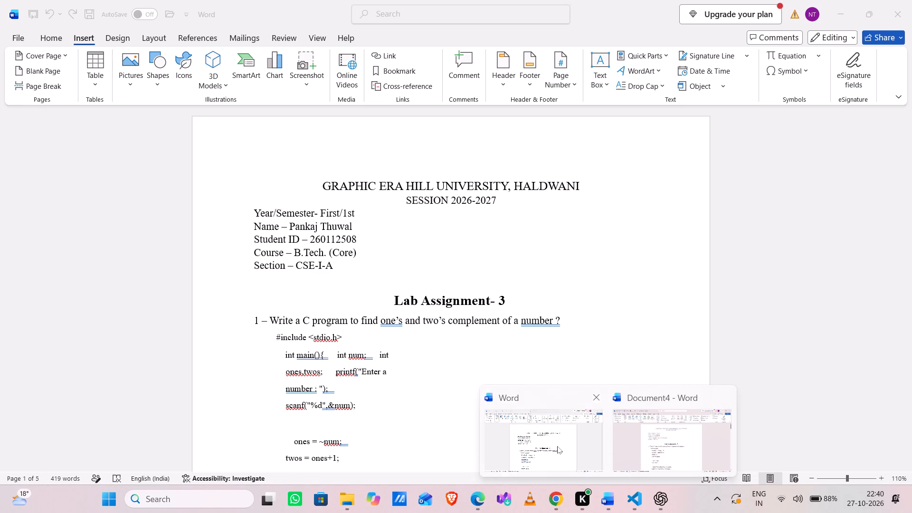
Select the heading block on page 1 of Lab Assignment- 3, from the university name through the Section line.
{"action": "left_click_drag", "start_coordinate": [317, 184], "coordinate": [353, 265]}
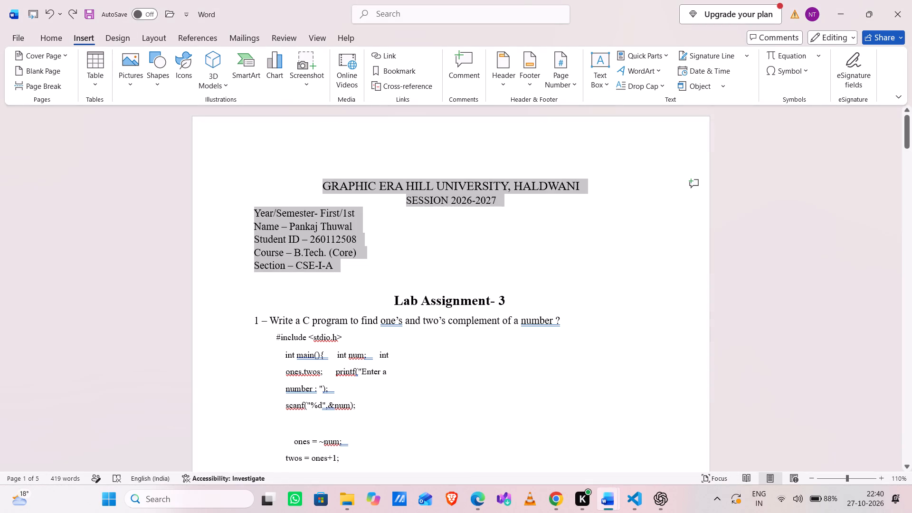
{"action": "left_click_drag", "start_coordinate": [353, 265], "coordinate": [352, 266]}
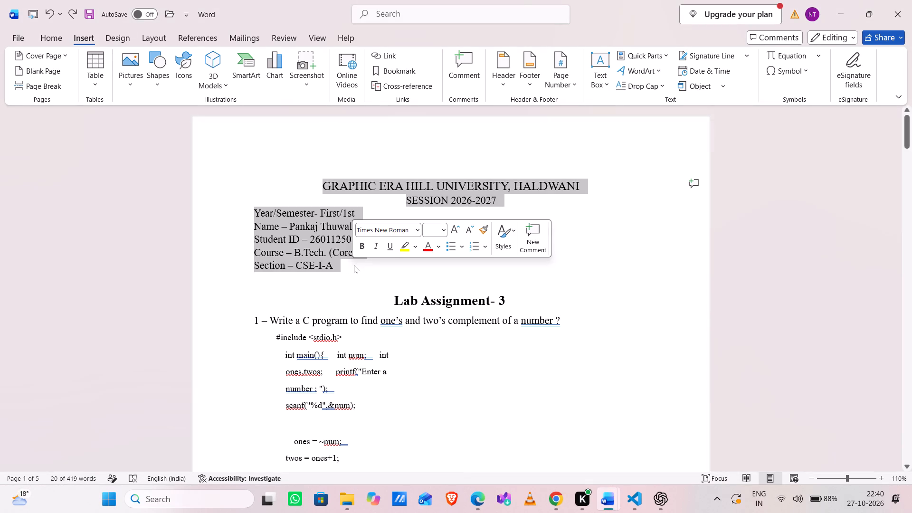
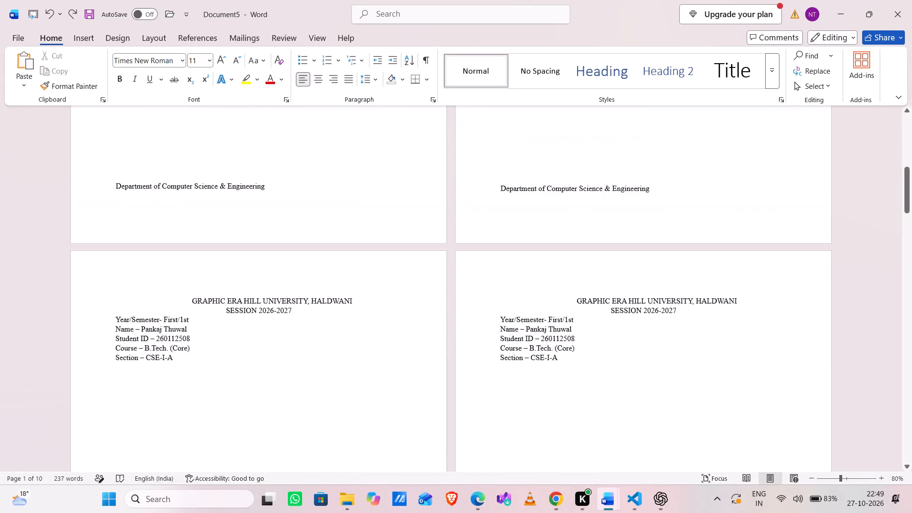
Review all Document5 pages back to the first, examining the repeated university headings, student details, blank space and department lines.
{"action": "scroll", "coordinate": [323, 222], "scroll_direction": "up", "scroll_amount": 1}
{"action": "scroll", "coordinate": [323, 222], "scroll_direction": "down", "scroll_amount": 20}
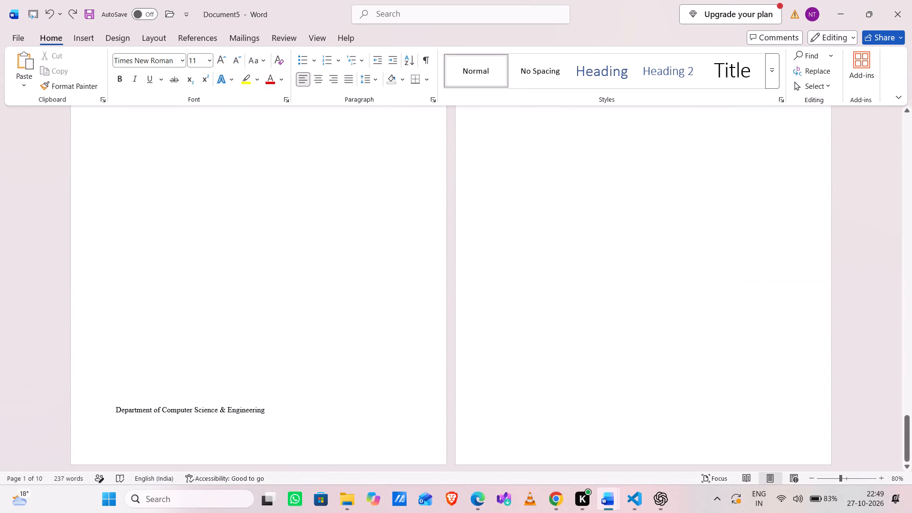
{"action": "scroll", "coordinate": [323, 225], "scroll_direction": "up", "scroll_amount": 1}
{"action": "scroll", "coordinate": [323, 225], "scroll_direction": "up", "scroll_amount": 1, "text": "ctrl"}
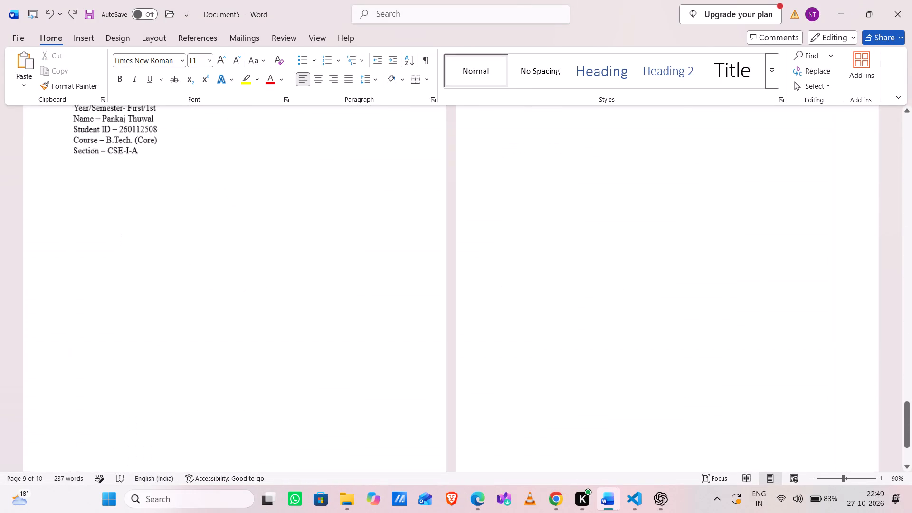
{"action": "scroll", "coordinate": [323, 224], "scroll_direction": "up", "scroll_amount": 2, "text": "ctrl"}
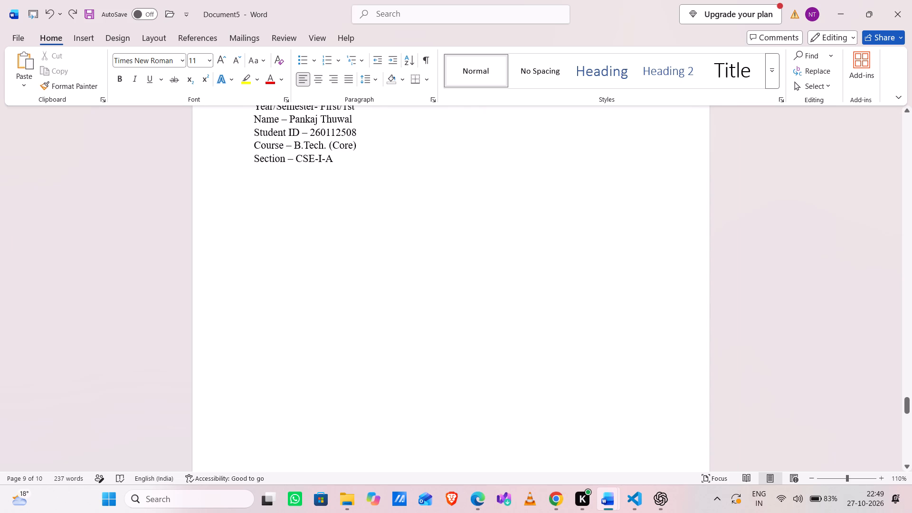
{"action": "scroll", "coordinate": [332, 213], "scroll_direction": "up", "scroll_amount": 5}
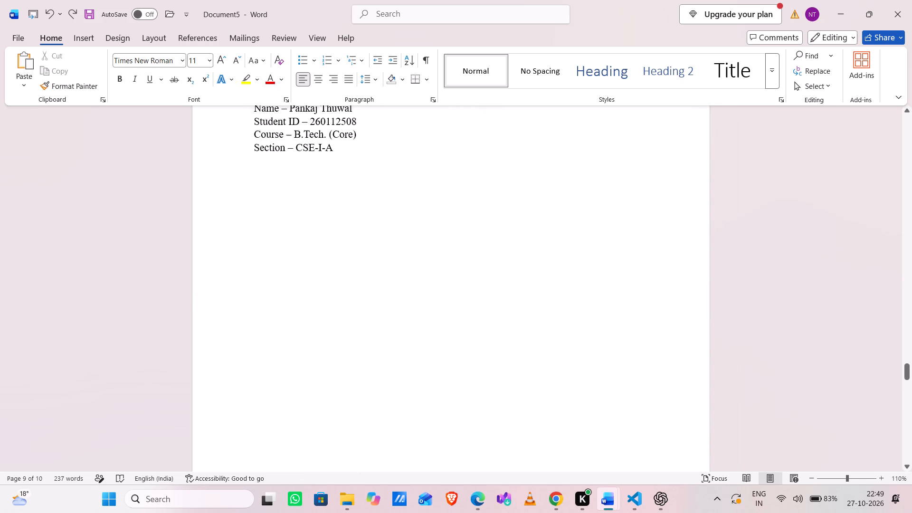
{"action": "scroll", "coordinate": [332, 212], "scroll_direction": "up", "scroll_amount": 8}
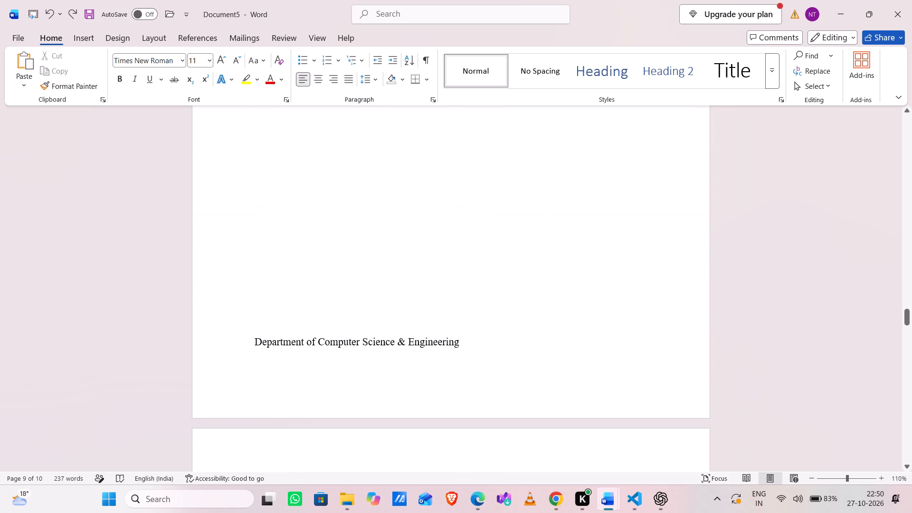
{"action": "scroll", "coordinate": [332, 212], "scroll_direction": "down", "scroll_amount": 7}
{"action": "scroll", "coordinate": [332, 213], "scroll_direction": "up", "scroll_amount": 4}
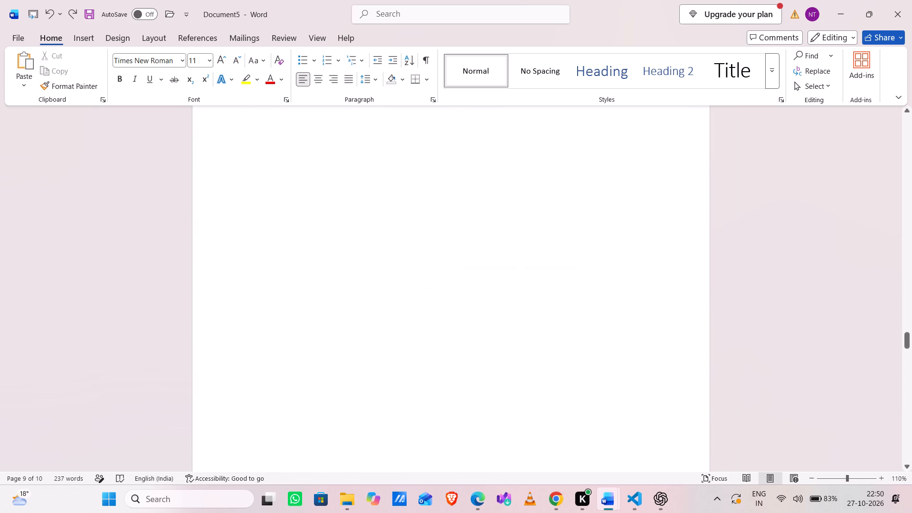
{"action": "scroll", "coordinate": [332, 213], "scroll_direction": "up", "scroll_amount": 9}
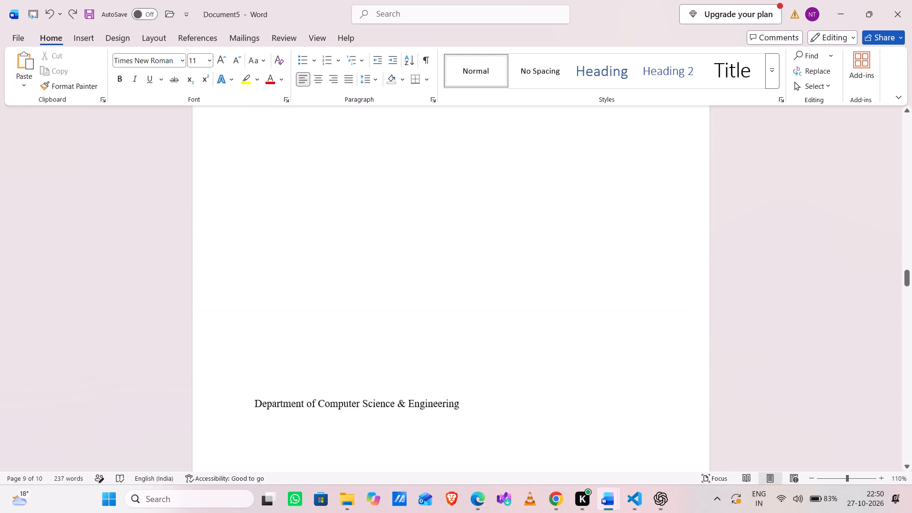
{"action": "scroll", "coordinate": [332, 213], "scroll_direction": "up", "scroll_amount": 10}
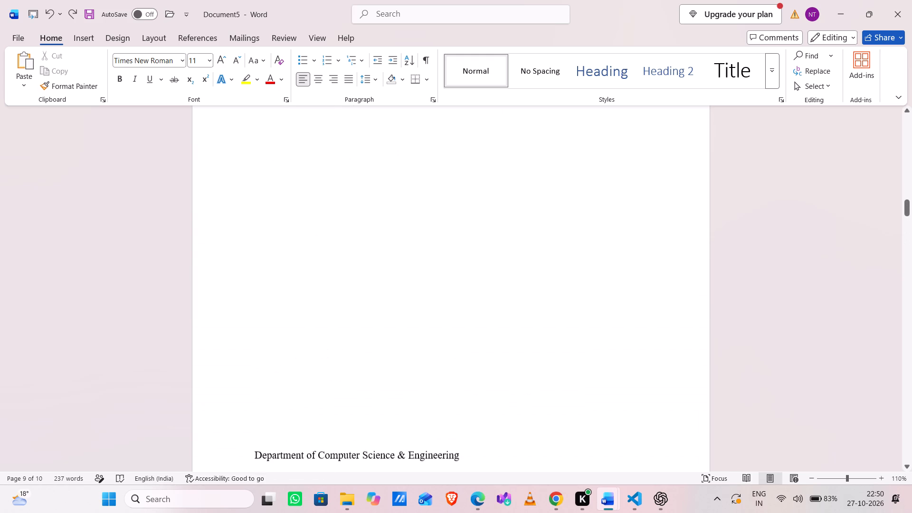
{"action": "scroll", "coordinate": [333, 213], "scroll_direction": "up", "scroll_amount": 13}
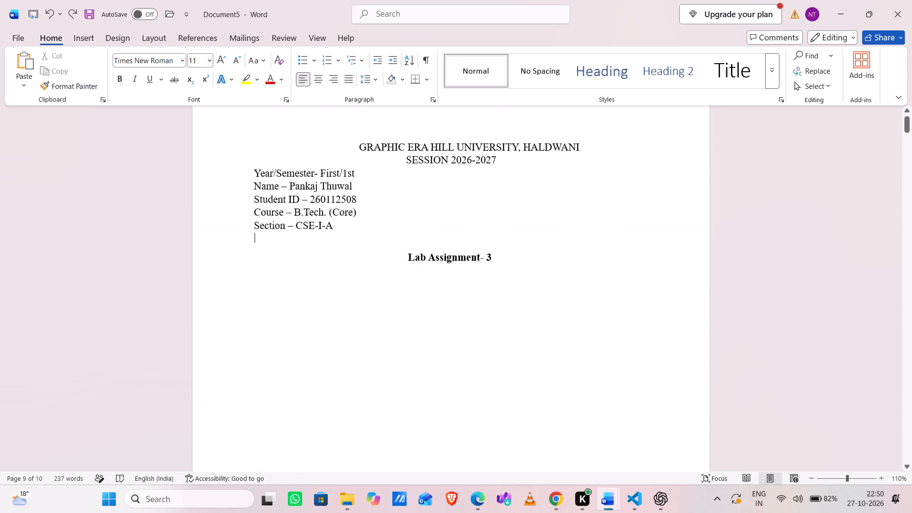
{"action": "scroll", "coordinate": [334, 212], "scroll_direction": "up", "scroll_amount": 5}
{"action": "scroll", "coordinate": [357, 229], "scroll_direction": "down", "scroll_amount": 1}
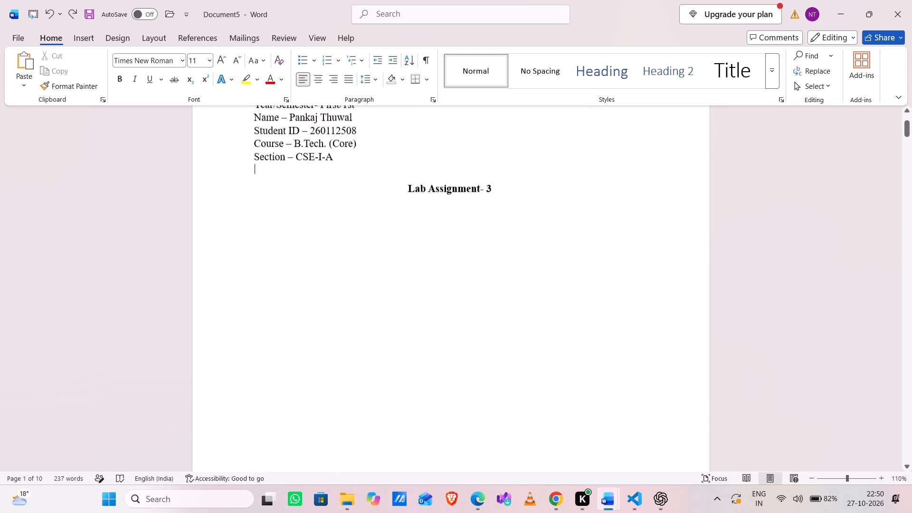
{"action": "scroll", "coordinate": [356, 223], "scroll_direction": "down", "scroll_amount": 4}
{"action": "scroll", "coordinate": [367, 216], "scroll_direction": "up", "scroll_amount": 4}
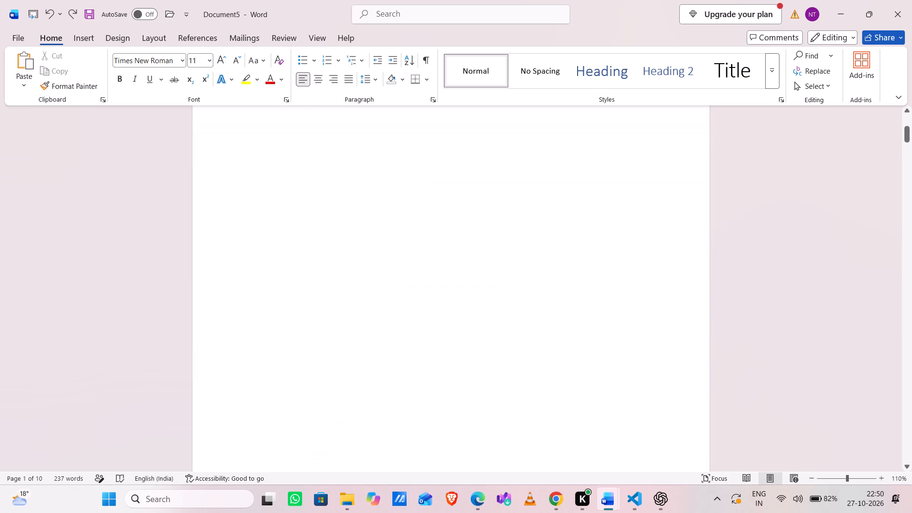
{"action": "scroll", "coordinate": [370, 212], "scroll_direction": "up", "scroll_amount": 3}
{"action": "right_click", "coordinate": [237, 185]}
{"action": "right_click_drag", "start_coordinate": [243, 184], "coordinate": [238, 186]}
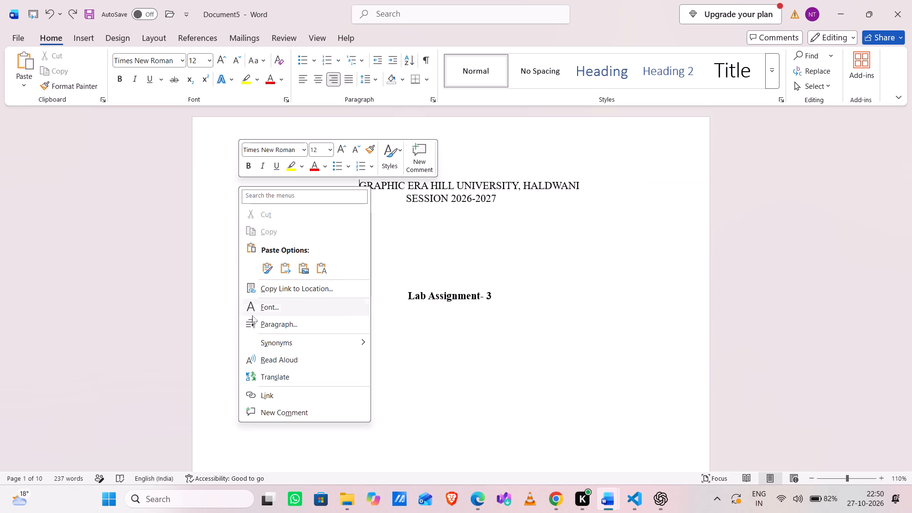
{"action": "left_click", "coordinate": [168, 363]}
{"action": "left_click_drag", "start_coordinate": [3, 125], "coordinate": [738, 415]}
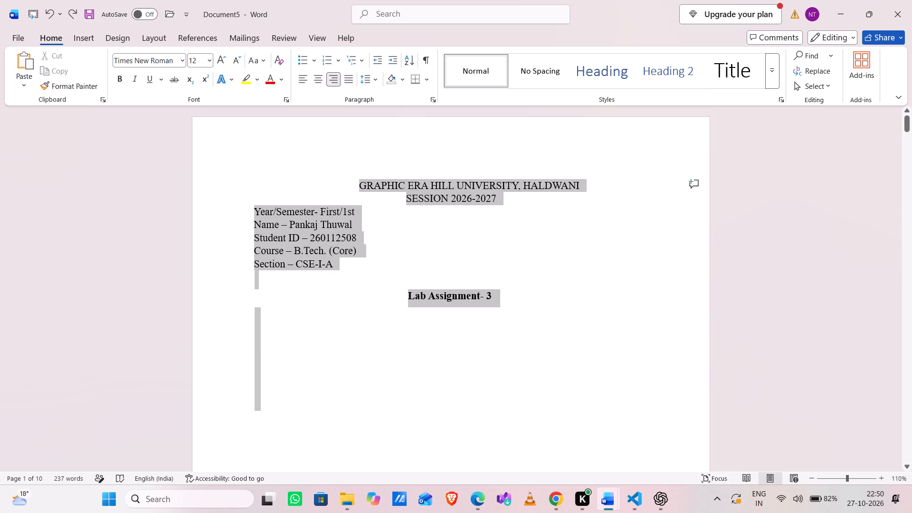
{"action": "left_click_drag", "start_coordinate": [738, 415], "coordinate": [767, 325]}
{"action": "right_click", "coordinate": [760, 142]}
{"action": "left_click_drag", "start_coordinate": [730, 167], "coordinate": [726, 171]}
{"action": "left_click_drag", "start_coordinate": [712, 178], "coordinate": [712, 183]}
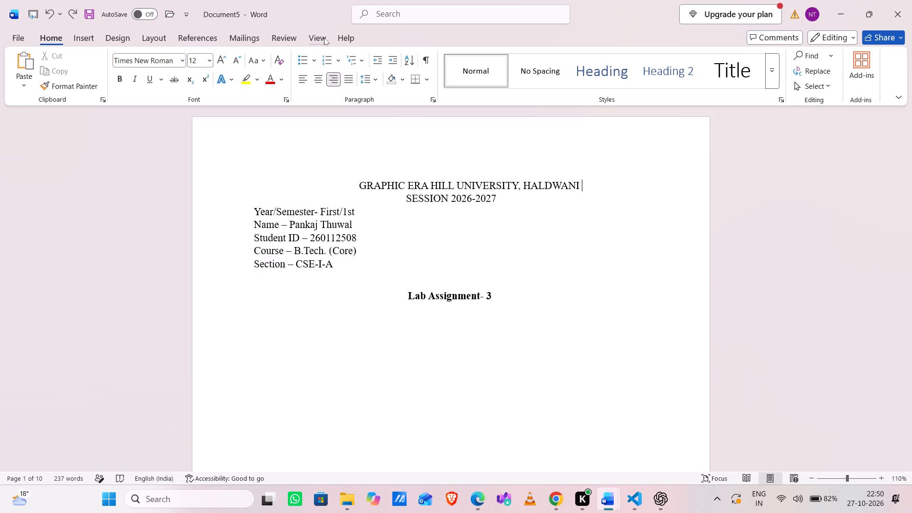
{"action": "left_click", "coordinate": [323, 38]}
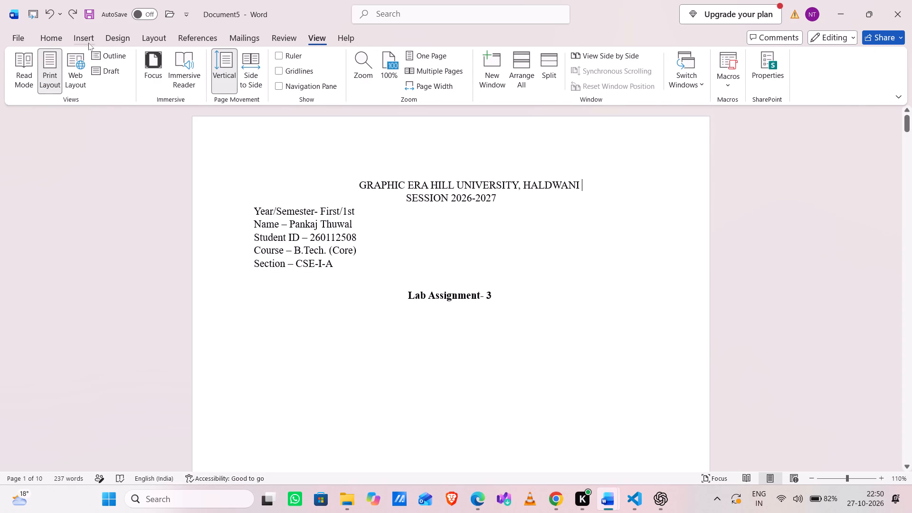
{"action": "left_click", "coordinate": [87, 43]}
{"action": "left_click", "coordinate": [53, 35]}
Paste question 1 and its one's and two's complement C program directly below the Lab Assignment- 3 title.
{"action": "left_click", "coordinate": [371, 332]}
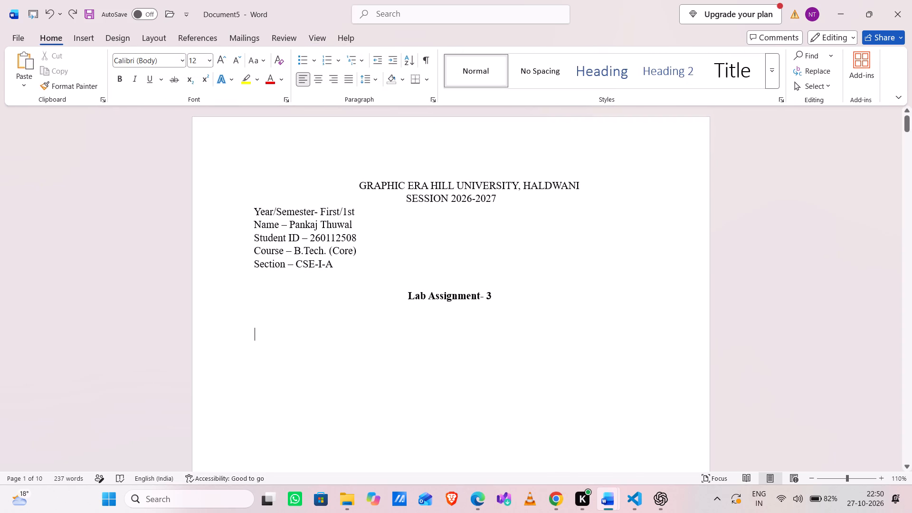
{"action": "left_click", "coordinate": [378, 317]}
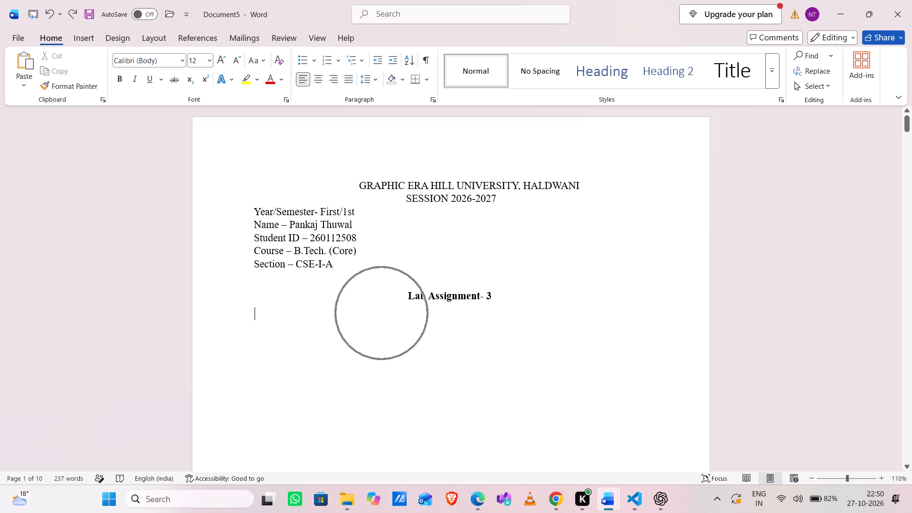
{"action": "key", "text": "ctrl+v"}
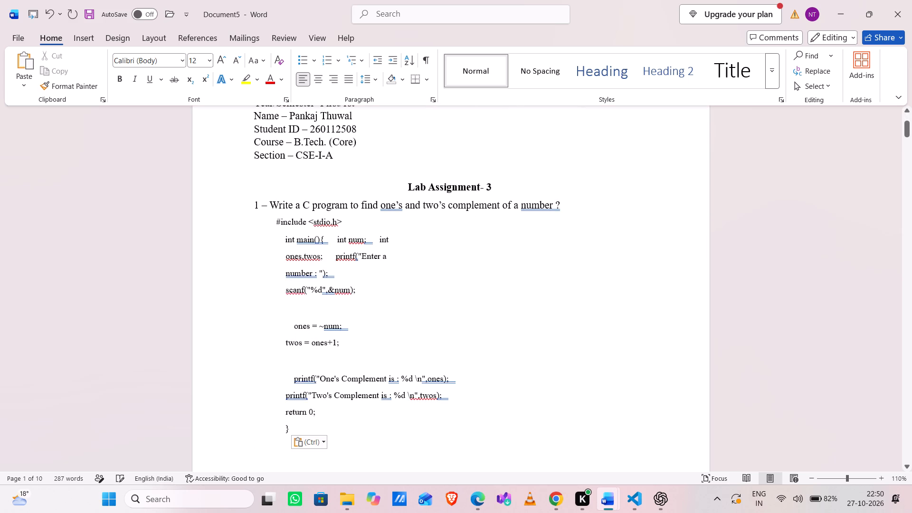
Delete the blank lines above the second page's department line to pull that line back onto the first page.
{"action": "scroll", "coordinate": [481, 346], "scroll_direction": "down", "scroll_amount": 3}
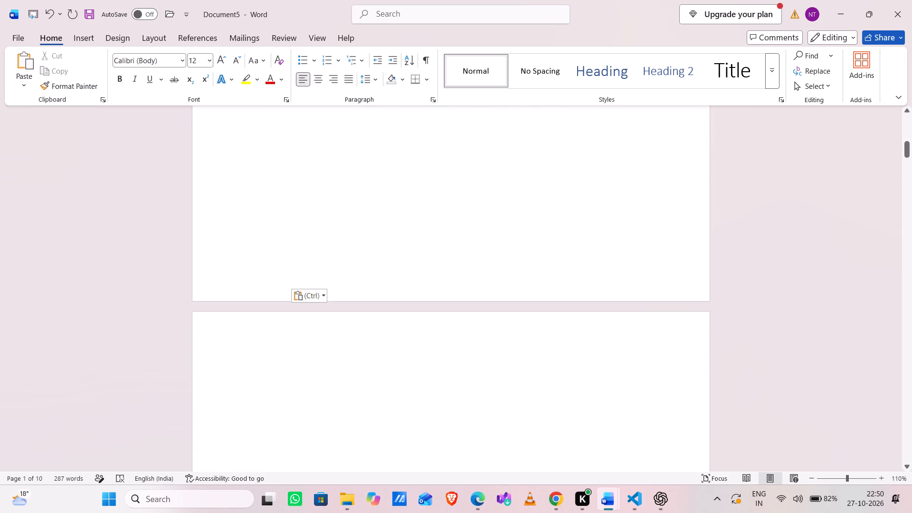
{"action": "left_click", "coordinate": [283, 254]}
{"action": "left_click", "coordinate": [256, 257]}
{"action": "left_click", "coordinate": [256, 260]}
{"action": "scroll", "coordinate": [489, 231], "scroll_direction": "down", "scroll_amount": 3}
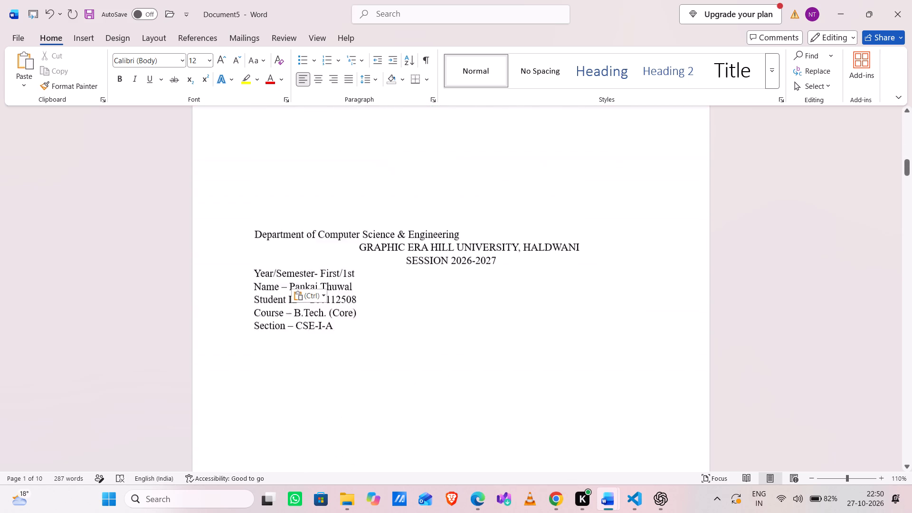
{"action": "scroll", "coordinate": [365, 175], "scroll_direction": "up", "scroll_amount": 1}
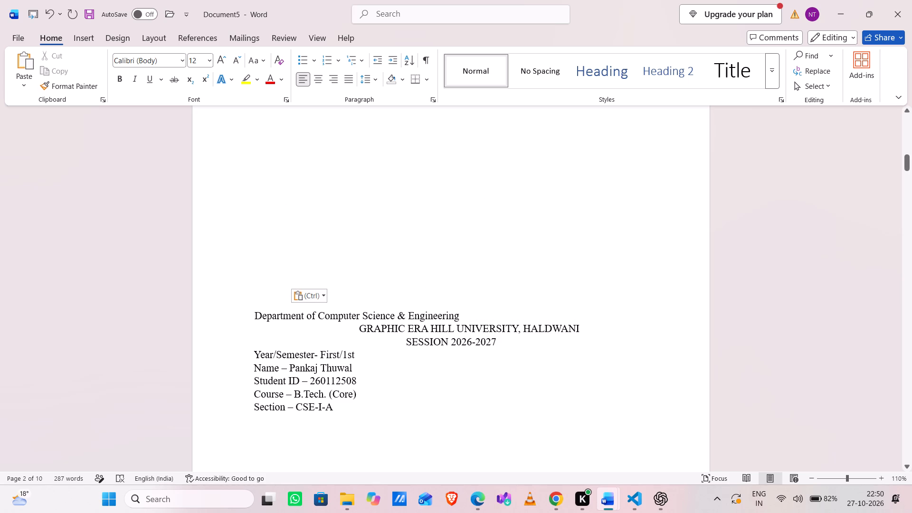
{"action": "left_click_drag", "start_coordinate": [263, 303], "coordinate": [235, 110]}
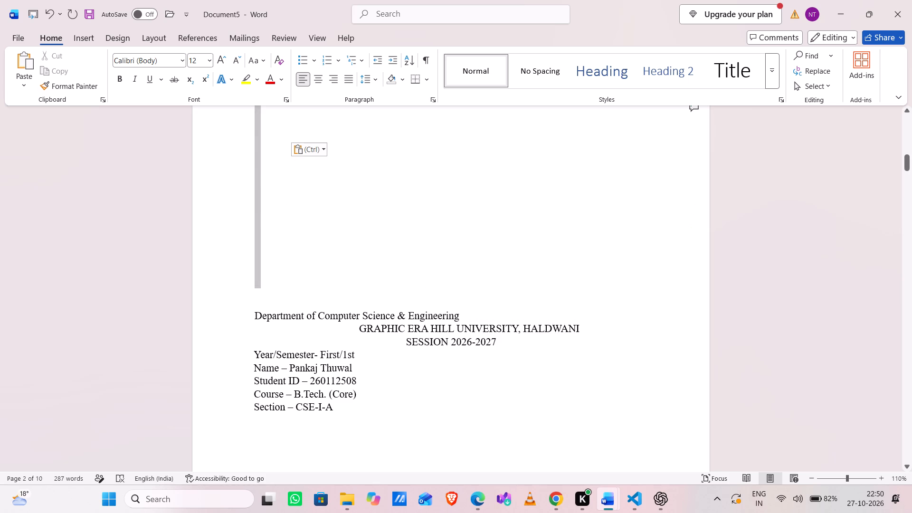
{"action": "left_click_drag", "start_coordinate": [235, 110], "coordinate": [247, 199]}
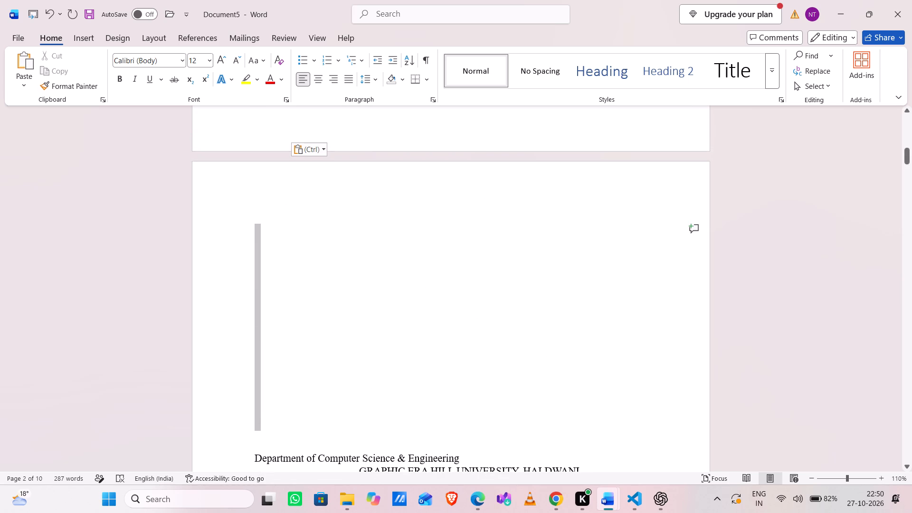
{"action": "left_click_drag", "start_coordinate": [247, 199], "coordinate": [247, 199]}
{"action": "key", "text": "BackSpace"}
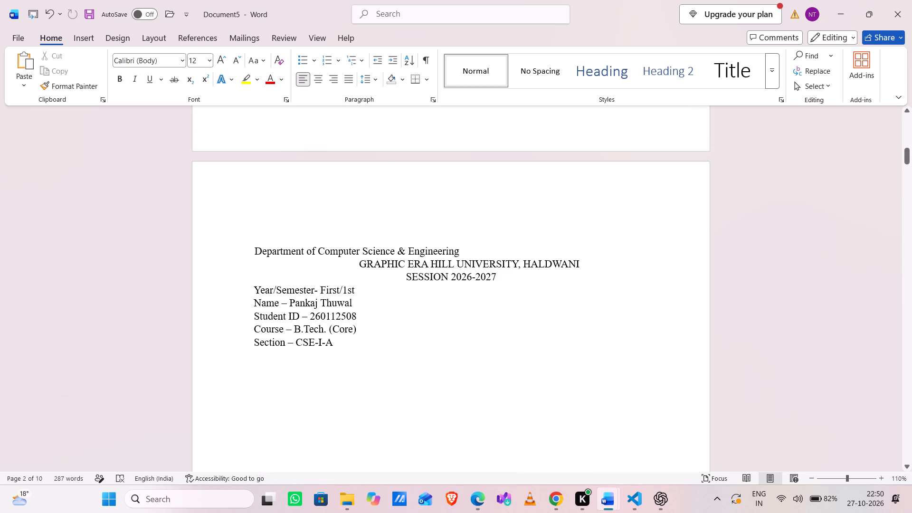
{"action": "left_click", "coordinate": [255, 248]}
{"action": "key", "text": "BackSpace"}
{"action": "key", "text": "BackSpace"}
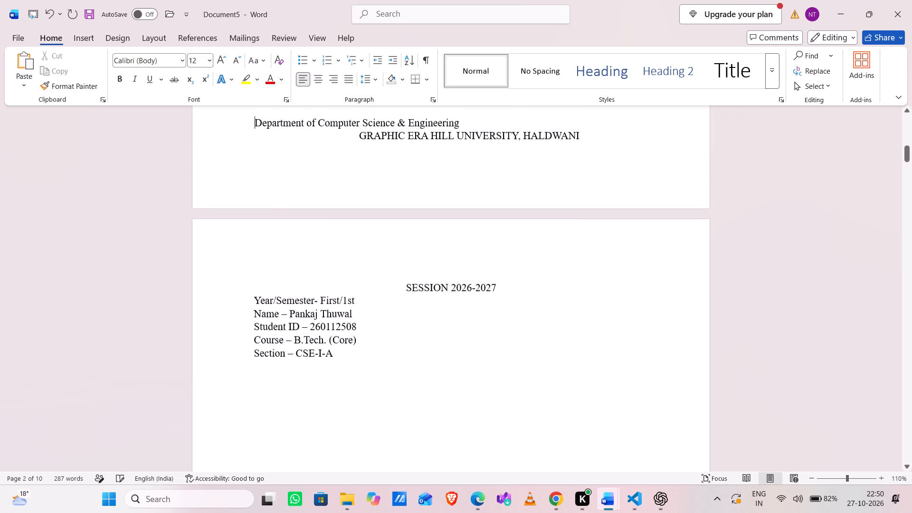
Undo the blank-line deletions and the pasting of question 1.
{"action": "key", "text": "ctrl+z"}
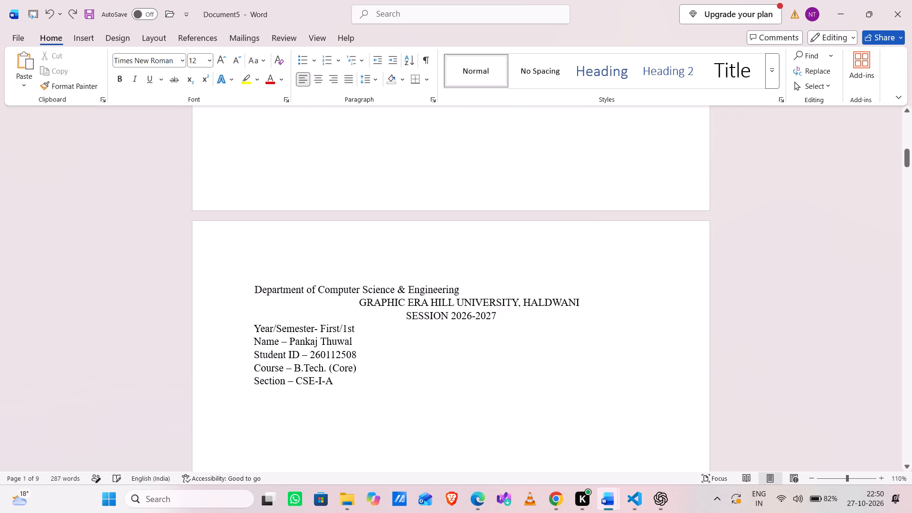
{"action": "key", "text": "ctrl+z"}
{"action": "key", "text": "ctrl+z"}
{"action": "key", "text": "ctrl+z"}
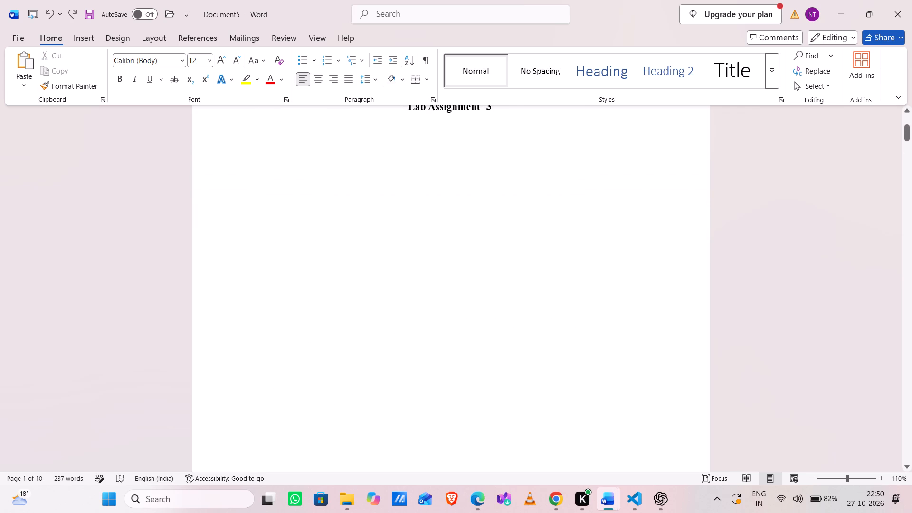
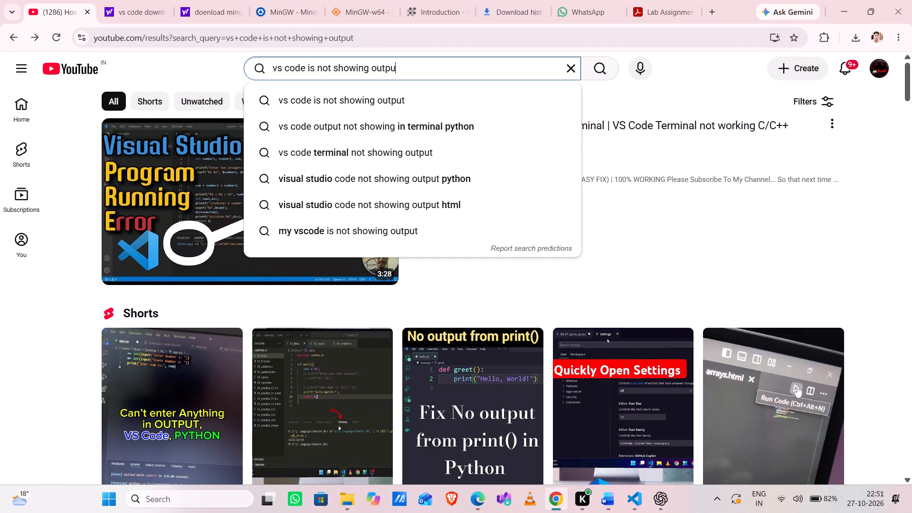
In Chrome, clear the old VS Code query from YouTube's search and enter "word pr" in its place.
{"action": "key", "text": "BackSpace"}
{"action": "key", "text": "BackSpace"}
{"action": "key", "text": "BackSpace"}
{"action": "key", "text": "BackSpace"}
{"action": "key", "text": "BackSpace"}
{"action": "key", "text": "BackSpace"}
{"action": "key", "text": "BackSpace"}
{"action": "key", "text": "BackSpace"}
{"action": "key", "text": "BackSpace"}
{"action": "key", "text": "BackSpace"}
{"action": "key", "text": "BackSpace"}
{"action": "key", "text": "BackSpace"}
{"action": "key", "text": "BackSpace"}
{"action": "key", "text": "BackSpace"}
{"action": "key", "text": "BackSpace"}
{"action": "key", "text": "BackSpace"}
{"action": "key", "text": "BackSpace"}
{"action": "key", "text": "BackSpace"}
{"action": "key", "text": "BackSpace"}
{"action": "key", "text": "BackSpace"}
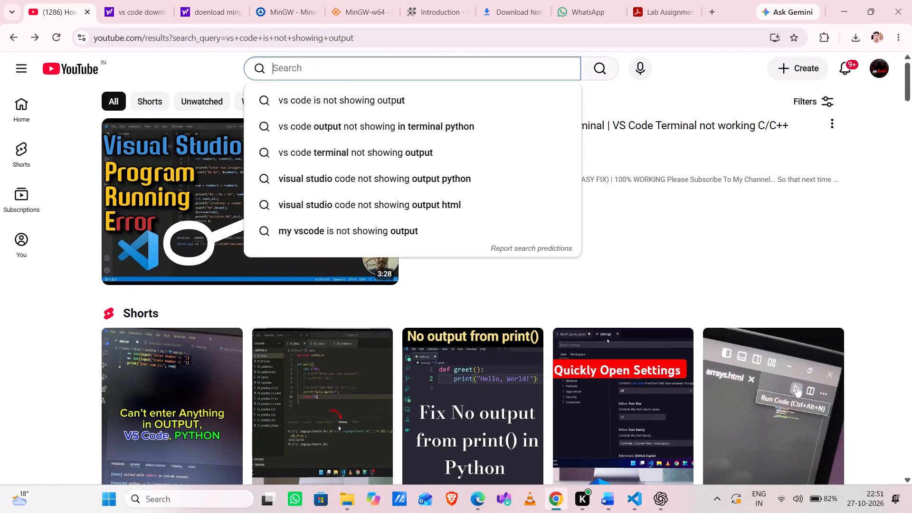
{"action": "type", "text": "word"}
{"action": "key", "text": "space"}
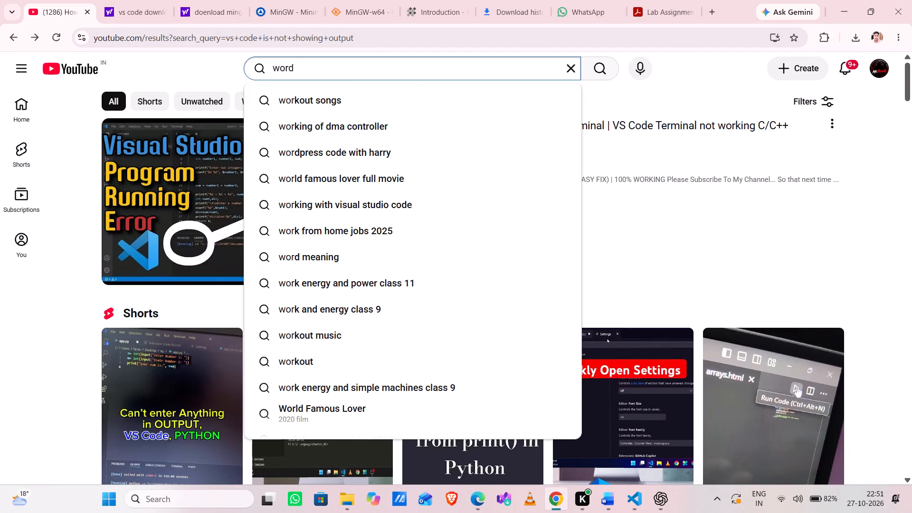
{"action": "type", "text": "pr"}
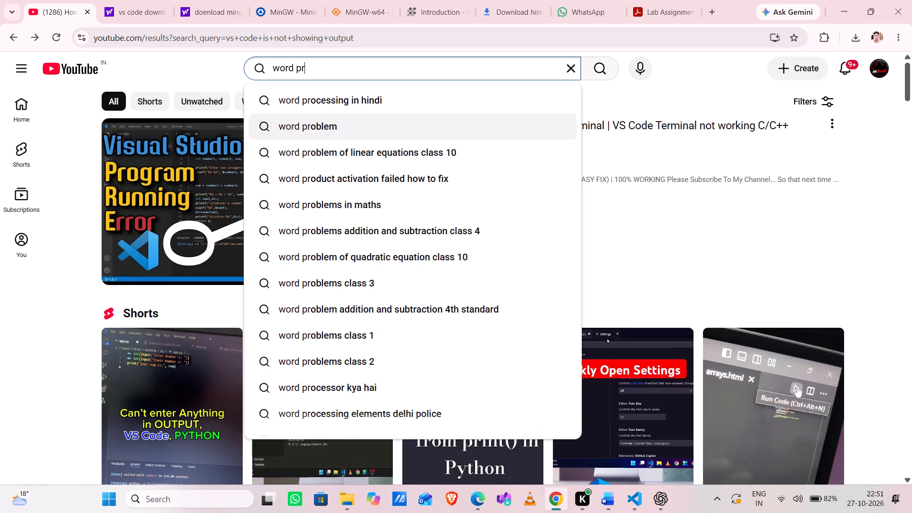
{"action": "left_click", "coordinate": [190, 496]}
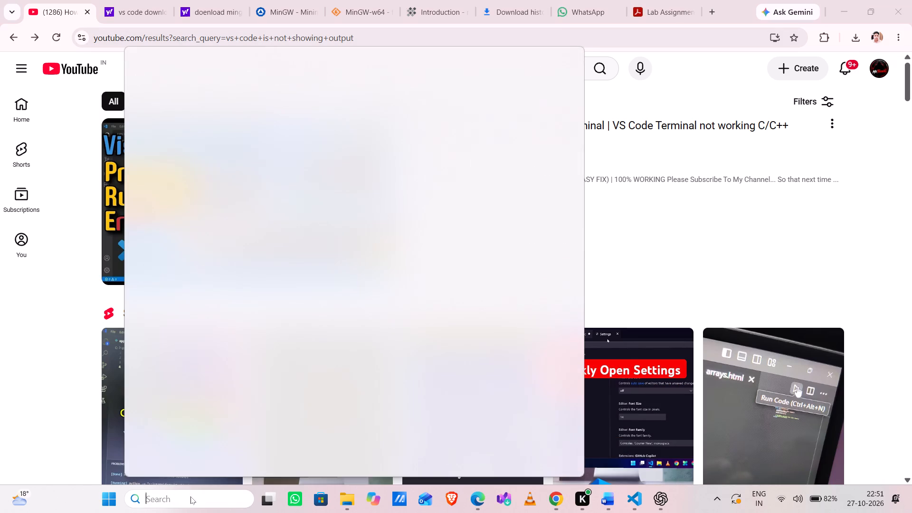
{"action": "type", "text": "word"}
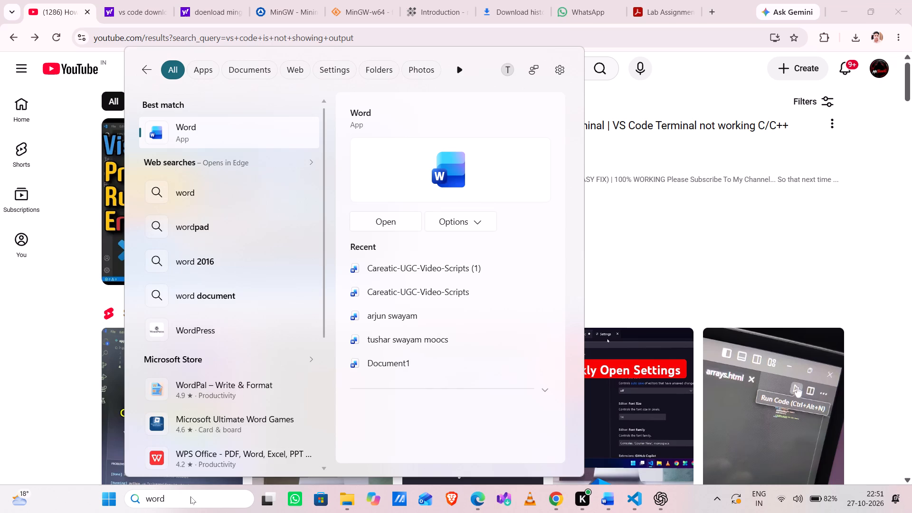
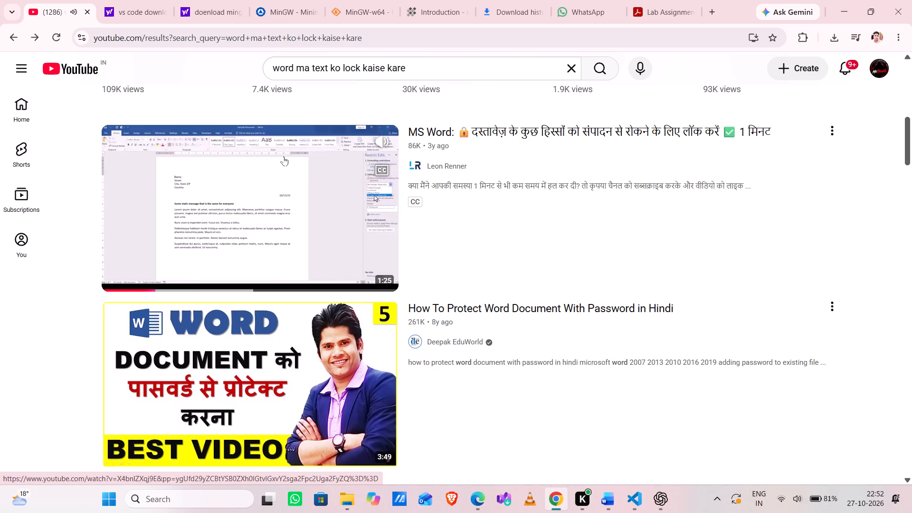
Browse further through the YouTube results for "word ma text ko lock kaise kare" for a tutorial on locking Word text.
{"action": "scroll", "coordinate": [290, 158], "scroll_direction": "down", "scroll_amount": 1}
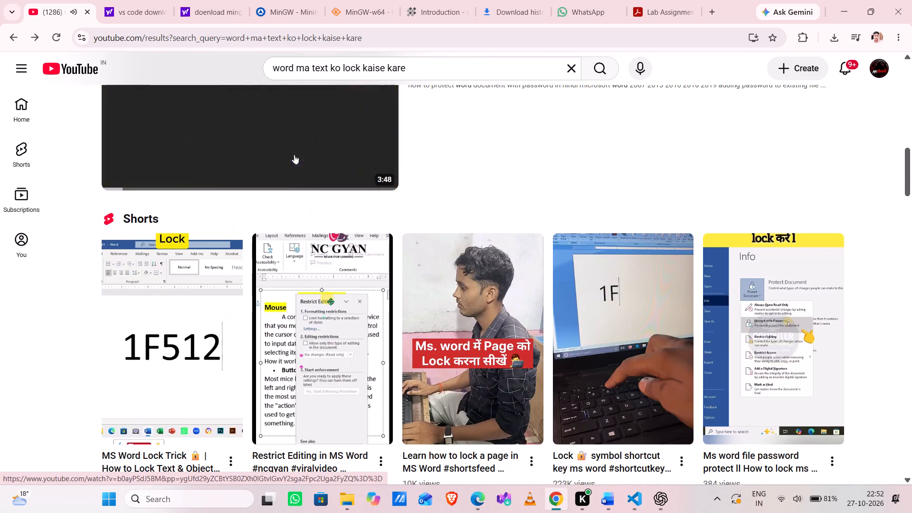
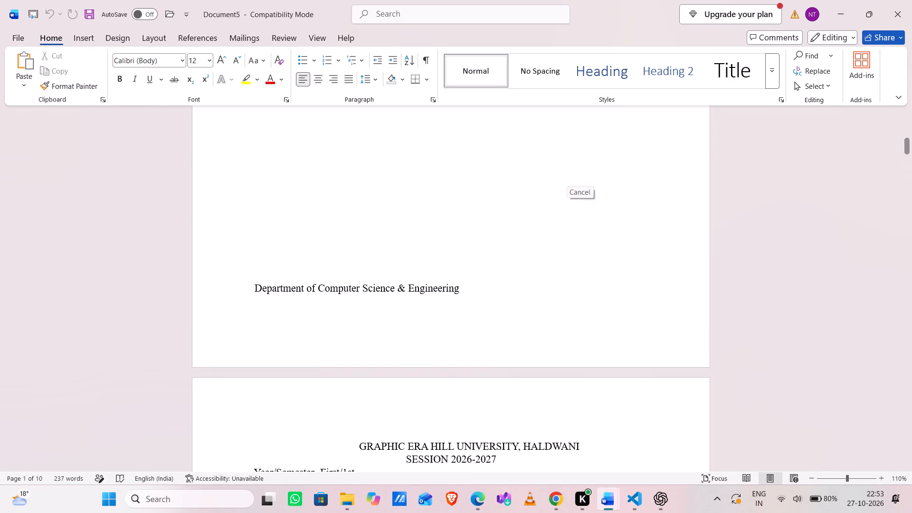
Look through the document's export, print, save and info pages for an option to protect the text.
{"action": "left_click", "coordinate": [21, 39]}
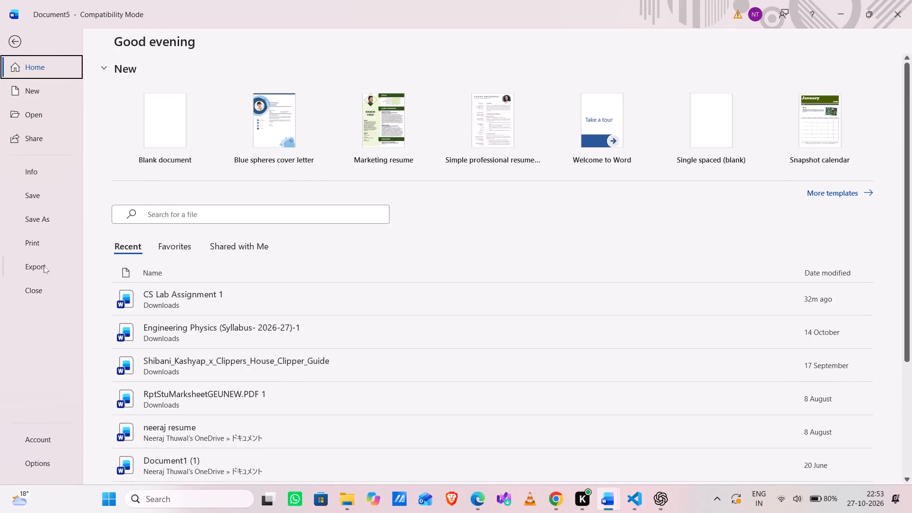
{"action": "left_click", "coordinate": [43, 267]}
{"action": "left_click", "coordinate": [46, 243]}
{"action": "left_click", "coordinate": [47, 219]}
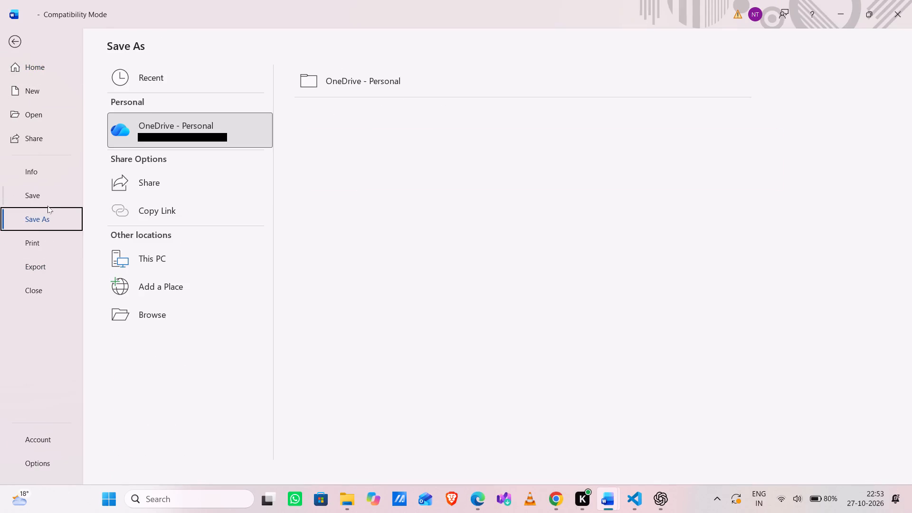
{"action": "left_click", "coordinate": [44, 195]}
{"action": "left_click", "coordinate": [47, 177]}
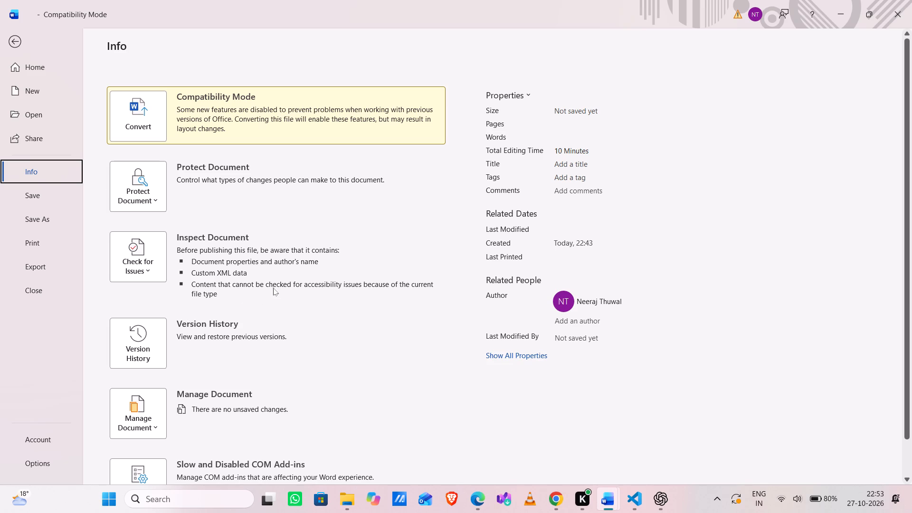
{"action": "scroll", "coordinate": [236, 187], "scroll_direction": "down", "scroll_amount": 1}
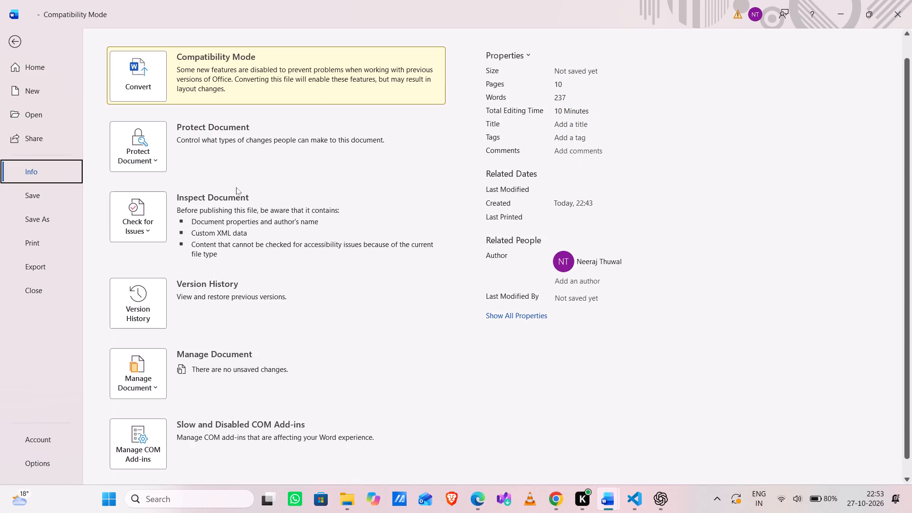
{"action": "scroll", "coordinate": [236, 187], "scroll_direction": "down", "scroll_amount": 1}
{"action": "left_click", "coordinate": [51, 66]}
{"action": "left_click", "coordinate": [41, 90]}
{"action": "left_click", "coordinate": [46, 65]}
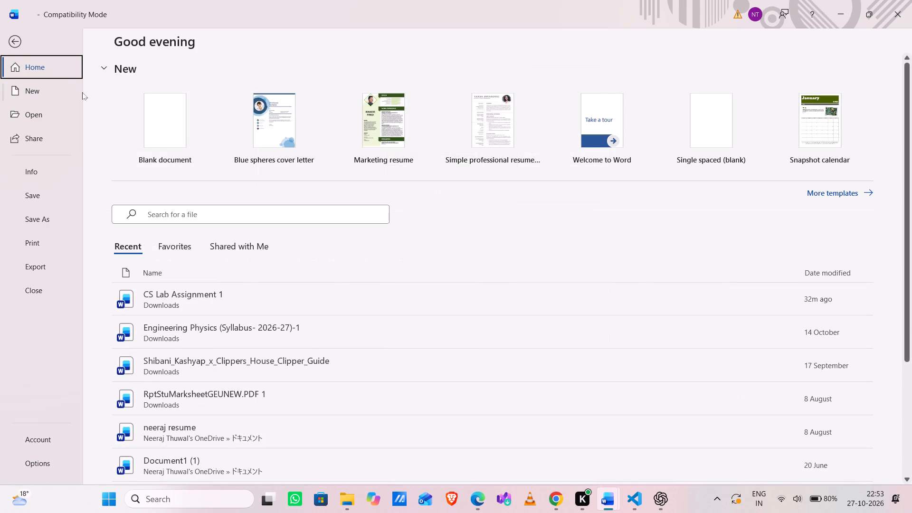
{"action": "left_click", "coordinate": [12, 46]}
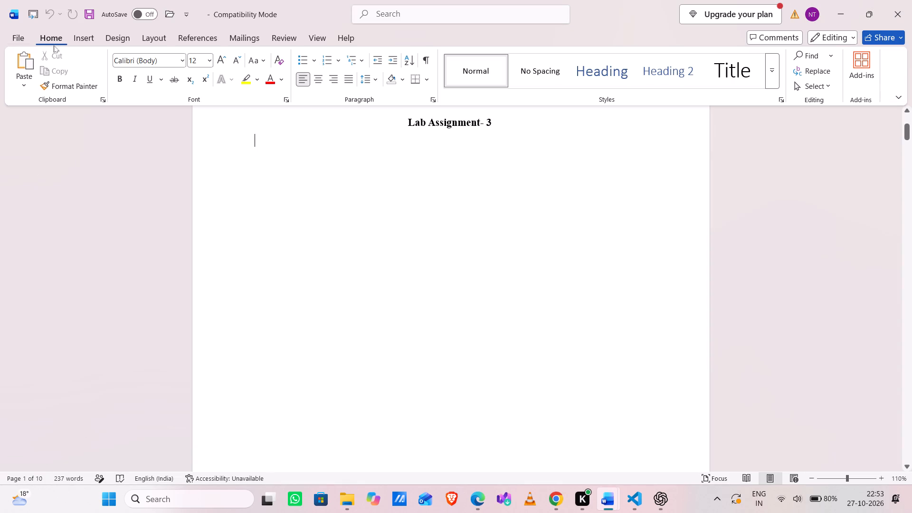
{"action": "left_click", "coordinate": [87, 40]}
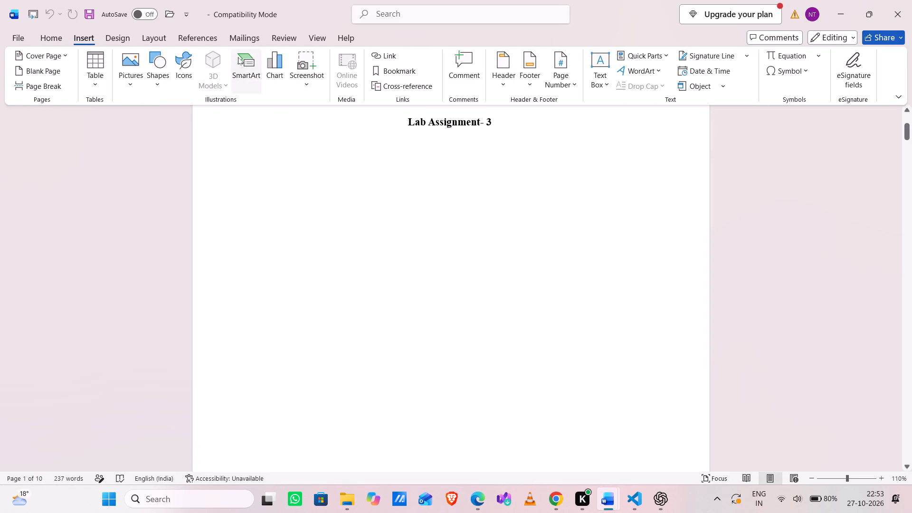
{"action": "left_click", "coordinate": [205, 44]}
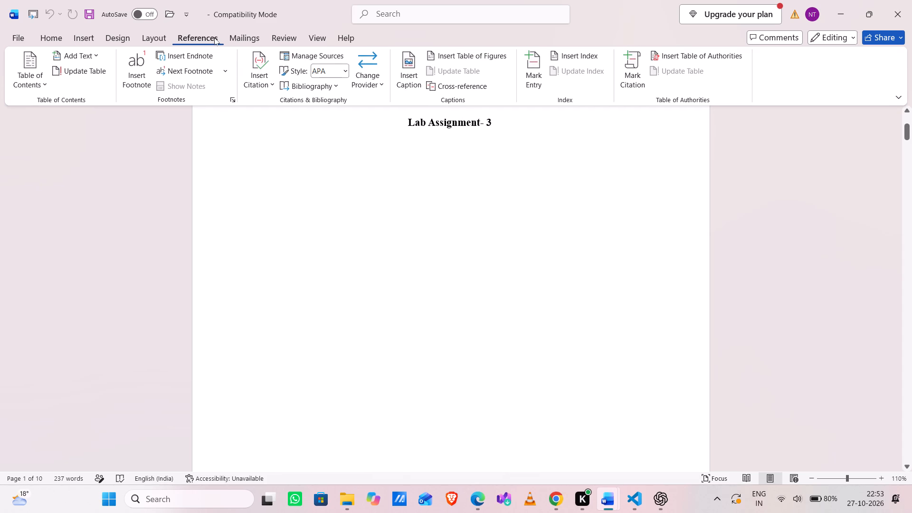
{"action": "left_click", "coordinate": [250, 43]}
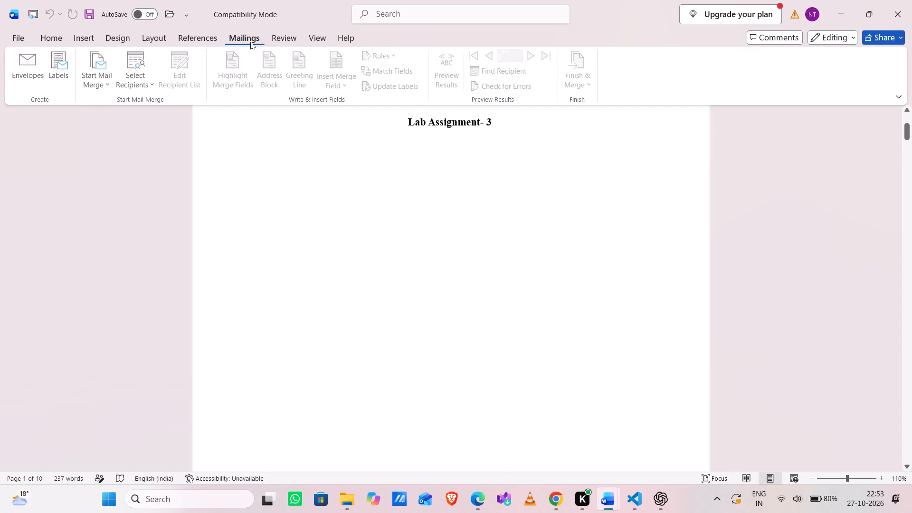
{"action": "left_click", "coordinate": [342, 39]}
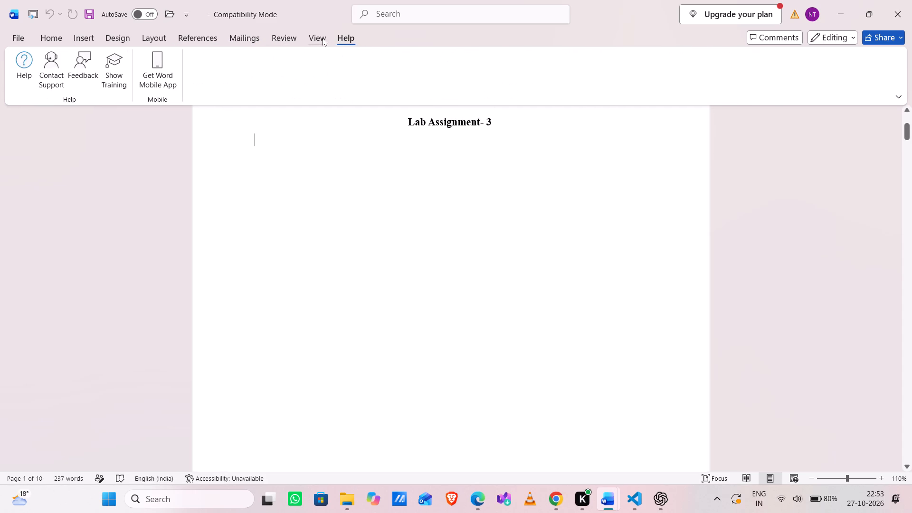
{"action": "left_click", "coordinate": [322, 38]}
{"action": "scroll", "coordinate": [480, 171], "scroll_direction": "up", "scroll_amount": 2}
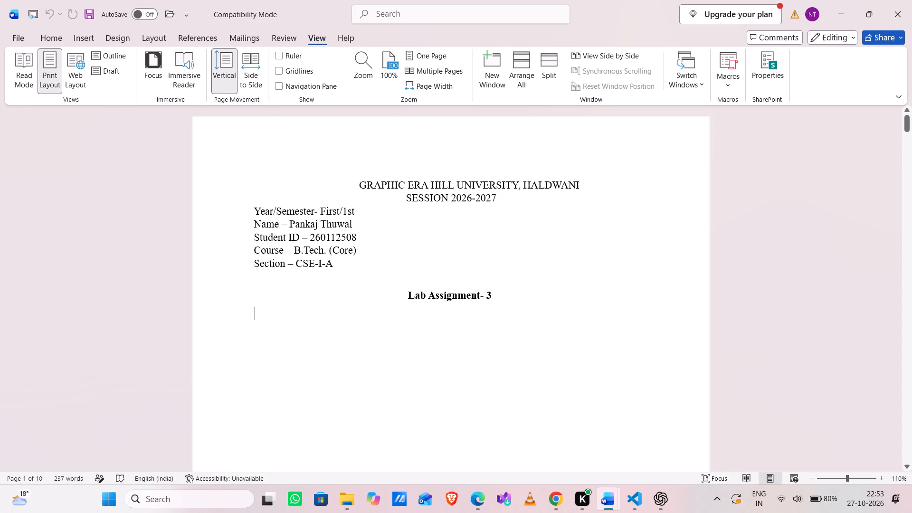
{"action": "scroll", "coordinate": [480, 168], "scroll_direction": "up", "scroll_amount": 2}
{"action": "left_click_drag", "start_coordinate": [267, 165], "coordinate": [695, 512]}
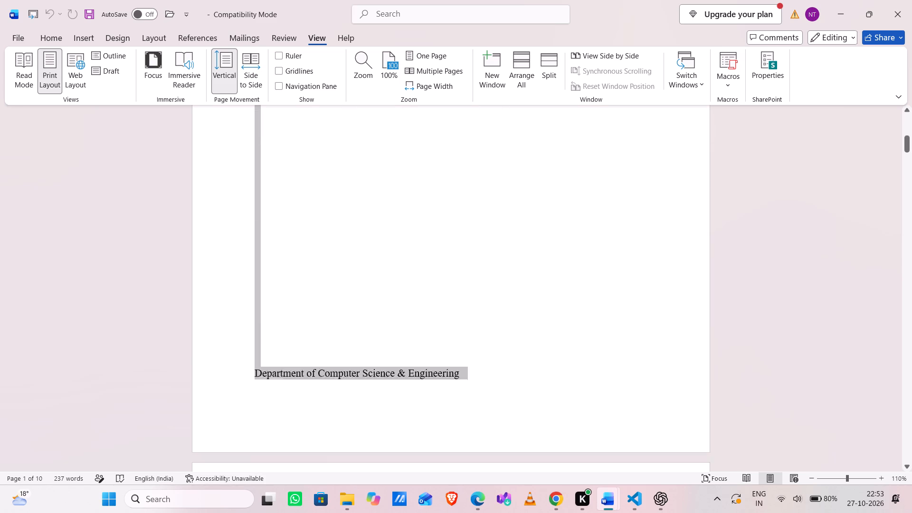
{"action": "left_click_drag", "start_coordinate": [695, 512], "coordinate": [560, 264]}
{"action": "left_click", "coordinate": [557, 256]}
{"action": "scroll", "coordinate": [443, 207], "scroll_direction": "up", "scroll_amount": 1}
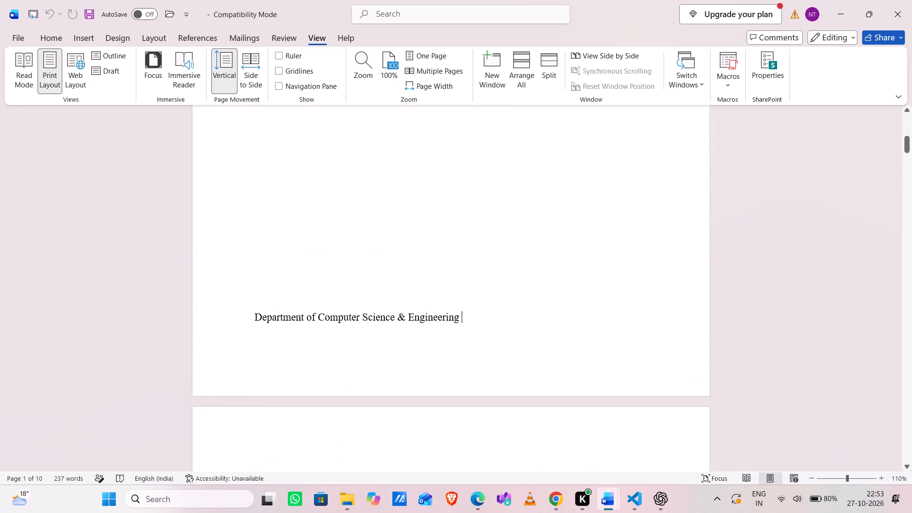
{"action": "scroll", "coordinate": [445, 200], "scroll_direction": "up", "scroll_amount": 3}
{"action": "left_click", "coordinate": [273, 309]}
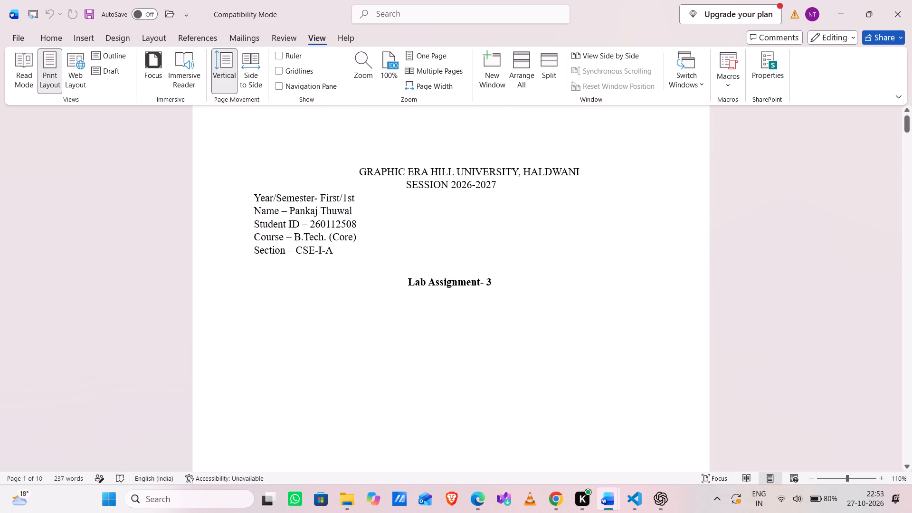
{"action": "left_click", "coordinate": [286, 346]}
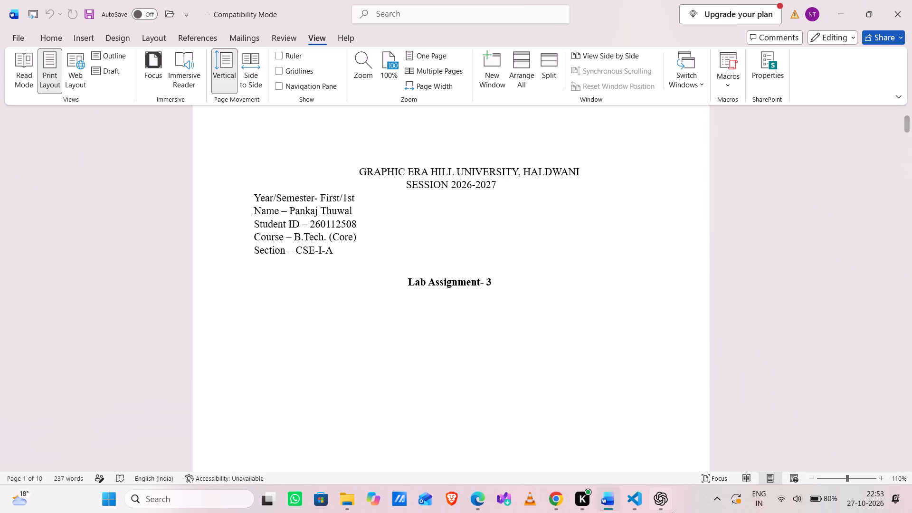
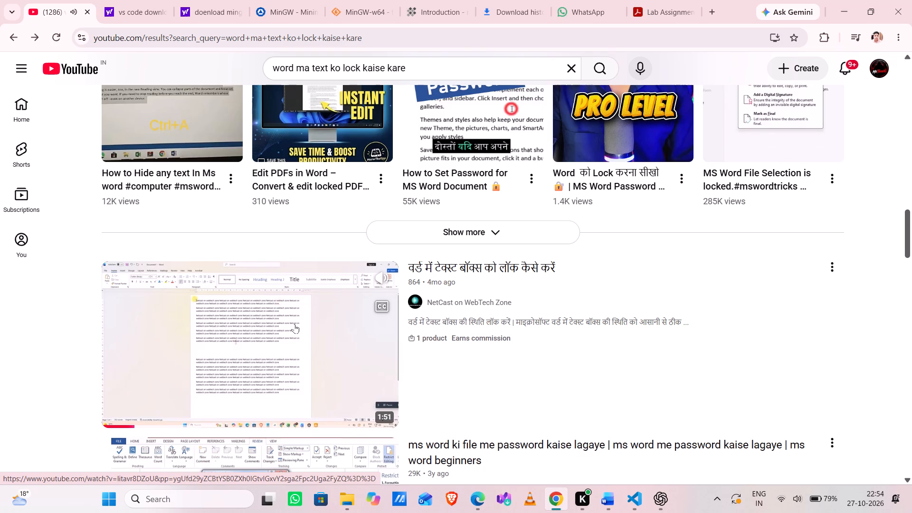
Browse the video results on locking Word text and preview "How To Lock Text In Place Ms Word - Easy Fix" with sound.
{"action": "scroll", "coordinate": [244, 338], "scroll_direction": "down", "scroll_amount": 1}
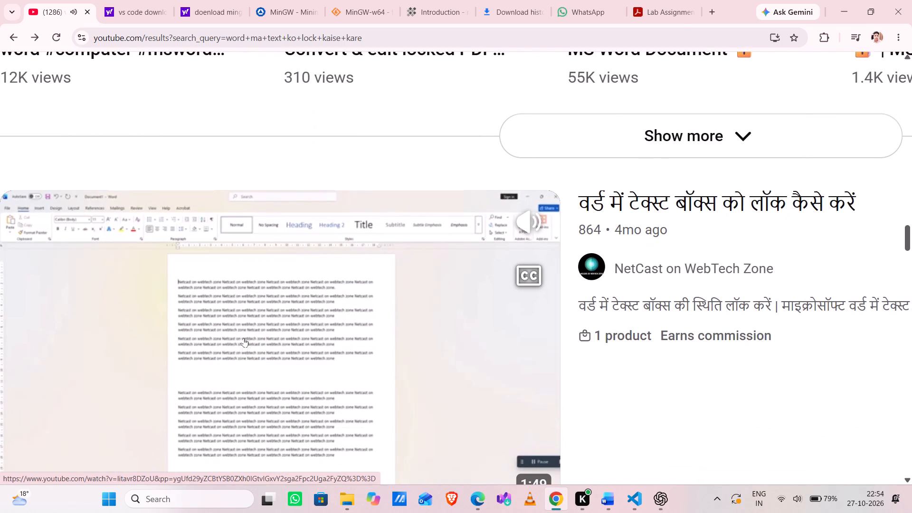
{"action": "scroll", "coordinate": [244, 338], "scroll_direction": "down", "scroll_amount": 2}
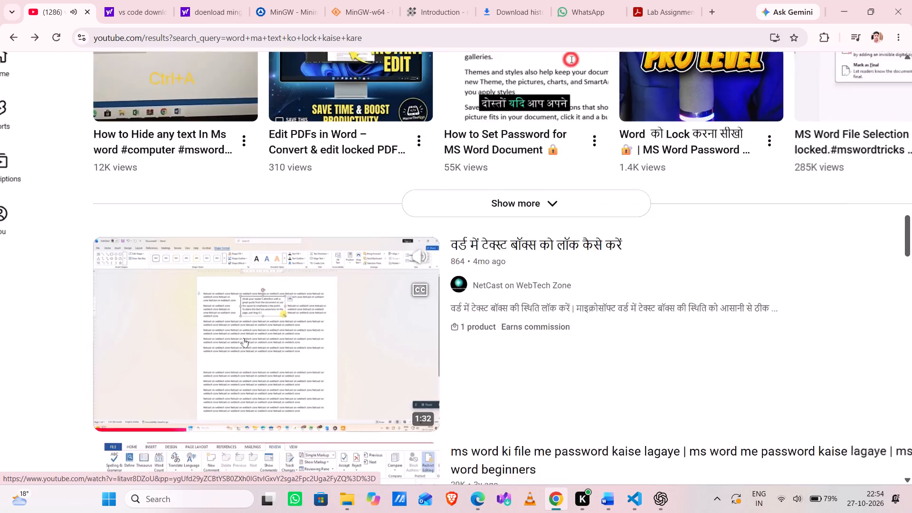
{"action": "scroll", "coordinate": [274, 338], "scroll_direction": "down", "scroll_amount": 2}
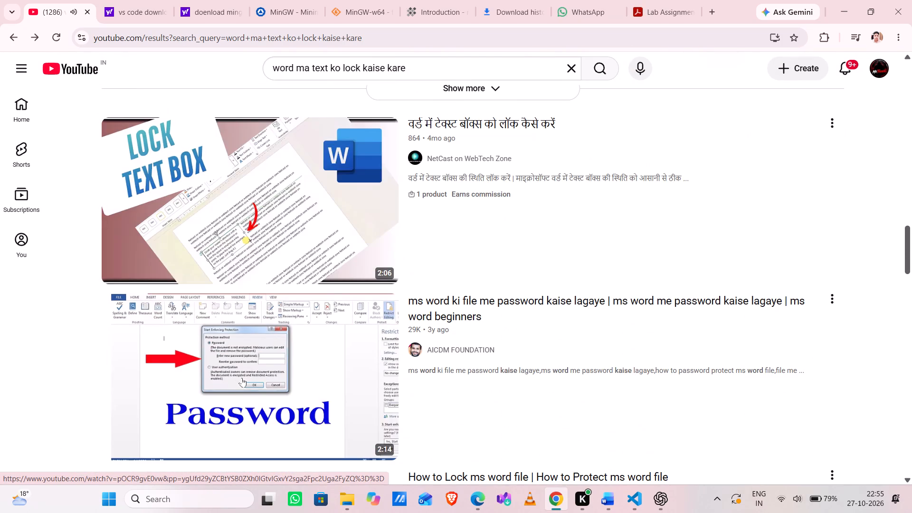
{"action": "scroll", "coordinate": [244, 378], "scroll_direction": "down", "scroll_amount": 4}
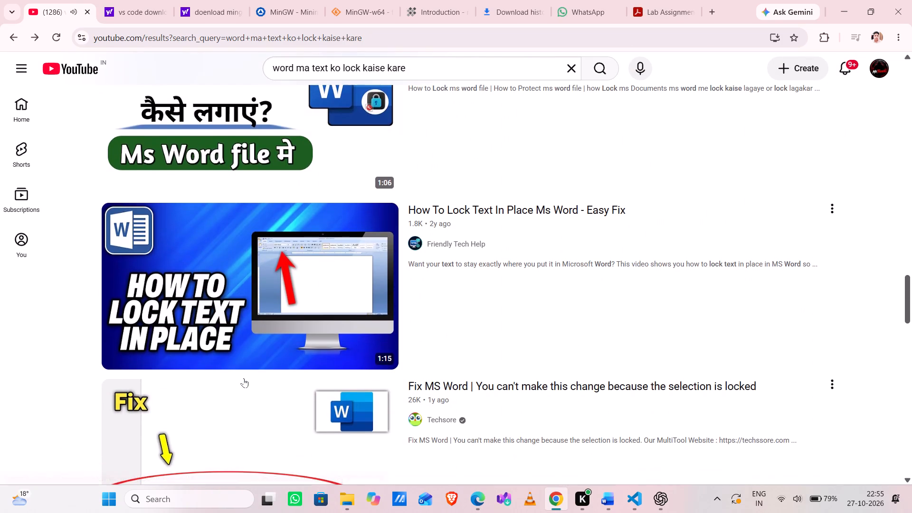
{"action": "scroll", "coordinate": [244, 378], "scroll_direction": "down", "scroll_amount": 1}
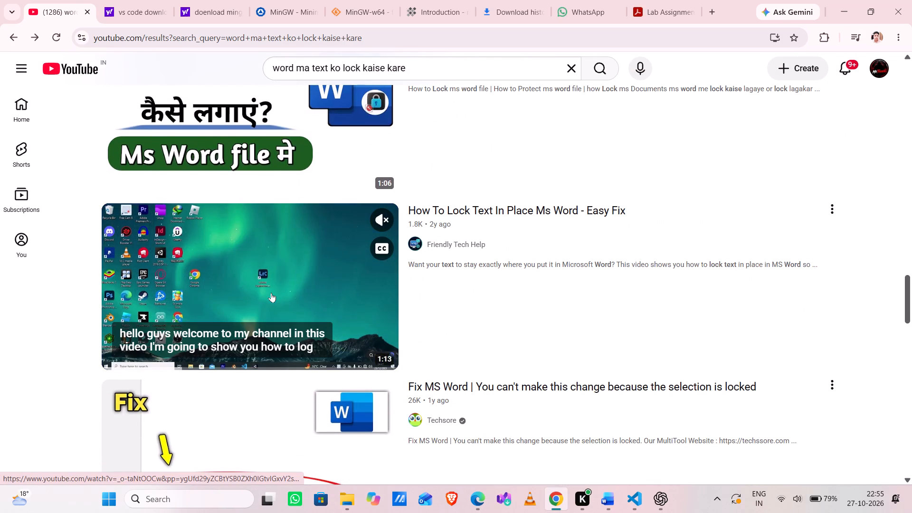
{"action": "left_click", "coordinate": [379, 220]}
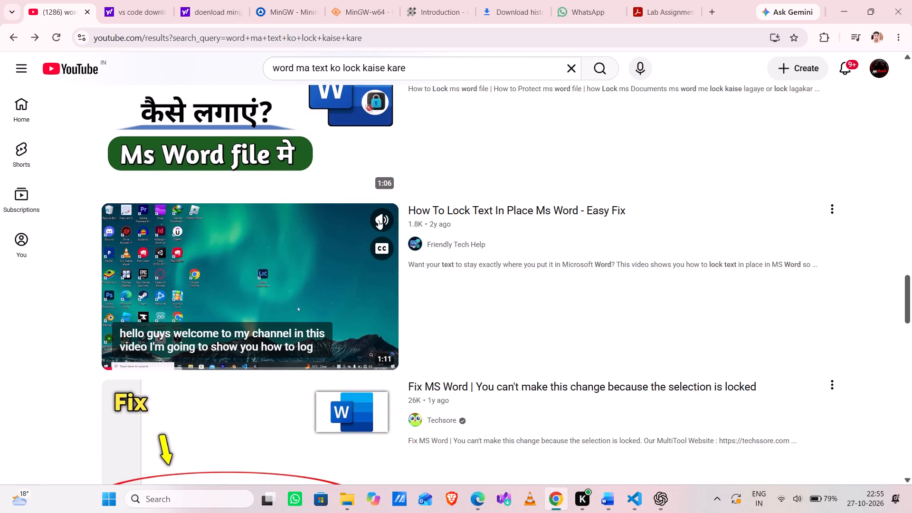
{"action": "left_click", "coordinate": [378, 247]}
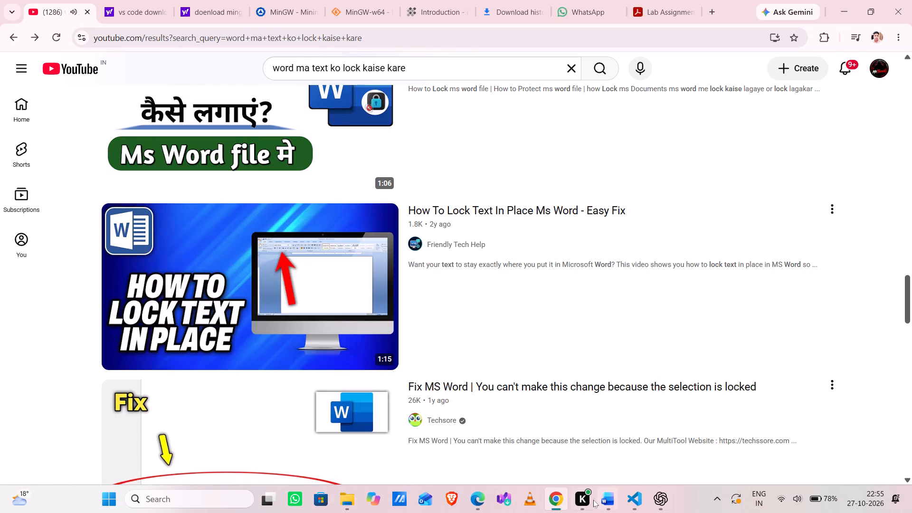
Switch to the Lab Assignment- 3 document in Word and check the Track Changes options for a way to lock the text.
{"action": "left_click", "coordinate": [603, 497]}
{"action": "left_click", "coordinate": [637, 457]}
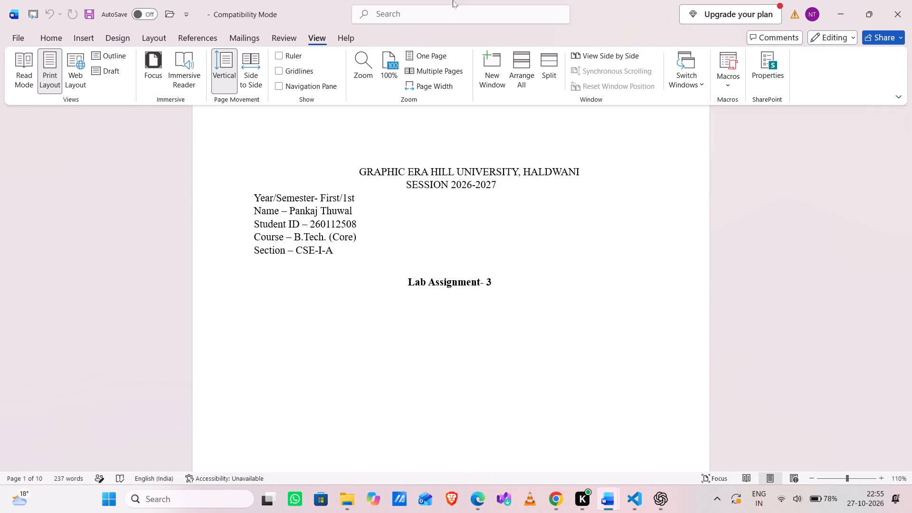
{"action": "left_click", "coordinate": [290, 32]}
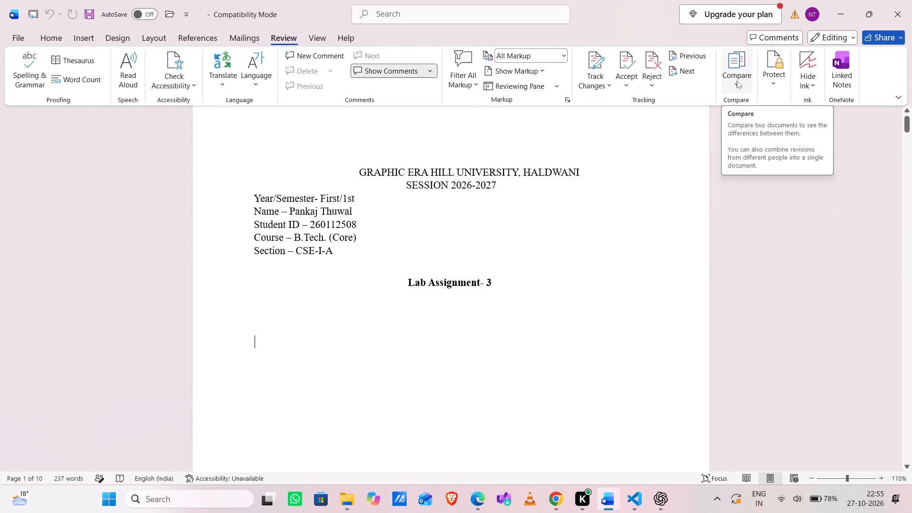
{"action": "left_click", "coordinate": [593, 80]}
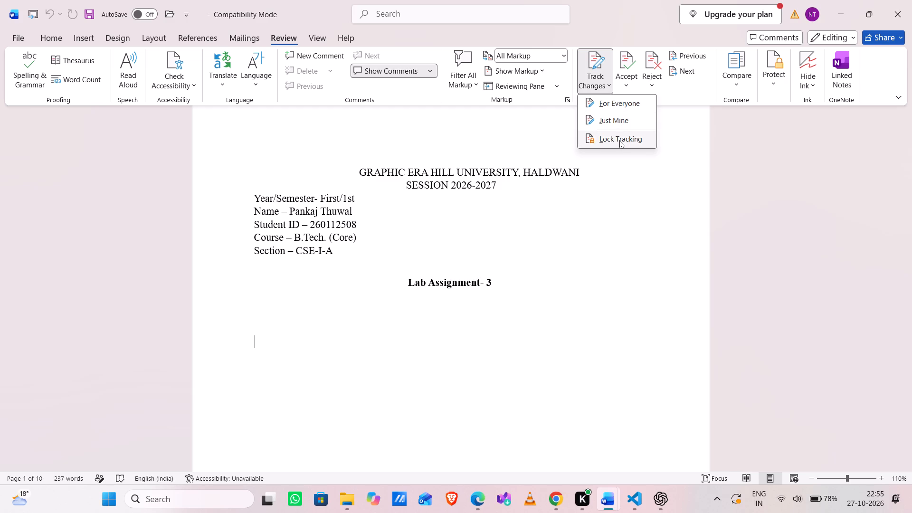
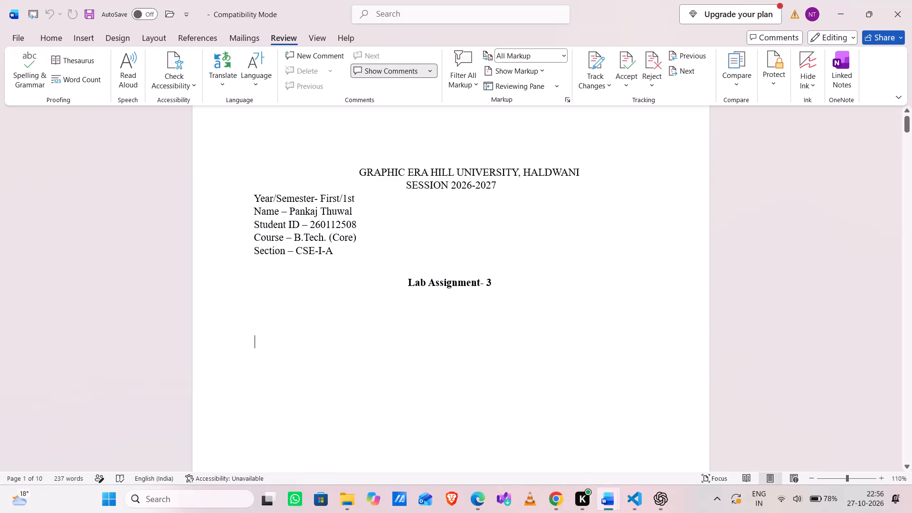
Switch to Chrome, open the "How To Lock Text In Place Ms Word - Easy Fix" video and watch its Restrict Editing part.
{"action": "left_click", "coordinate": [636, 512]}
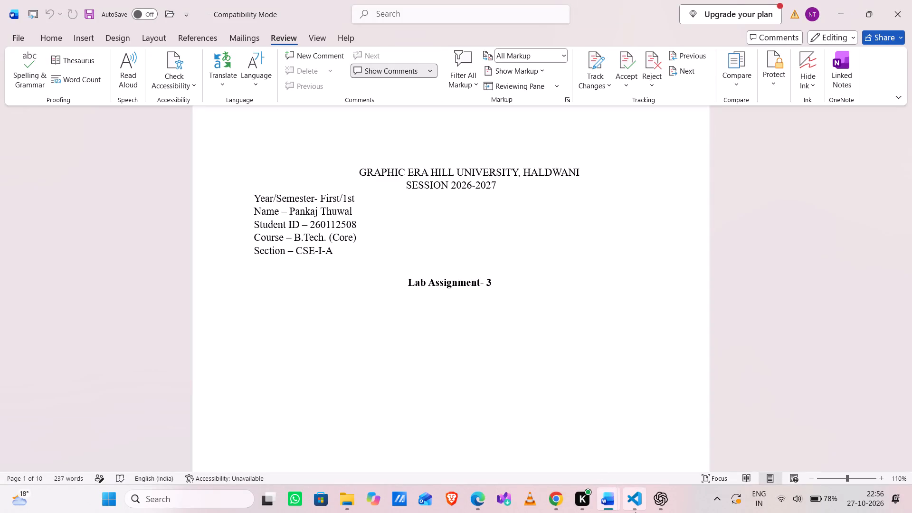
{"action": "left_click", "coordinate": [637, 509]}
{"action": "left_click", "coordinate": [557, 497]}
{"action": "left_click", "coordinate": [378, 339]}
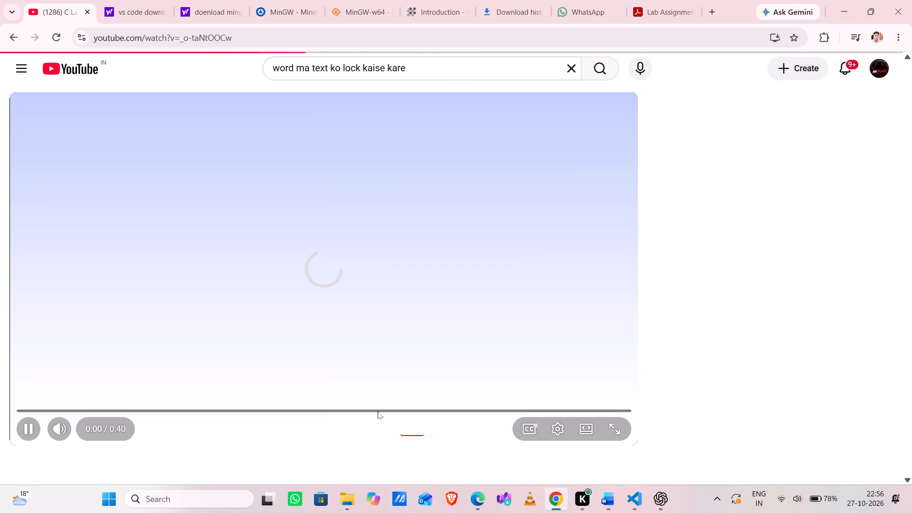
{"action": "left_click", "coordinate": [367, 408]}
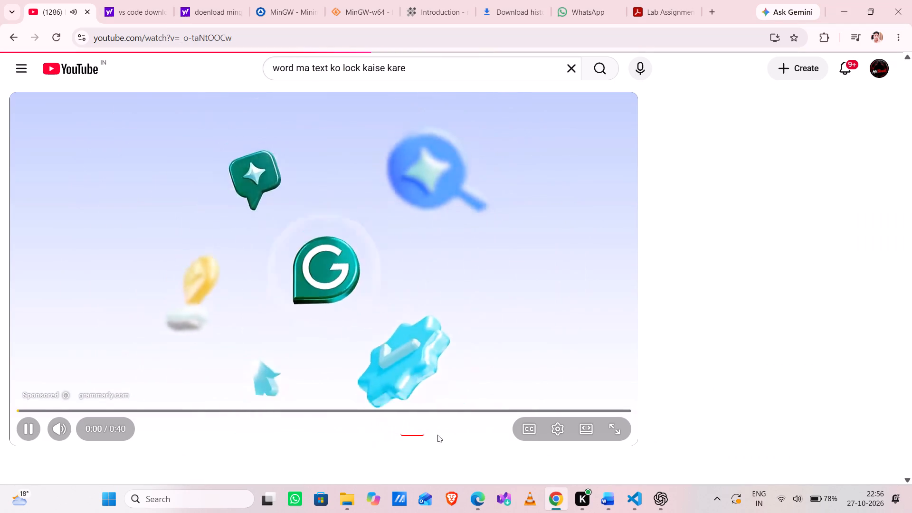
{"action": "left_click", "coordinate": [484, 433]}
{"action": "left_click", "coordinate": [483, 426]}
{"action": "left_click", "coordinate": [467, 428]}
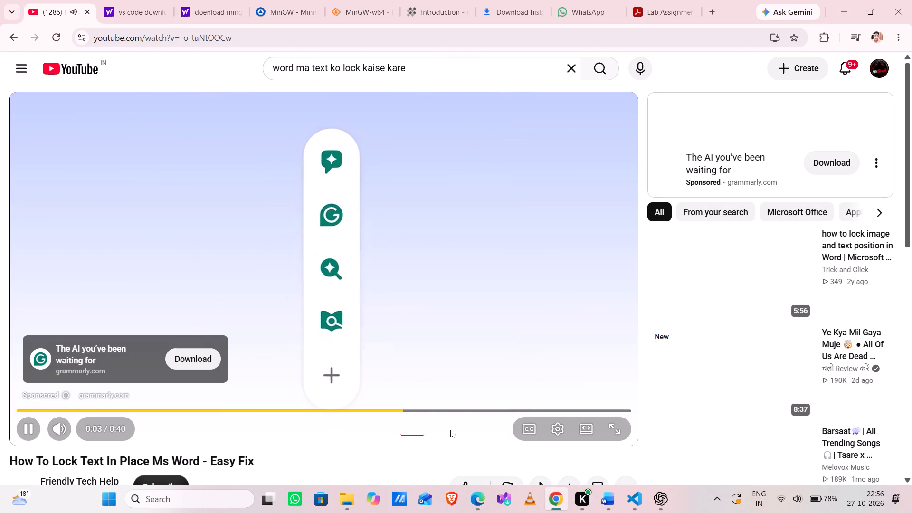
{"action": "left_click", "coordinate": [449, 430]}
{"action": "left_click", "coordinate": [443, 429]}
{"action": "left_click", "coordinate": [438, 430]}
{"action": "left_click", "coordinate": [423, 430]}
{"action": "left_click", "coordinate": [420, 428]}
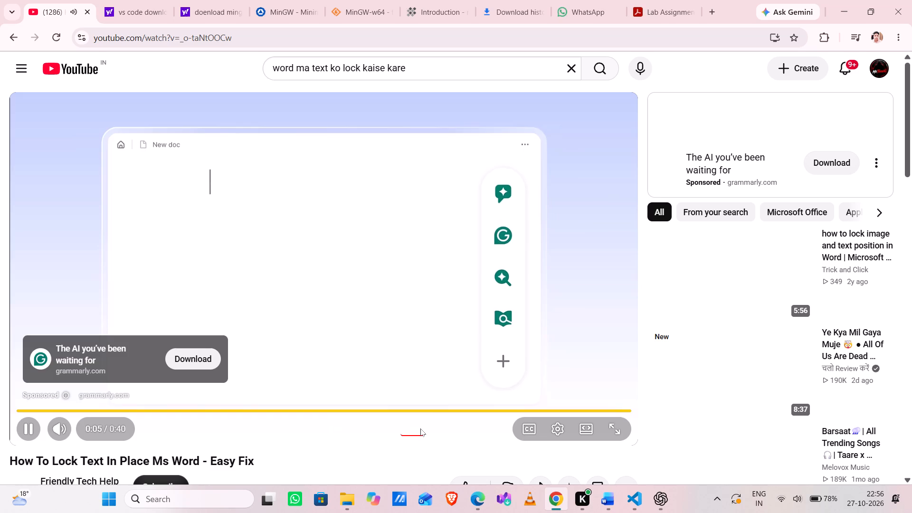
{"action": "left_click", "coordinate": [596, 391]}
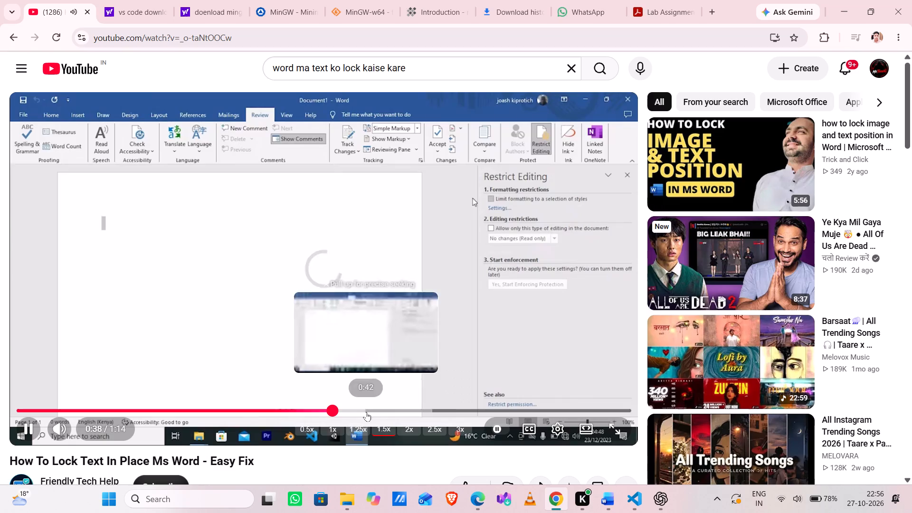
{"action": "left_click", "coordinate": [464, 339]}
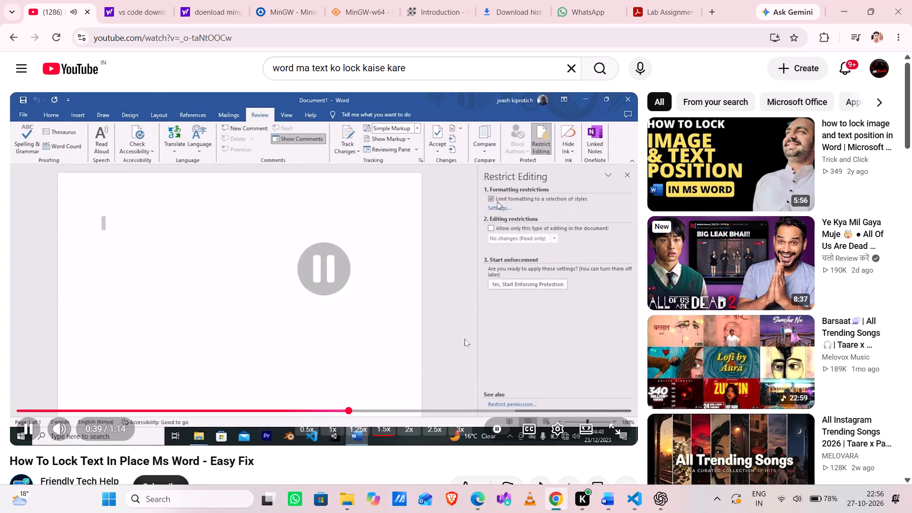
Look through the Lab Assignment- 3 document's review commands in Word for Restrict Editing, checking against the video in Chrome.
{"action": "left_click", "coordinate": [607, 499]}
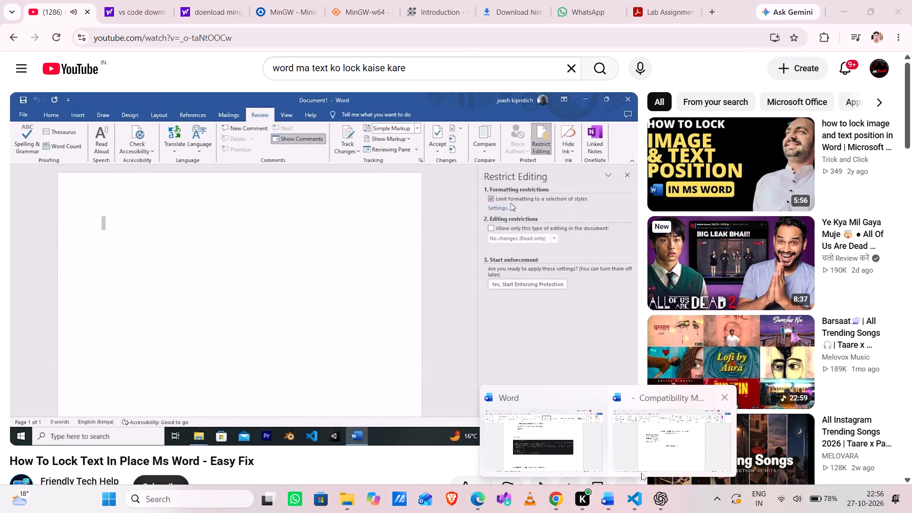
{"action": "left_click", "coordinate": [648, 469]}
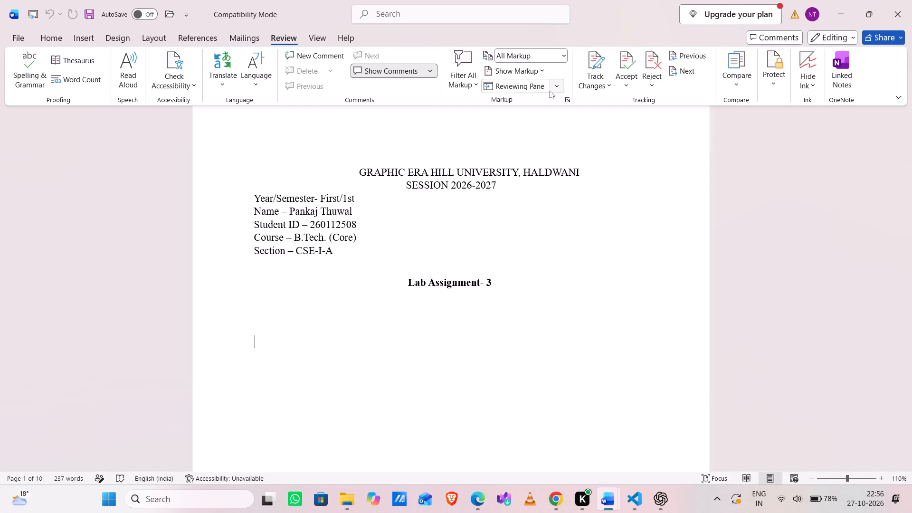
{"action": "left_click", "coordinate": [271, 41]}
{"action": "left_click", "coordinate": [564, 494]}
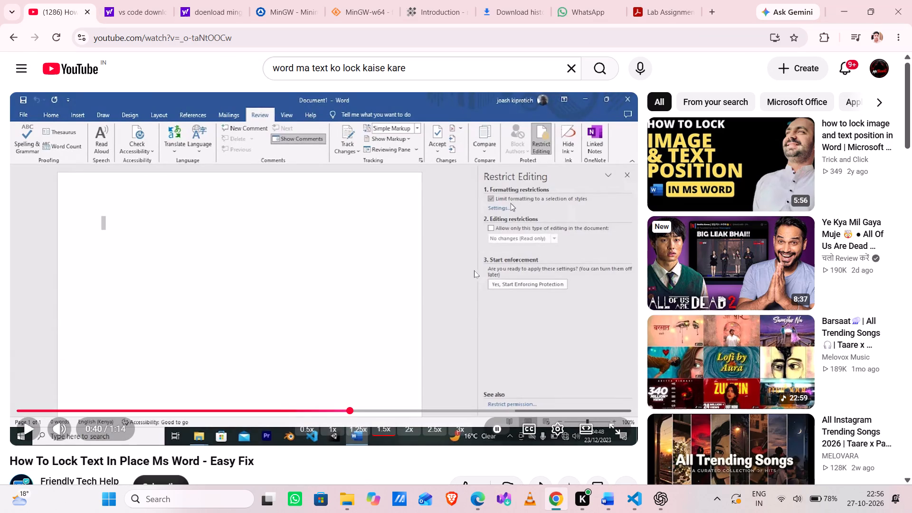
{"action": "left_click", "coordinate": [541, 218]}
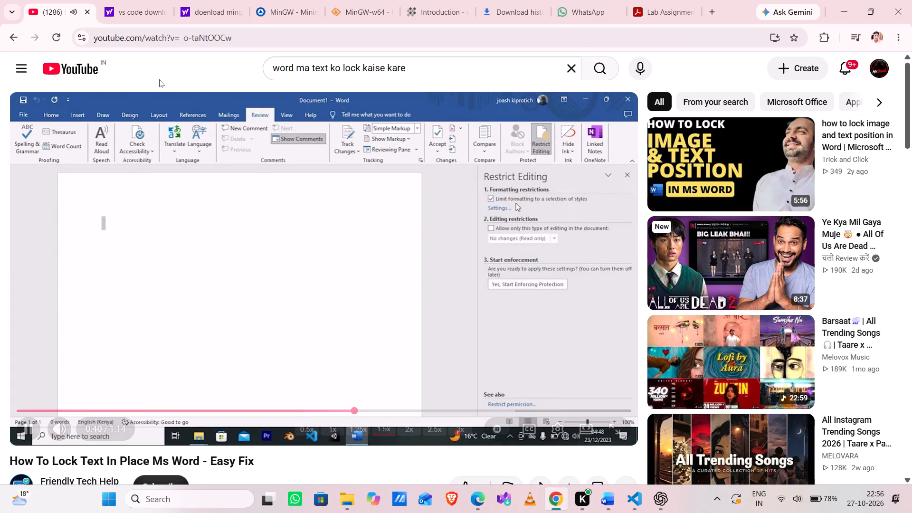
Return to the video results for "word ma text ko lock kaise kare" and look for another tutorial on locking specific text.
{"action": "left_click", "coordinate": [18, 39]}
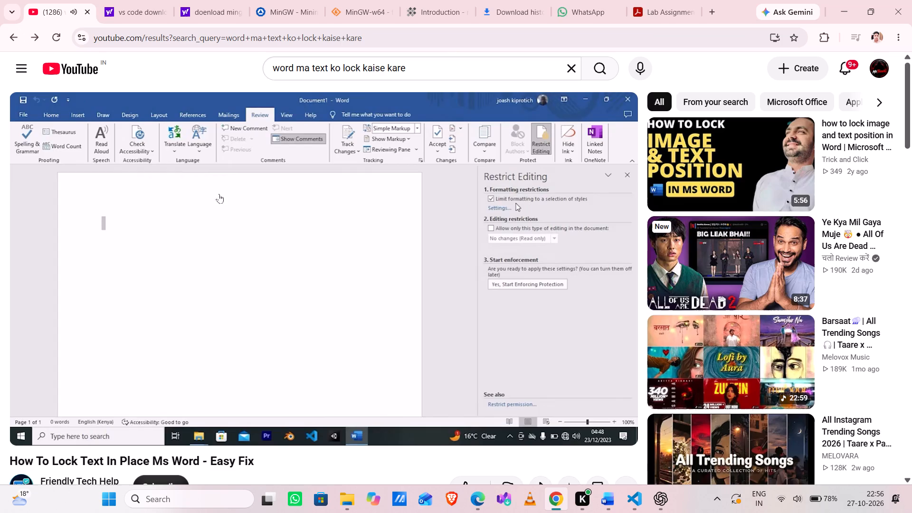
{"action": "scroll", "coordinate": [342, 227], "scroll_direction": "down", "scroll_amount": 2}
{"action": "scroll", "coordinate": [342, 227], "scroll_direction": "up", "scroll_amount": 1}
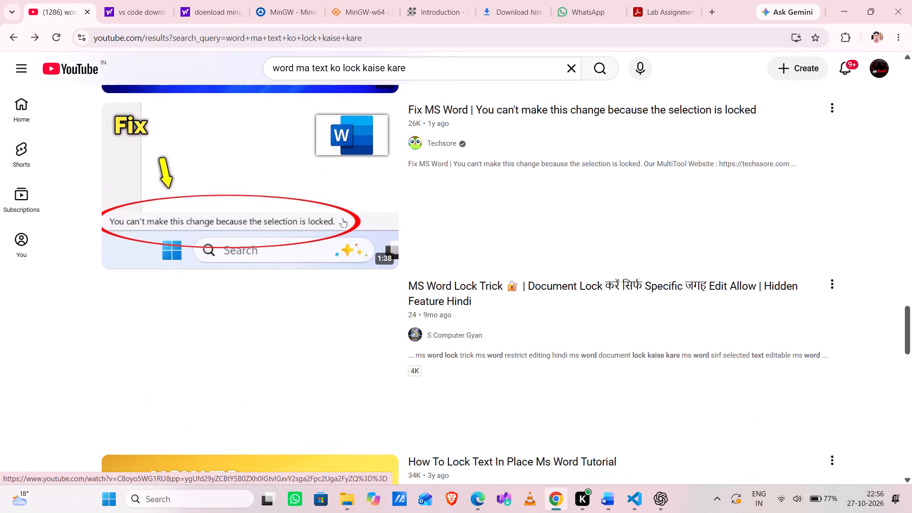
{"action": "scroll", "coordinate": [342, 218], "scroll_direction": "up", "scroll_amount": 1}
{"action": "scroll", "coordinate": [342, 218], "scroll_direction": "down", "scroll_amount": 1}
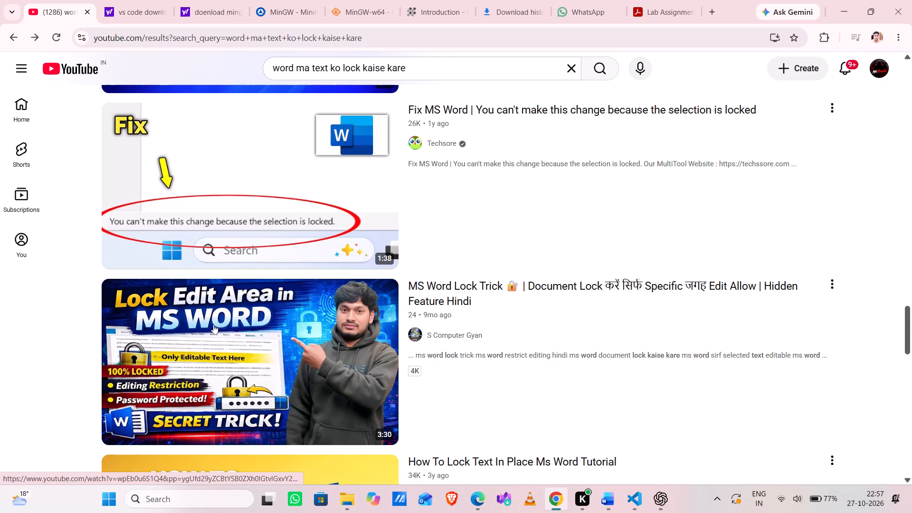
{"action": "scroll", "coordinate": [215, 323], "scroll_direction": "down", "scroll_amount": 2}
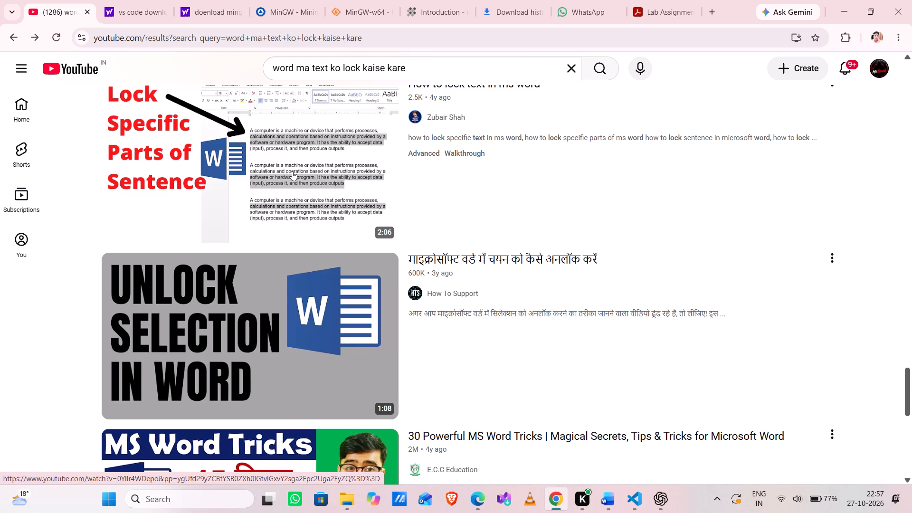
{"action": "scroll", "coordinate": [324, 163], "scroll_direction": "up", "scroll_amount": 1}
{"action": "scroll", "coordinate": [323, 172], "scroll_direction": "down", "scroll_amount": 1}
Open the "How to lock text in ms word" video and watch it at 2x speed through the Developer tools demonstration, pausing it there.
{"action": "left_click", "coordinate": [323, 163]}
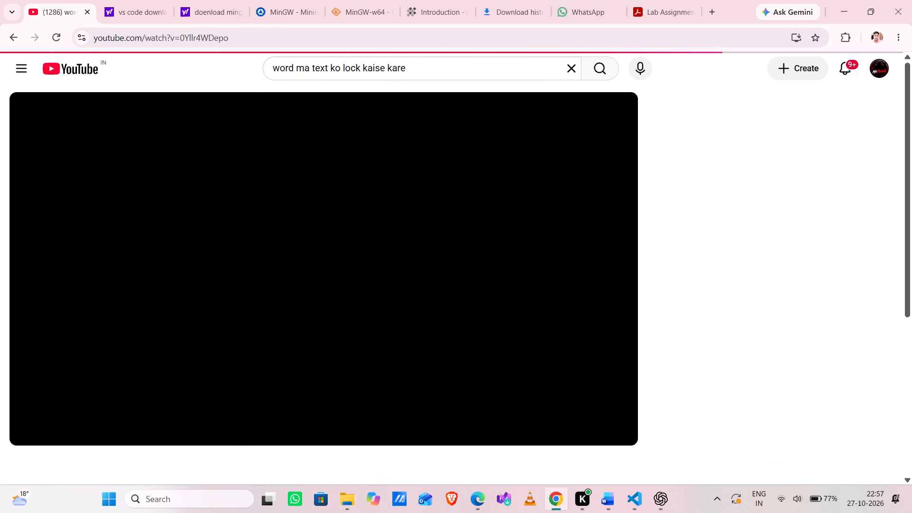
{"action": "left_click", "coordinate": [483, 430]}
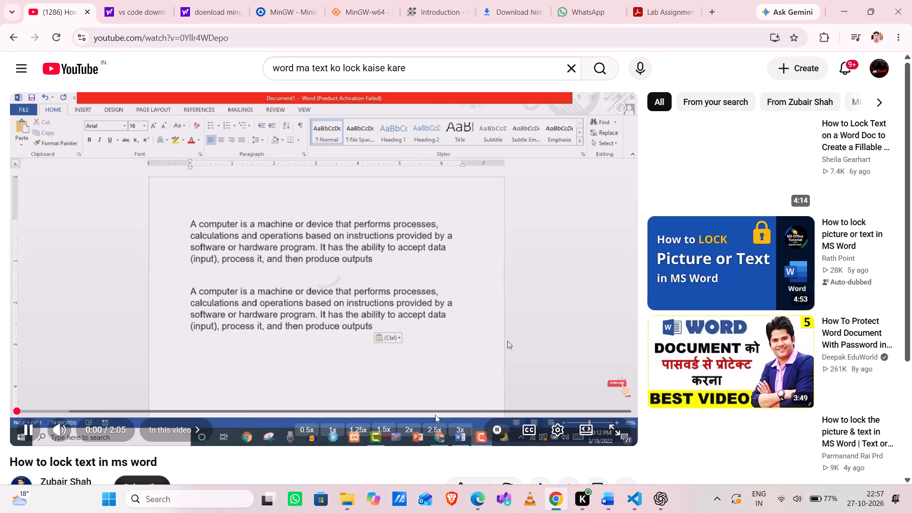
{"action": "left_click", "coordinate": [387, 426]}
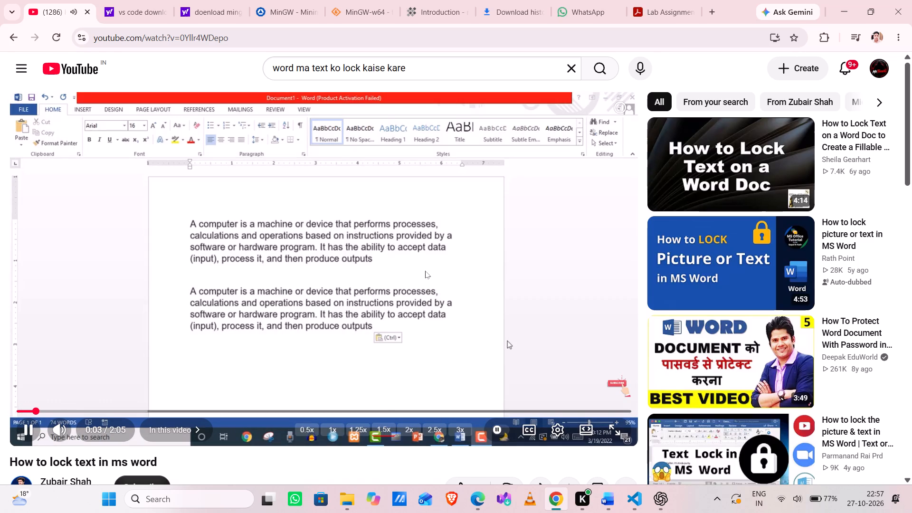
{"action": "left_click", "coordinate": [412, 424]}
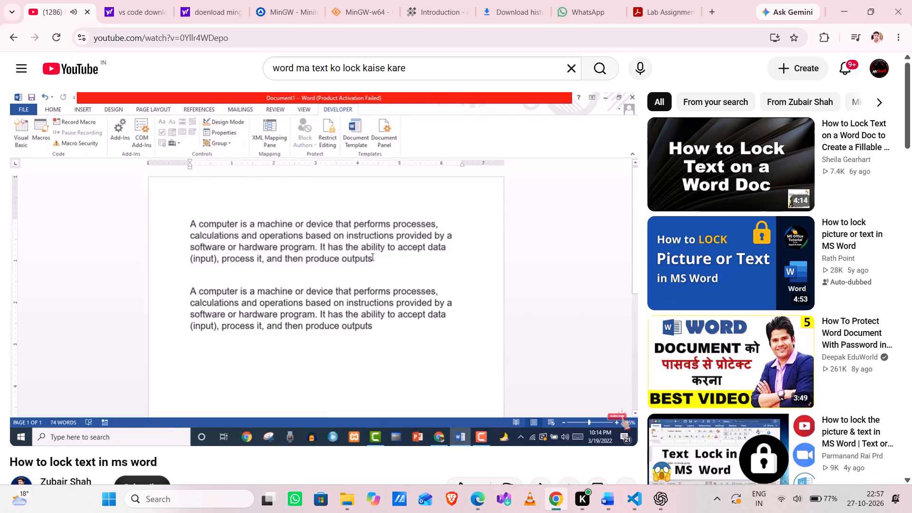
{"action": "left_click", "coordinate": [498, 270]}
Switch to Word, select the cover-page text through "Lab Assignment- 3", and check the View and Review commands for a lock option.
{"action": "left_click", "coordinate": [614, 507]}
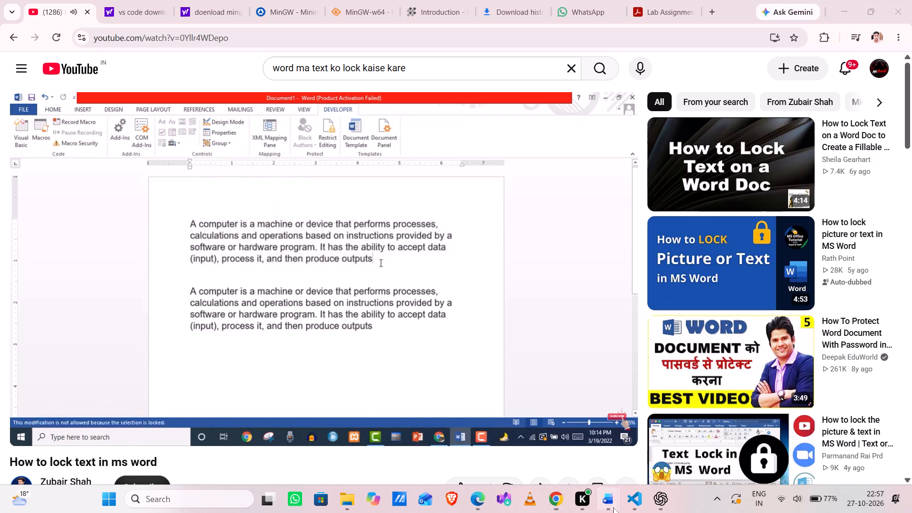
{"action": "left_click", "coordinate": [651, 445]}
{"action": "left_click_drag", "start_coordinate": [518, 285], "coordinate": [146, 92]}
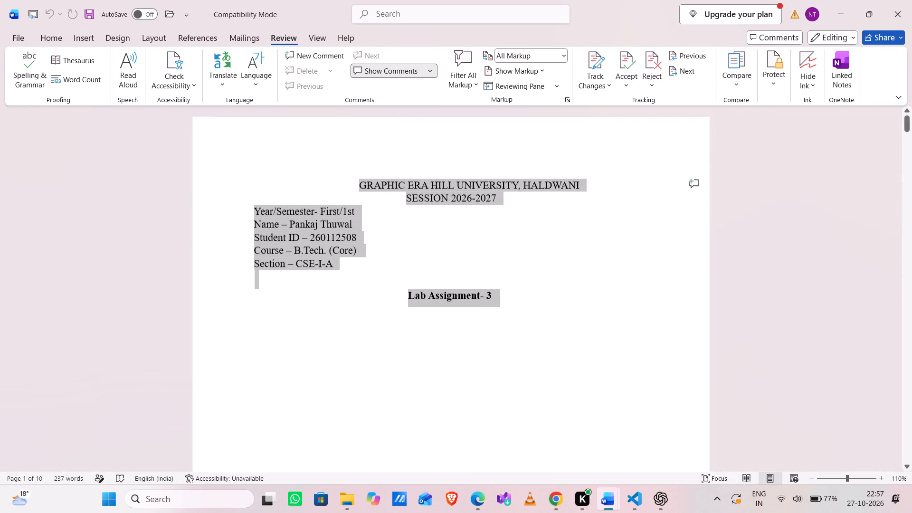
{"action": "left_click_drag", "start_coordinate": [146, 92], "coordinate": [146, 92]}
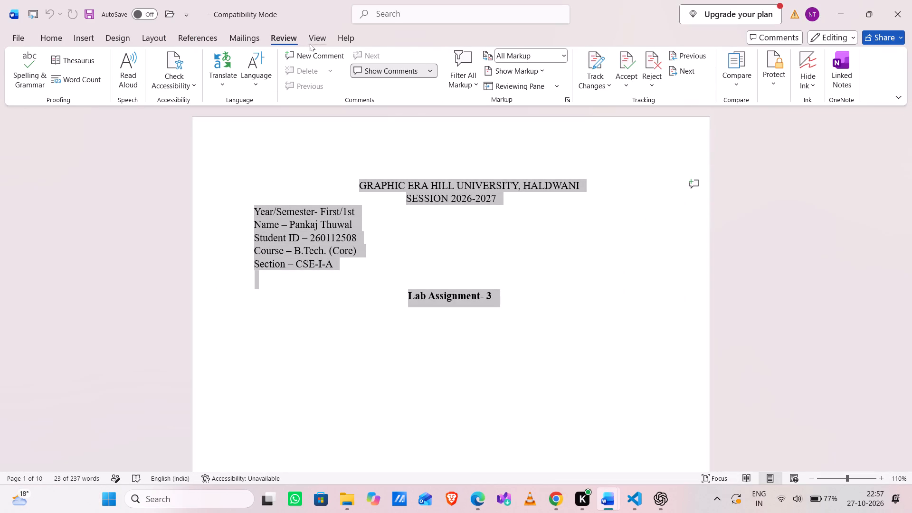
{"action": "left_click", "coordinate": [327, 40]}
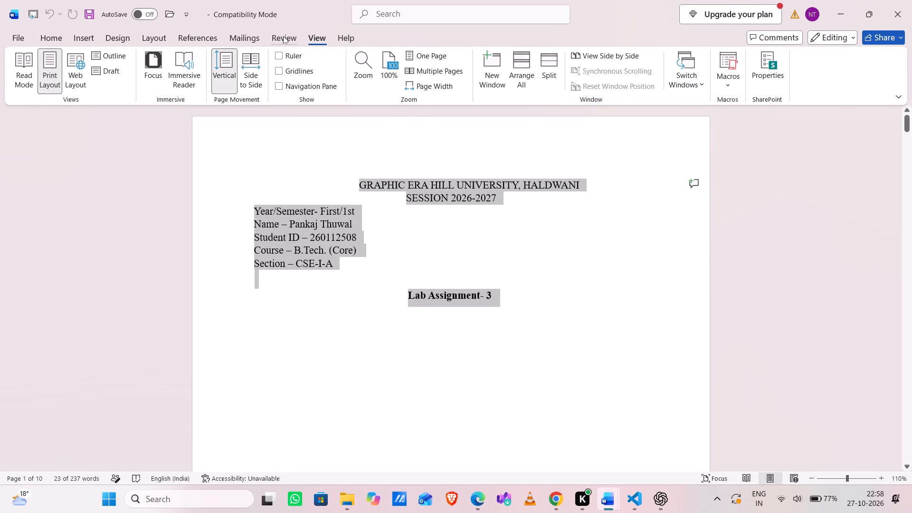
{"action": "left_click", "coordinate": [276, 37]}
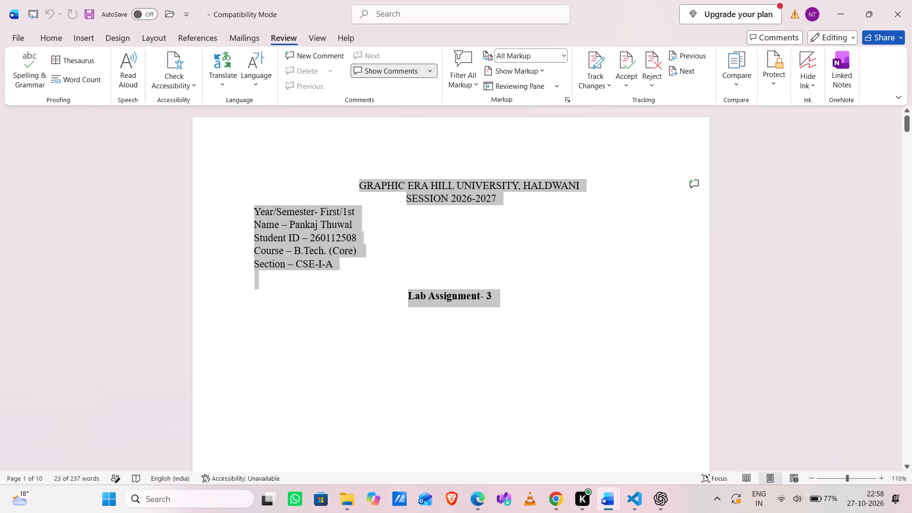
{"action": "left_click", "coordinate": [7, 11]}
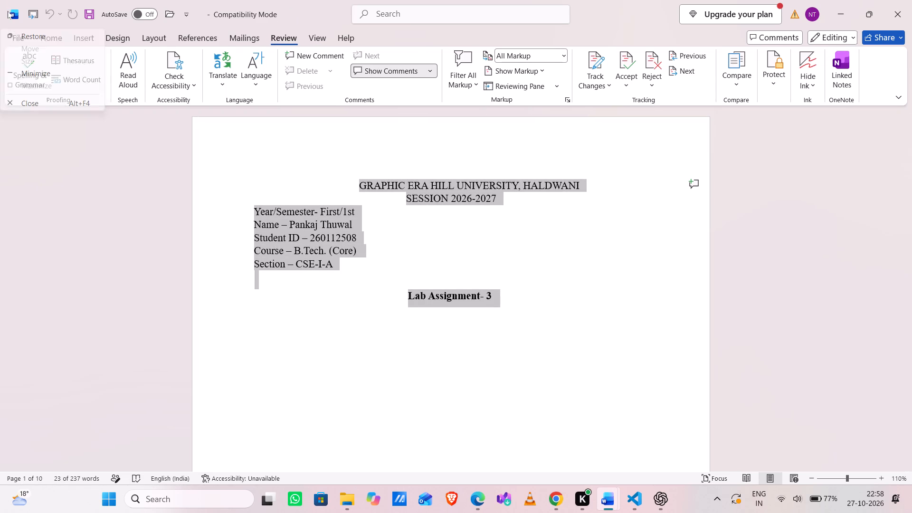
{"action": "left_click", "coordinate": [13, 17]}
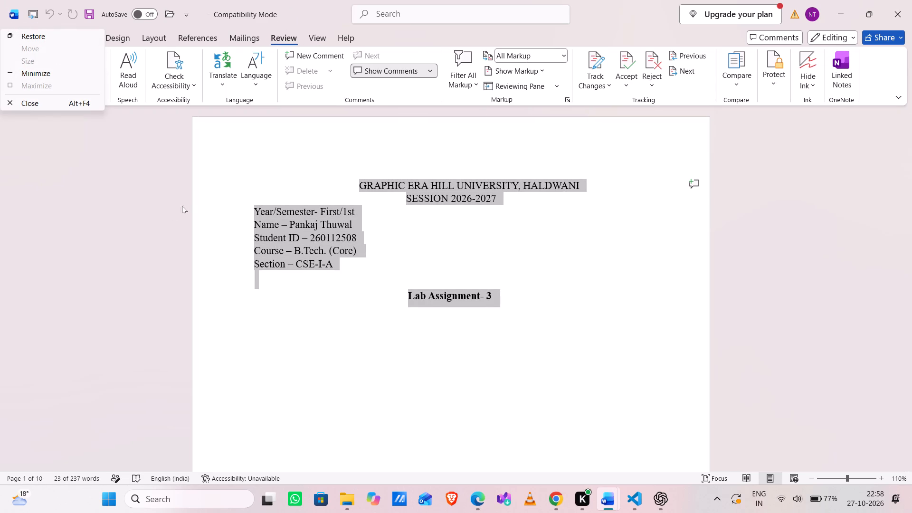
{"action": "left_click", "coordinate": [105, 147]}
Open the Word Options dialog and examine its General settings.
{"action": "left_click", "coordinate": [24, 30]}
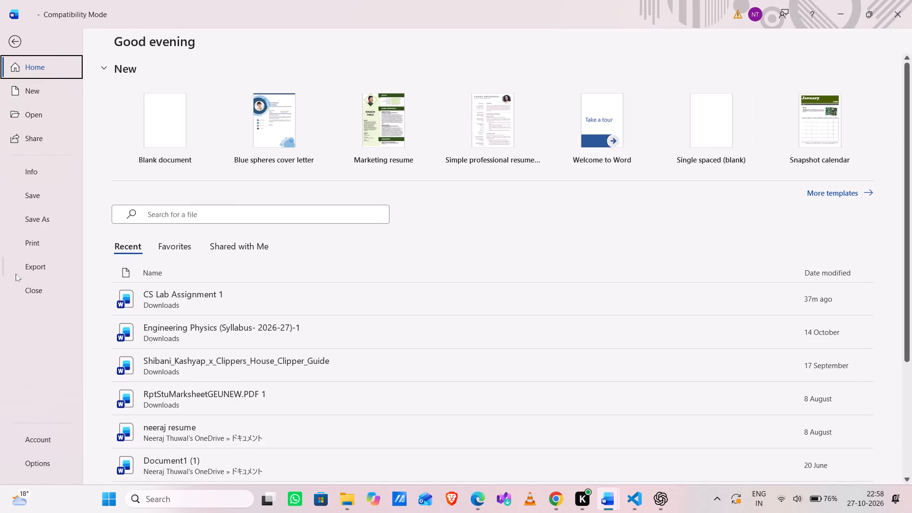
{"action": "left_click", "coordinate": [35, 457]}
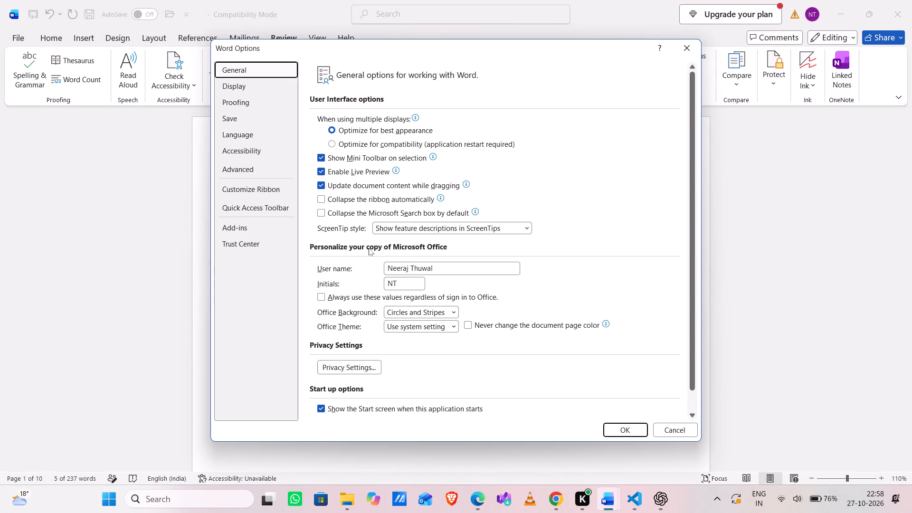
{"action": "scroll", "coordinate": [422, 167], "scroll_direction": "down", "scroll_amount": 1}
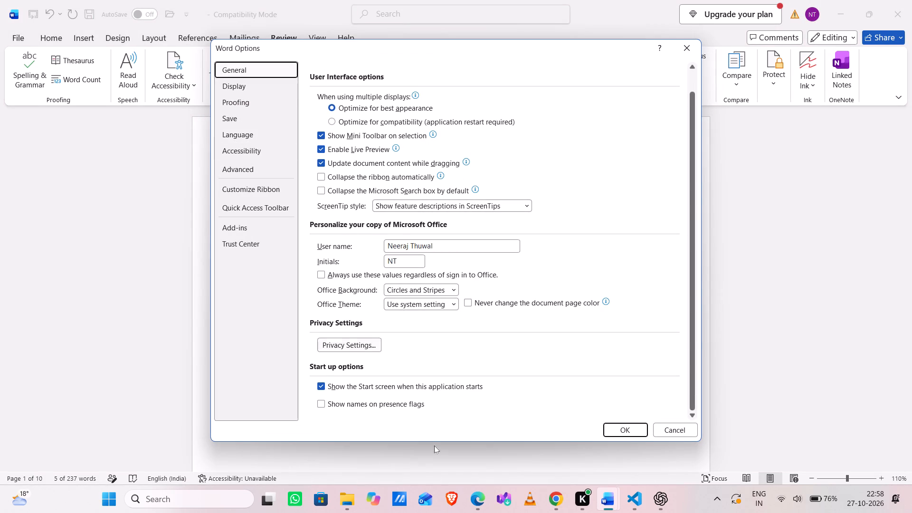
Switch to Chrome and replay the video's Word Options part, pausing where Customize Ribbon is pointed out.
{"action": "left_click", "coordinate": [546, 496]}
{"action": "left_click", "coordinate": [443, 328]}
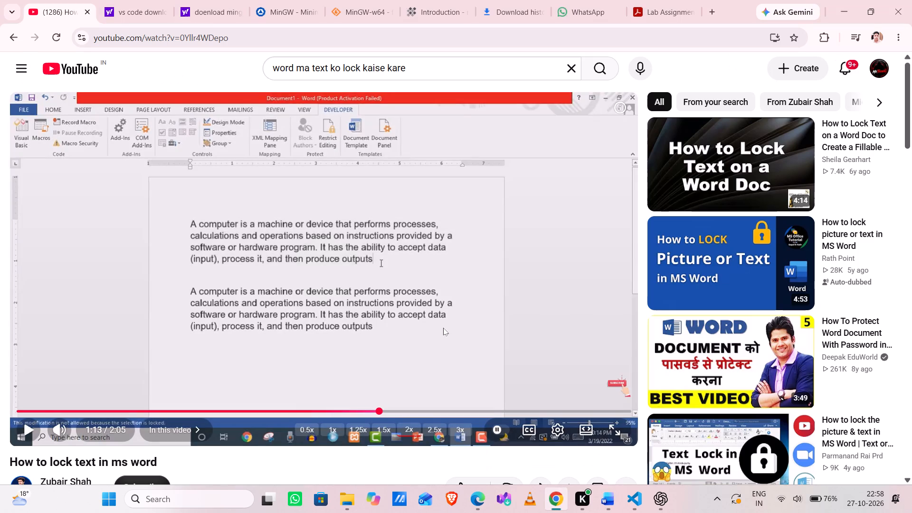
{"action": "key", "text": "Left"}
{"action": "key", "text": "Left"}
{"action": "key", "text": "Left"}
{"action": "key", "text": "Left"}
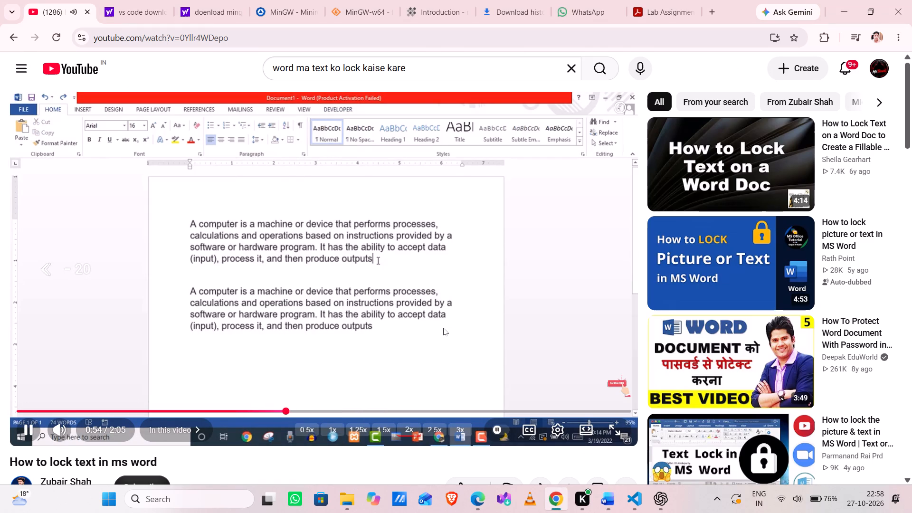
{"action": "key", "text": "Left"}
{"action": "key", "text": "Left"}
{"action": "key", "text": "Left"}
{"action": "key", "text": "Left"}
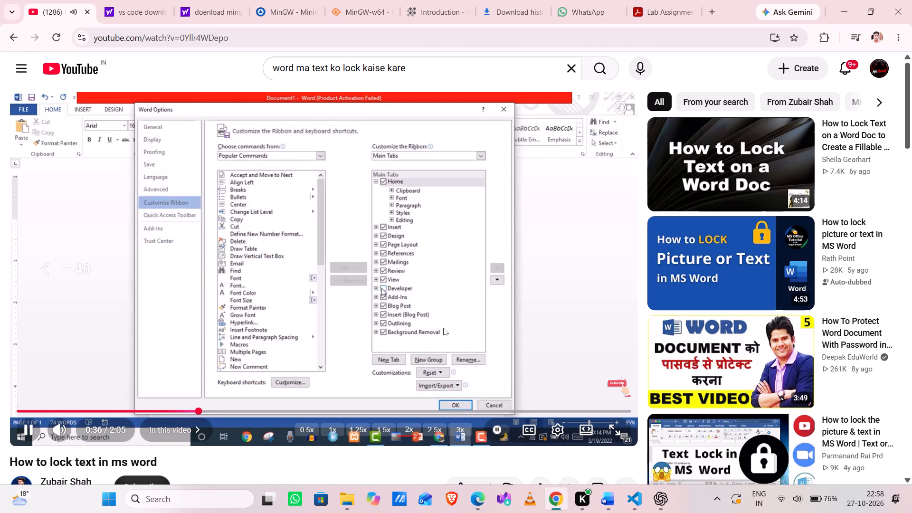
{"action": "key", "text": "Left"}
{"action": "key", "text": "Left"}
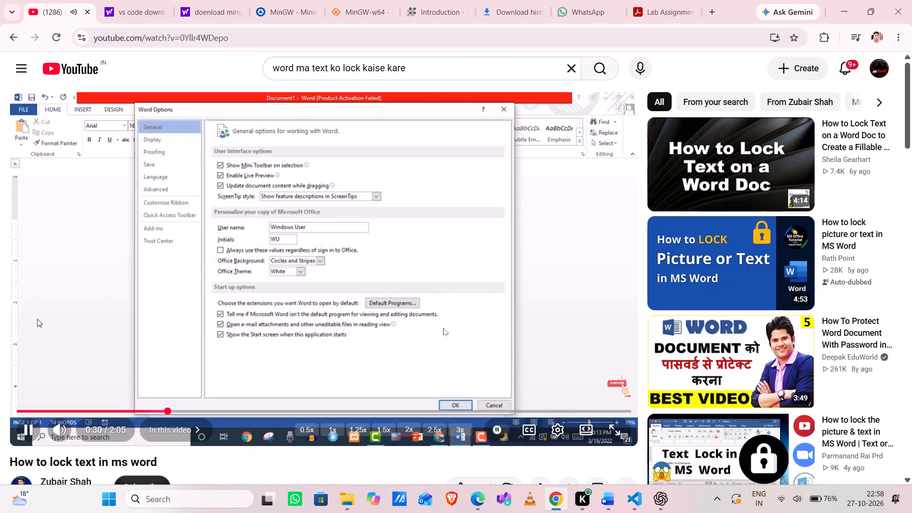
{"action": "key", "text": "space"}
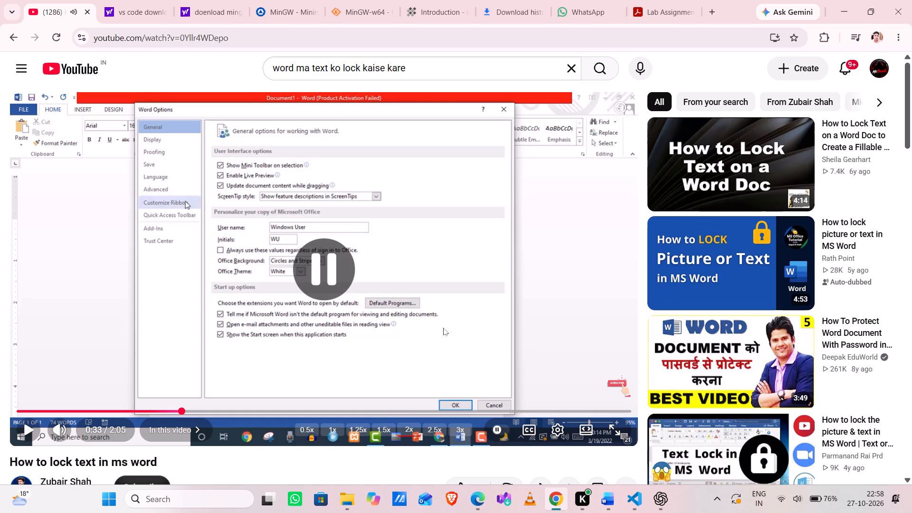
Switch to Word and enable the Developer tab in the Customize Ribbon options.
{"action": "left_click", "coordinate": [666, 466]}
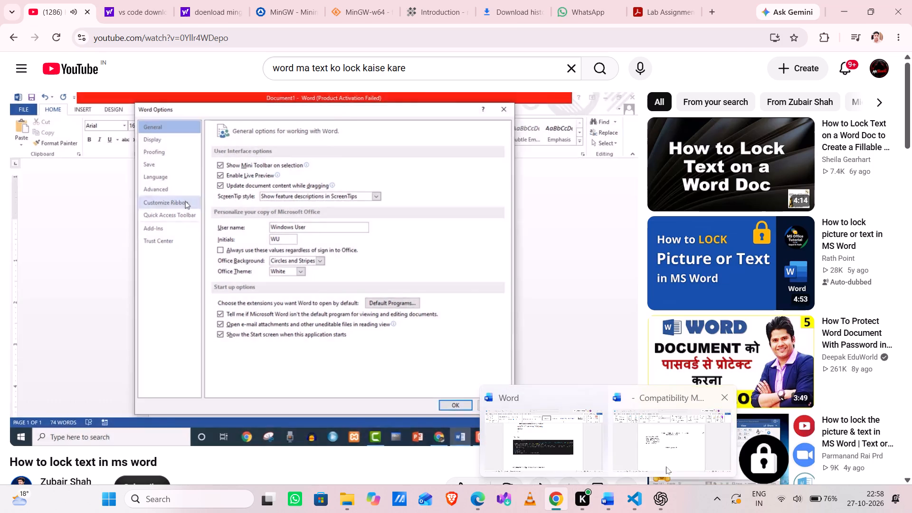
{"action": "left_click", "coordinate": [250, 186]}
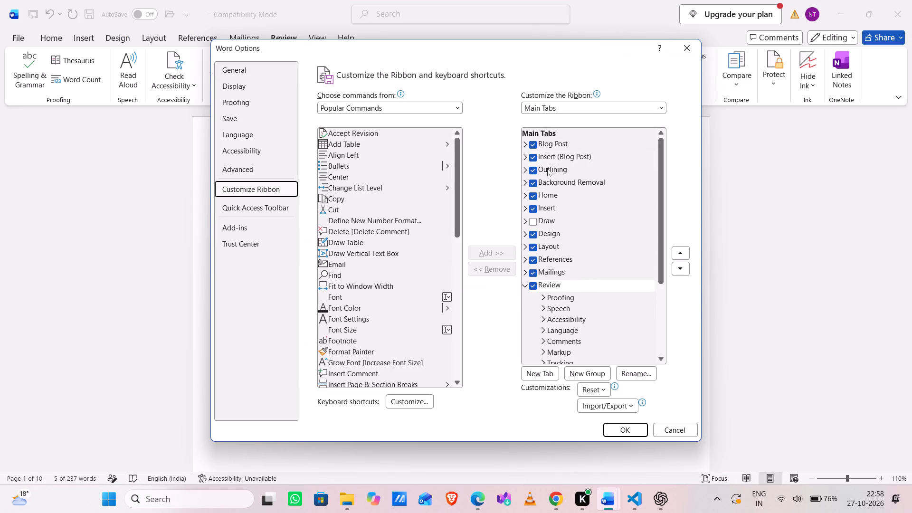
{"action": "scroll", "coordinate": [557, 196], "scroll_direction": "down", "scroll_amount": 1}
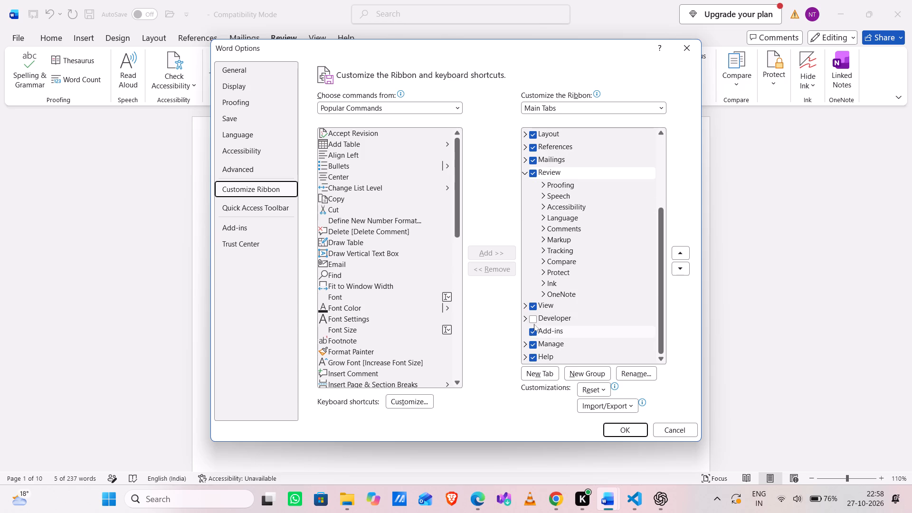
{"action": "left_click", "coordinate": [533, 324]}
{"action": "left_click", "coordinate": [623, 427]}
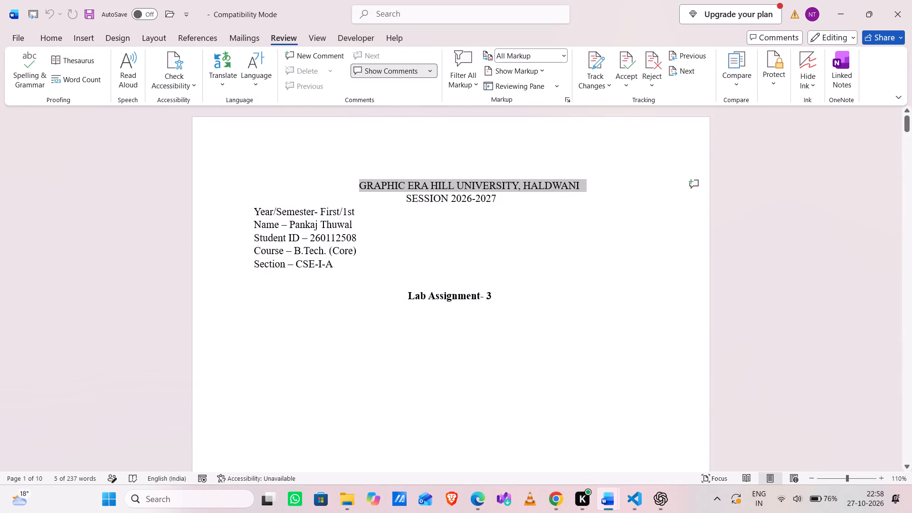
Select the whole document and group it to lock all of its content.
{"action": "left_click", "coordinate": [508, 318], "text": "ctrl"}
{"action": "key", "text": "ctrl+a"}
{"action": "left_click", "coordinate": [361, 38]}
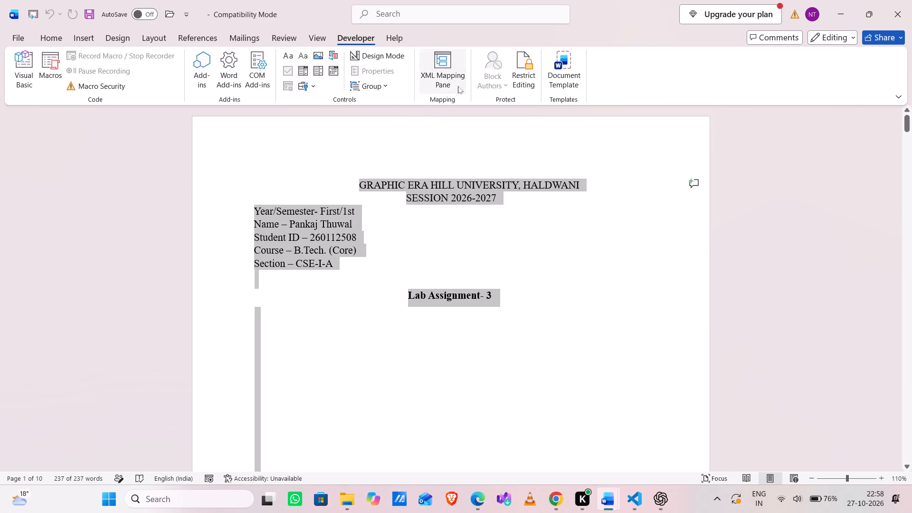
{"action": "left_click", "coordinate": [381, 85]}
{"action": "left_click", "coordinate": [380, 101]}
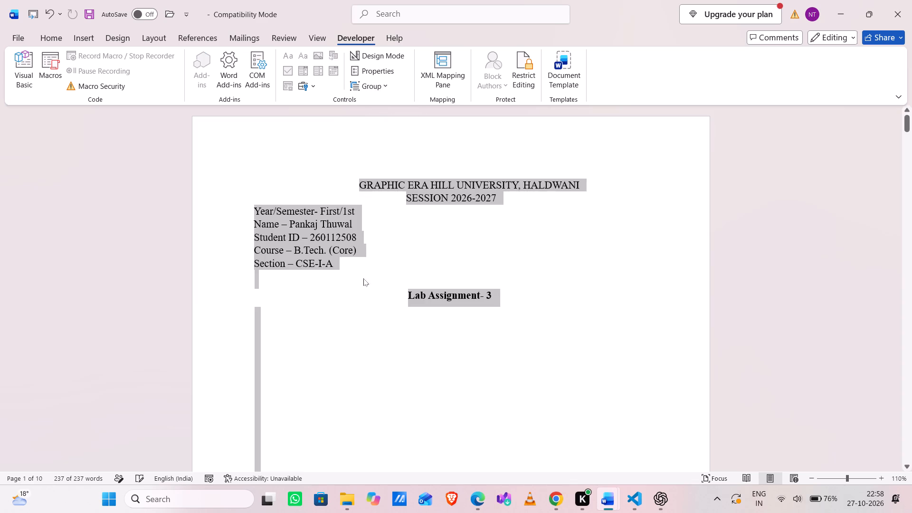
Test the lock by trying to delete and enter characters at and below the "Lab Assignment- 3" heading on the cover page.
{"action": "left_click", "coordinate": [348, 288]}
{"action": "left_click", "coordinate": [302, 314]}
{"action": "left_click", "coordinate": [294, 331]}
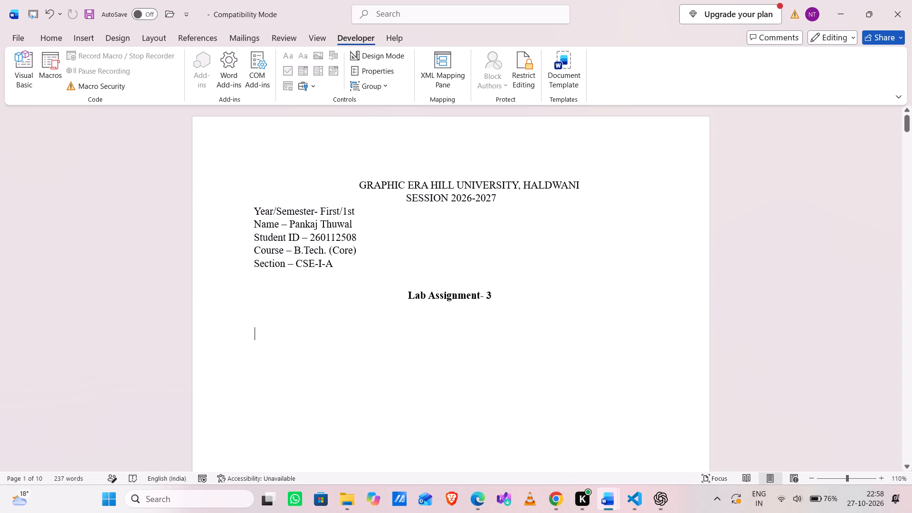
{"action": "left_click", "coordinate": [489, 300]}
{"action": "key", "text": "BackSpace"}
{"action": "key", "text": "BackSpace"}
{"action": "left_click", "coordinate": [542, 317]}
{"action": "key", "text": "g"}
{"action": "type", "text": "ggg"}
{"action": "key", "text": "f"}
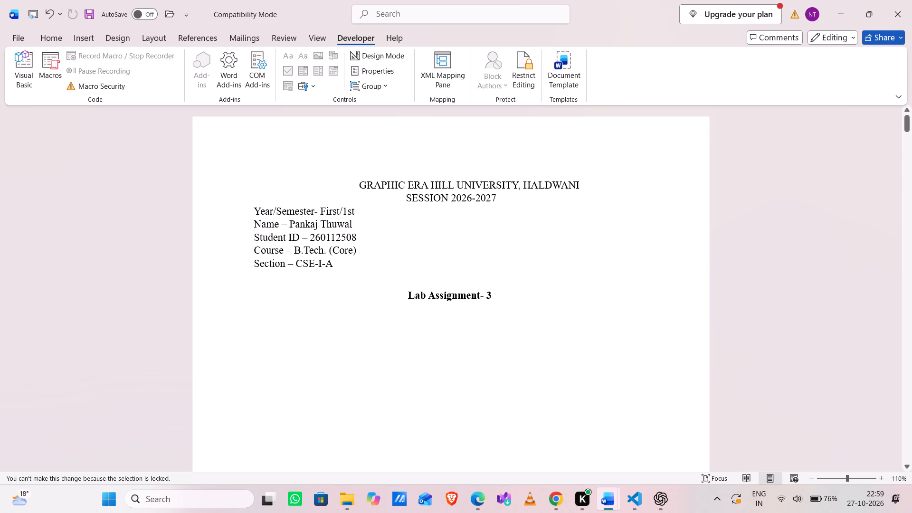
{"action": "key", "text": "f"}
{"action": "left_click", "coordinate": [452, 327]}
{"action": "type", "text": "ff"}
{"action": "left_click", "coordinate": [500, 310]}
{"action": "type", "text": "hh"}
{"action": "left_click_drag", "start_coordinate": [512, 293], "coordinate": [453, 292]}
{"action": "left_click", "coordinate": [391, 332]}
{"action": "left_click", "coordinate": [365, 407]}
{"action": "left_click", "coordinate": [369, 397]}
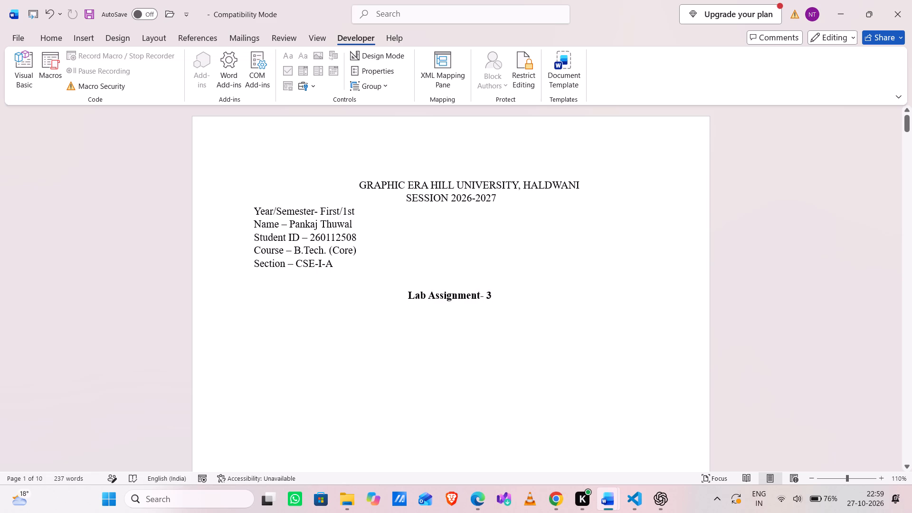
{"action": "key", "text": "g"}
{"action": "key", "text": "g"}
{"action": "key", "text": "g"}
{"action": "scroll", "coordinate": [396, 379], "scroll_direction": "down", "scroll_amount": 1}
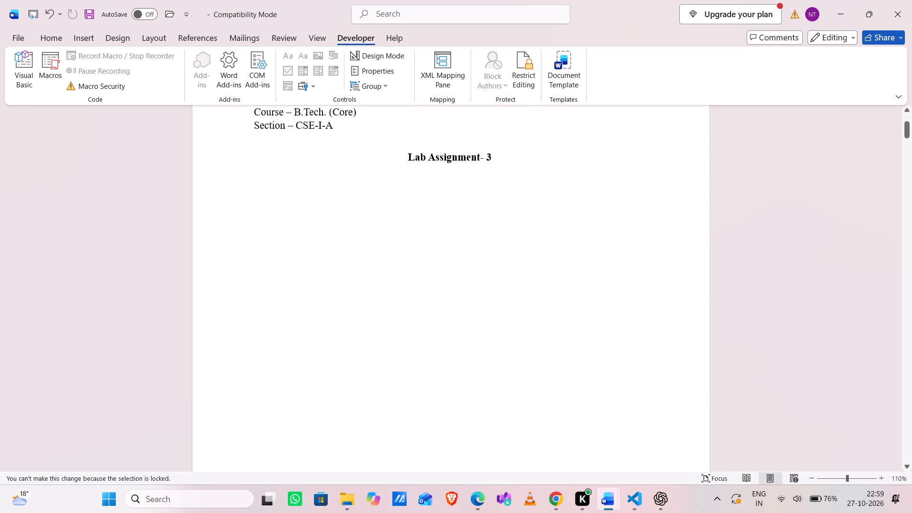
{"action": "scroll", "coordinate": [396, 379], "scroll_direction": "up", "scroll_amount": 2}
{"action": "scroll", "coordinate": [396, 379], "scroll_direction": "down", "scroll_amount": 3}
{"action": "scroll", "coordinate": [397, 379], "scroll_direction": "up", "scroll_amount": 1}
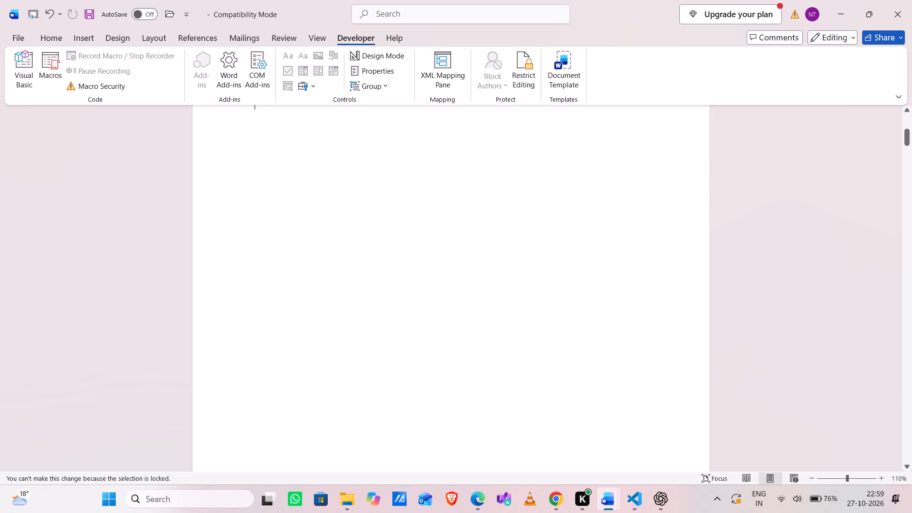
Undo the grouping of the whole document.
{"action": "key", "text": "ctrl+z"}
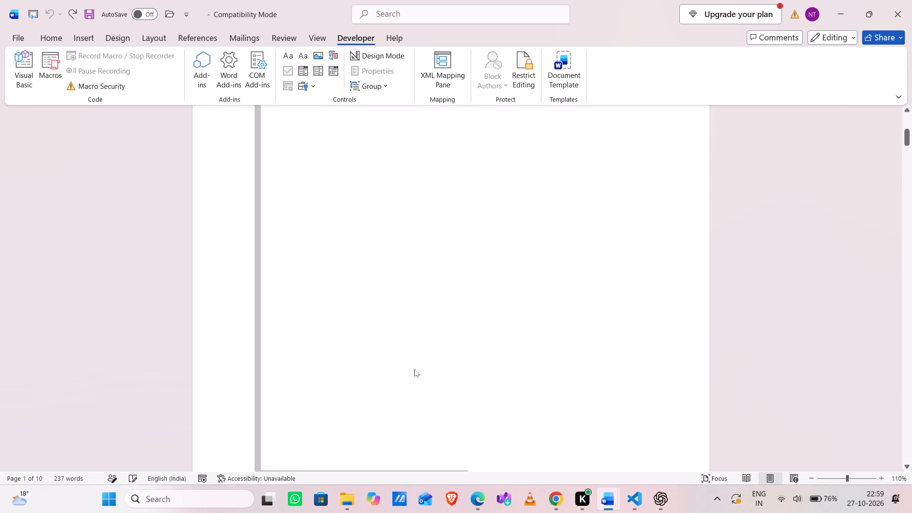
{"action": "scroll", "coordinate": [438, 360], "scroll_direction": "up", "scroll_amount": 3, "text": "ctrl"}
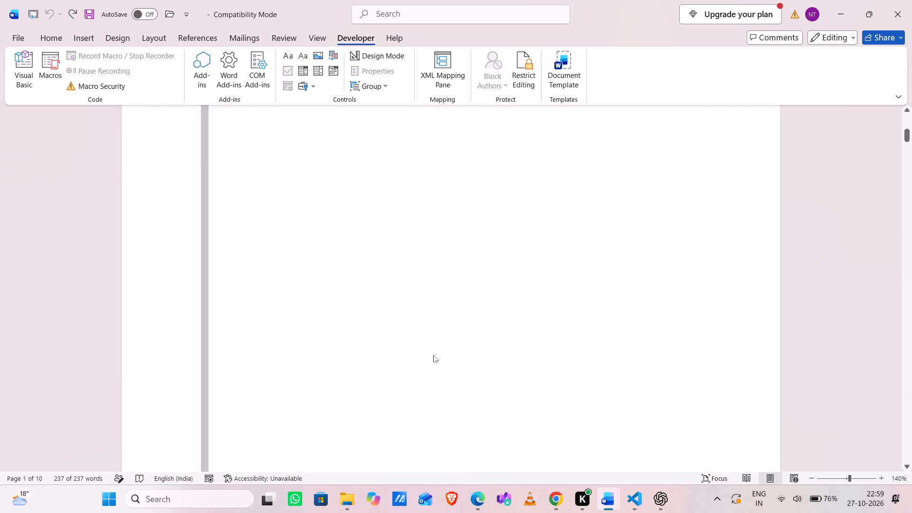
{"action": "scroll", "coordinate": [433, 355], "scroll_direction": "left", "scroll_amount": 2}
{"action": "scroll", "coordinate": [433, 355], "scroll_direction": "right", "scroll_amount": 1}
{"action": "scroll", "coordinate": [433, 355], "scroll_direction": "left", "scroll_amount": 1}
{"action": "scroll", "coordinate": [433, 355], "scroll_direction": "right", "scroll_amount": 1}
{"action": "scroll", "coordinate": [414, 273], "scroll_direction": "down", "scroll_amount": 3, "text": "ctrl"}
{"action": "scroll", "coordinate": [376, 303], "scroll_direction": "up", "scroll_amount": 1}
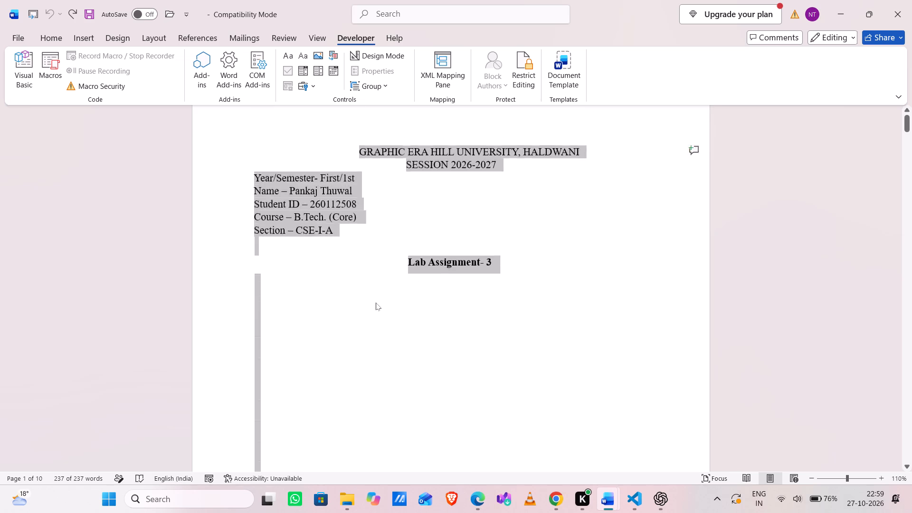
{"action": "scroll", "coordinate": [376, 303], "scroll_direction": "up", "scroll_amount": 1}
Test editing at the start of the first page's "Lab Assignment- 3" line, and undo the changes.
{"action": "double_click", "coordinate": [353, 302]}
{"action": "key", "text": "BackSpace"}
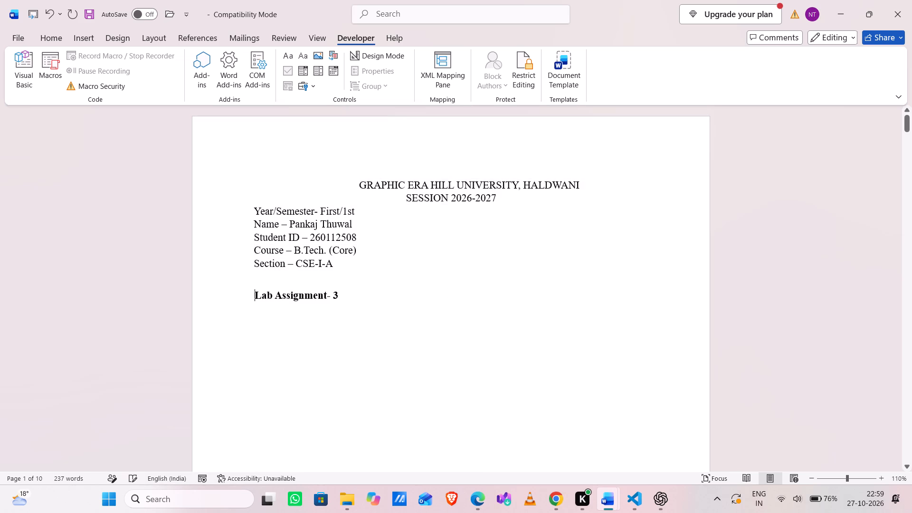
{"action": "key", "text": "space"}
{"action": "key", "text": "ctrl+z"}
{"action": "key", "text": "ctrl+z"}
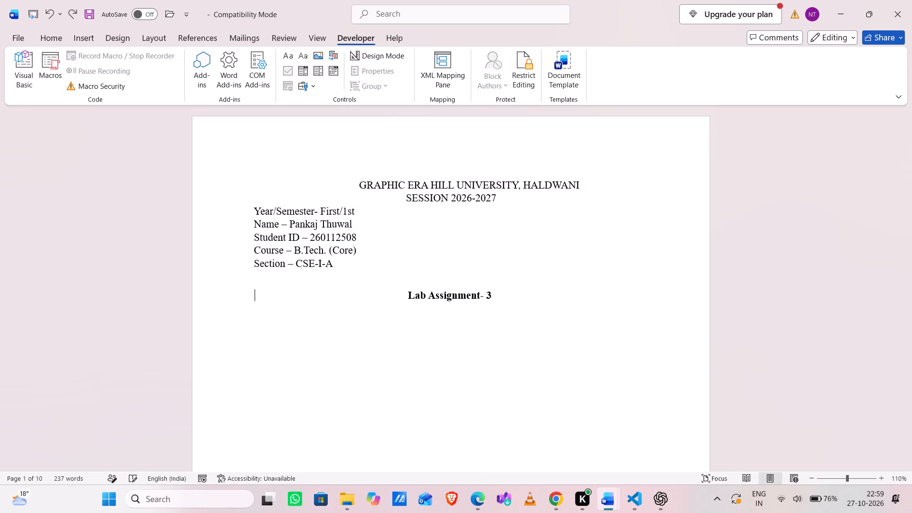
Group the first page's heading text, from the university name through "Lab Assignment- 3", to lock it.
{"action": "scroll", "coordinate": [366, 380], "scroll_direction": "down", "scroll_amount": 4}
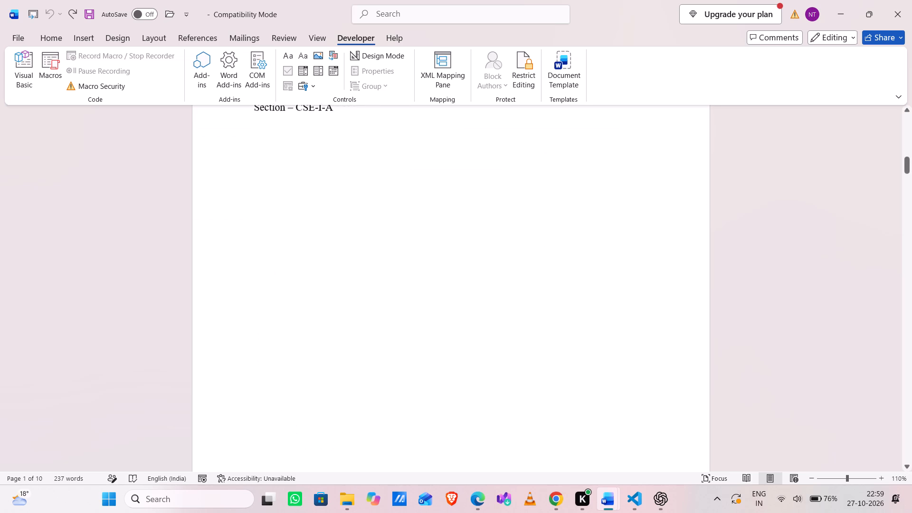
{"action": "scroll", "coordinate": [310, 387], "scroll_direction": "up", "scroll_amount": 1}
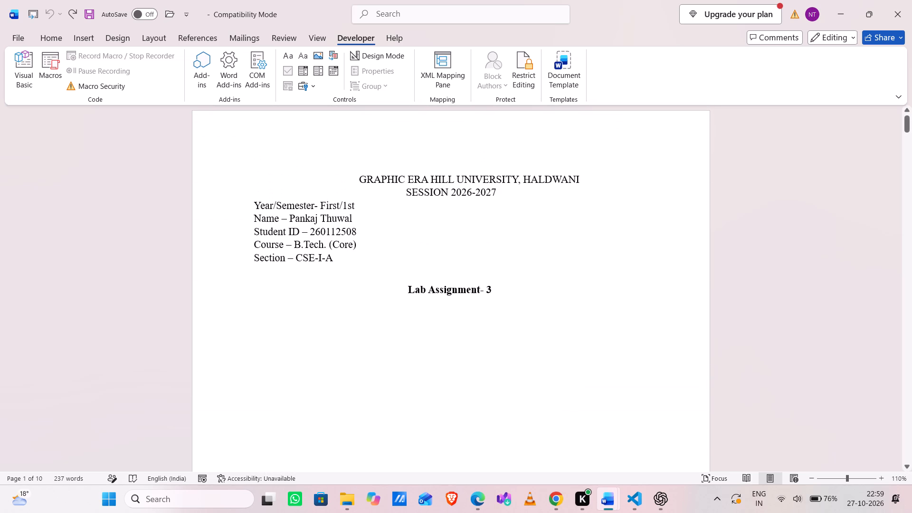
{"action": "left_click_drag", "start_coordinate": [533, 297], "coordinate": [286, 175]}
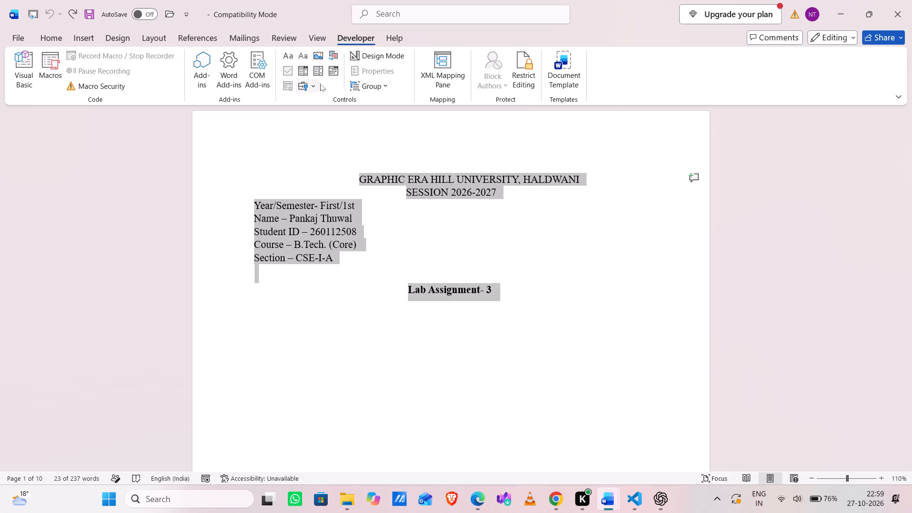
{"action": "left_click", "coordinate": [369, 85]}
{"action": "left_click", "coordinate": [372, 101]}
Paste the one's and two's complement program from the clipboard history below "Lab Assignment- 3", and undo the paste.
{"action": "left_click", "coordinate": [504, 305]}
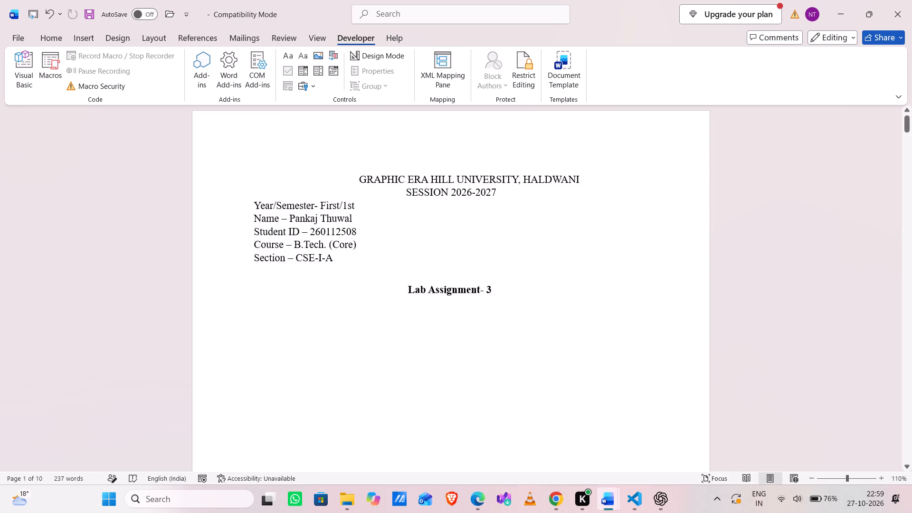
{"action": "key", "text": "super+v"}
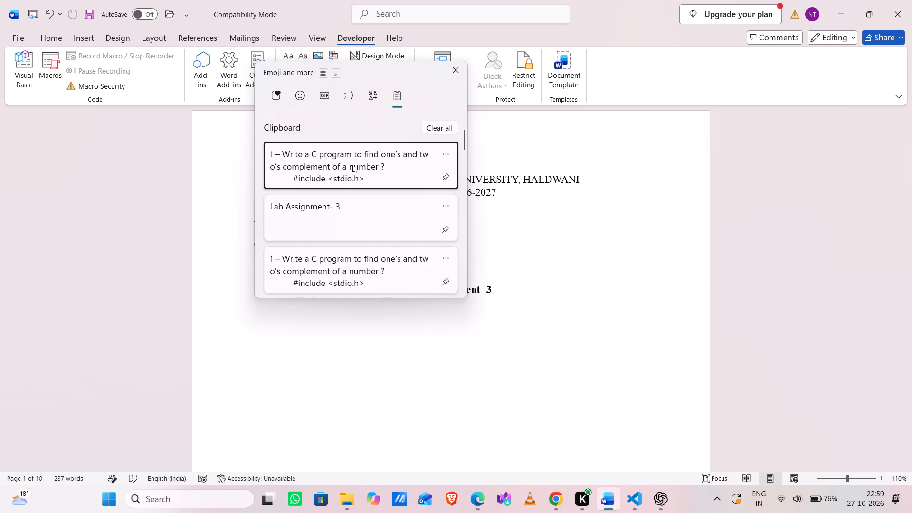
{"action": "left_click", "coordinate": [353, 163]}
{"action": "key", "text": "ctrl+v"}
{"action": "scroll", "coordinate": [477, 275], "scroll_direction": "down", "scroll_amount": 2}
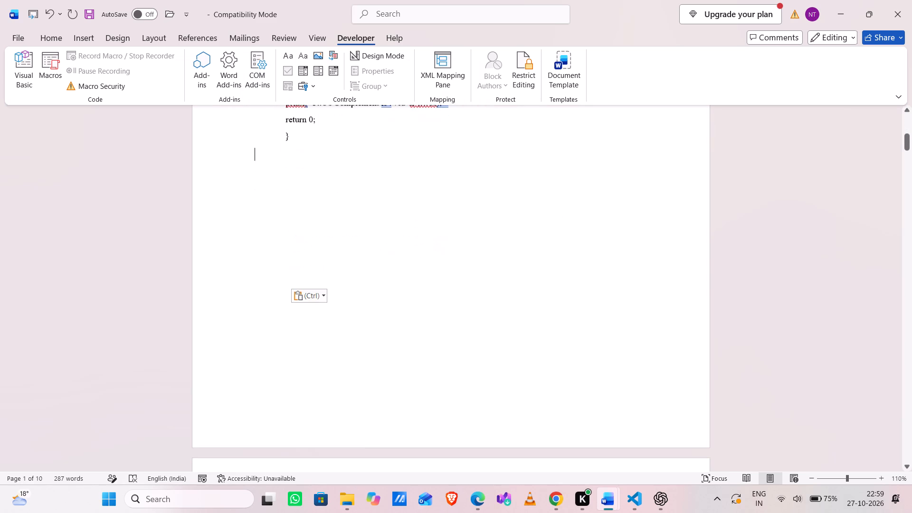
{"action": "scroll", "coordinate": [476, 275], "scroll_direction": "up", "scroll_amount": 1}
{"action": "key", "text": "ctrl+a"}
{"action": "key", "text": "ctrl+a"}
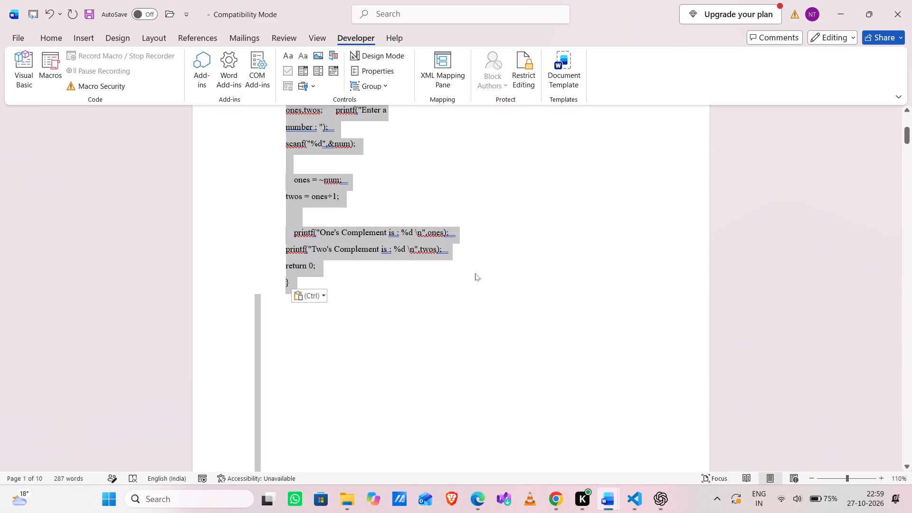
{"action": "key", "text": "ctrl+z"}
Group the "Department of Computer Science & Engineering" line at the bottom of the first page to lock it.
{"action": "scroll", "coordinate": [475, 273], "scroll_direction": "down", "scroll_amount": 1, "text": "ctrl"}
{"action": "scroll", "coordinate": [475, 275], "scroll_direction": "down", "scroll_amount": 1}
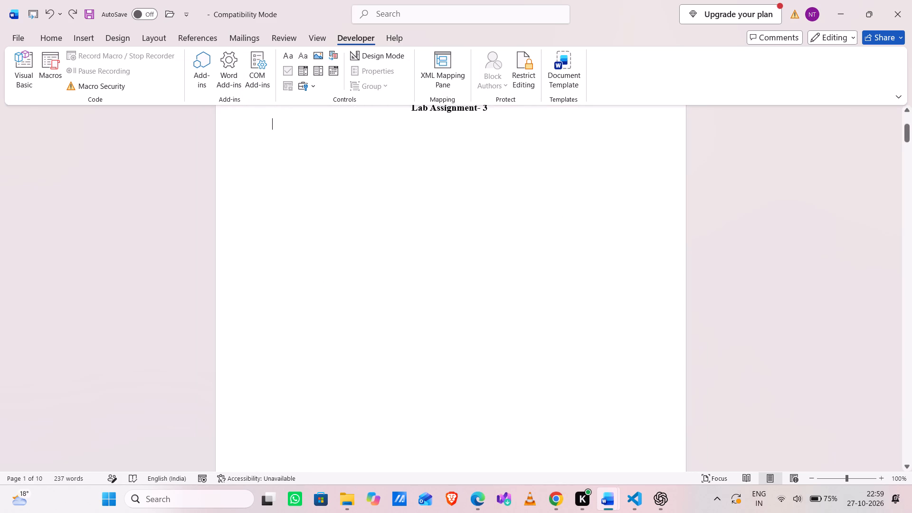
{"action": "scroll", "coordinate": [474, 276], "scroll_direction": "down", "scroll_amount": 2}
{"action": "left_click_drag", "start_coordinate": [481, 278], "coordinate": [255, 256]}
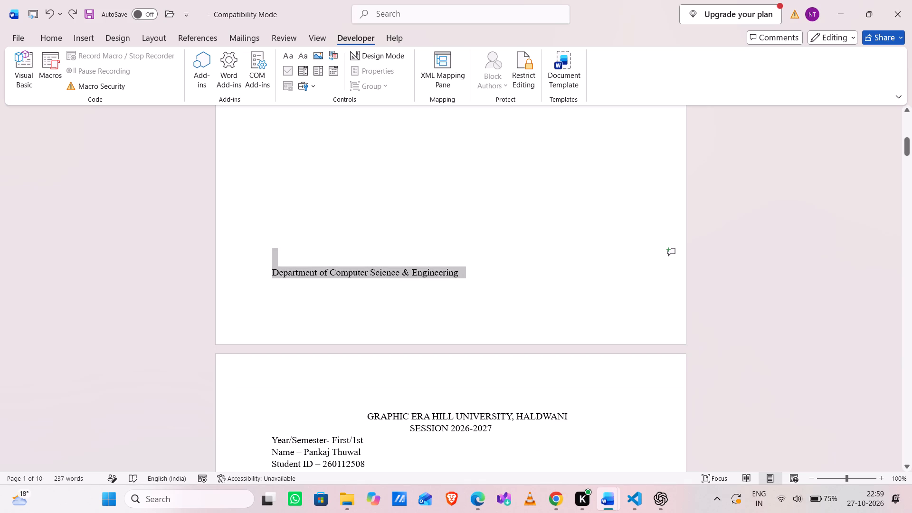
{"action": "left_click_drag", "start_coordinate": [255, 256], "coordinate": [271, 278]}
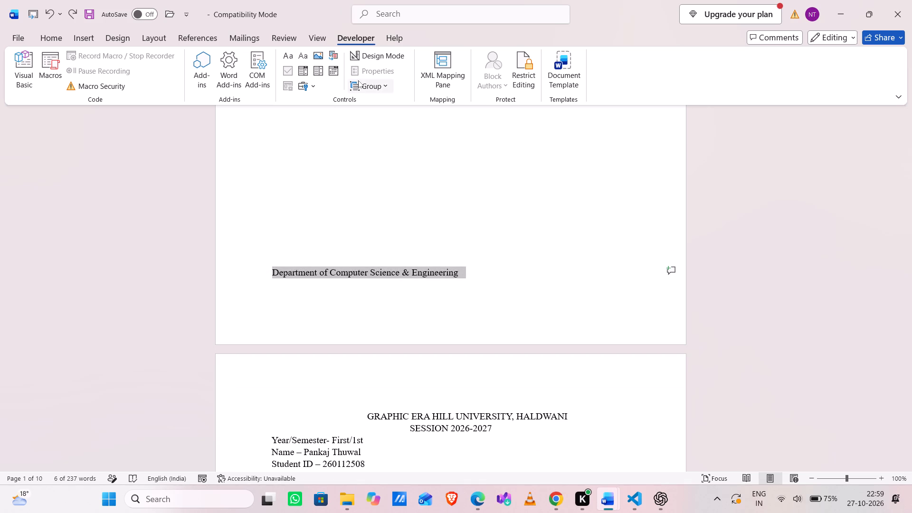
{"action": "left_click", "coordinate": [358, 80]}
{"action": "left_click", "coordinate": [367, 101]}
Paste the one's and two's complement program below the locked "Lab Assignment- 3" heading on the first page.
{"action": "scroll", "coordinate": [406, 161], "scroll_direction": "up", "scroll_amount": 3}
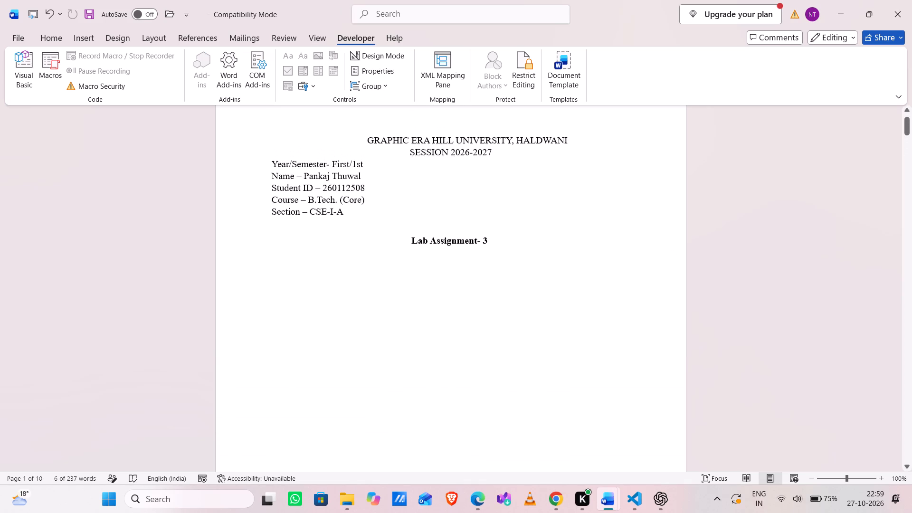
{"action": "left_click", "coordinate": [337, 251]}
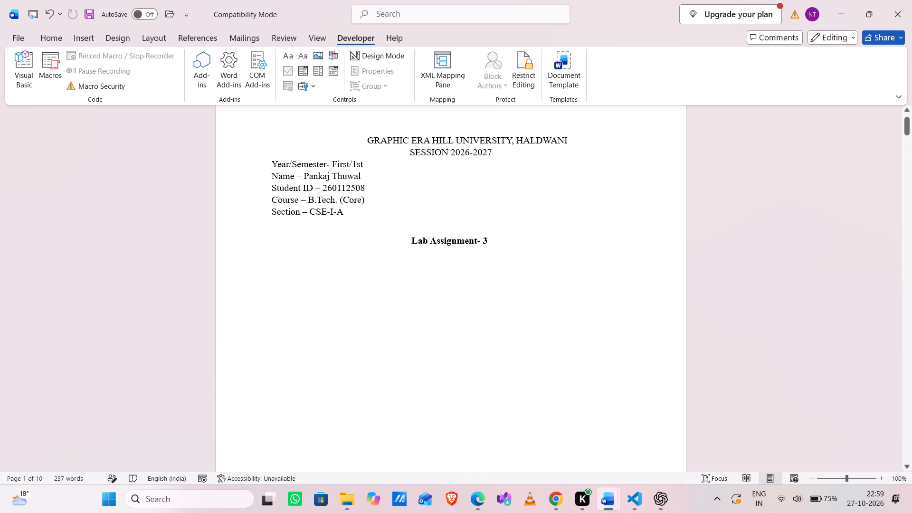
{"action": "key", "text": "ctrl+v"}
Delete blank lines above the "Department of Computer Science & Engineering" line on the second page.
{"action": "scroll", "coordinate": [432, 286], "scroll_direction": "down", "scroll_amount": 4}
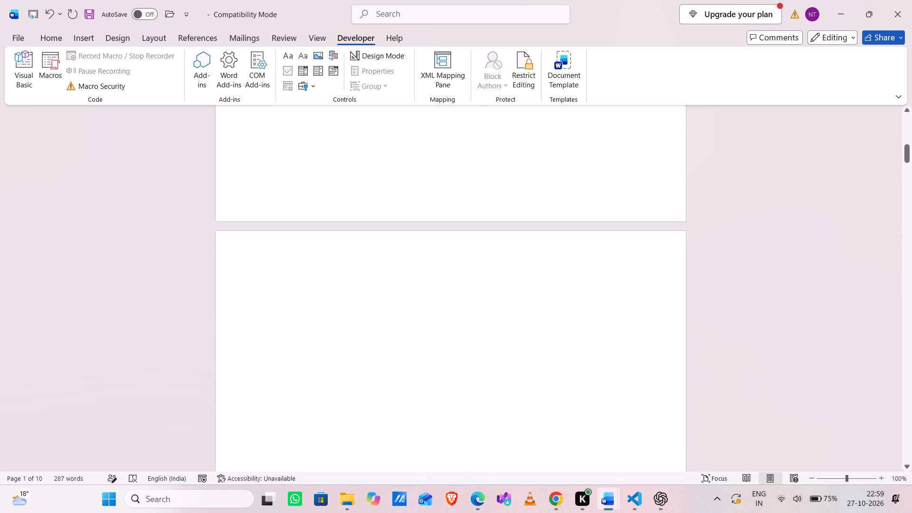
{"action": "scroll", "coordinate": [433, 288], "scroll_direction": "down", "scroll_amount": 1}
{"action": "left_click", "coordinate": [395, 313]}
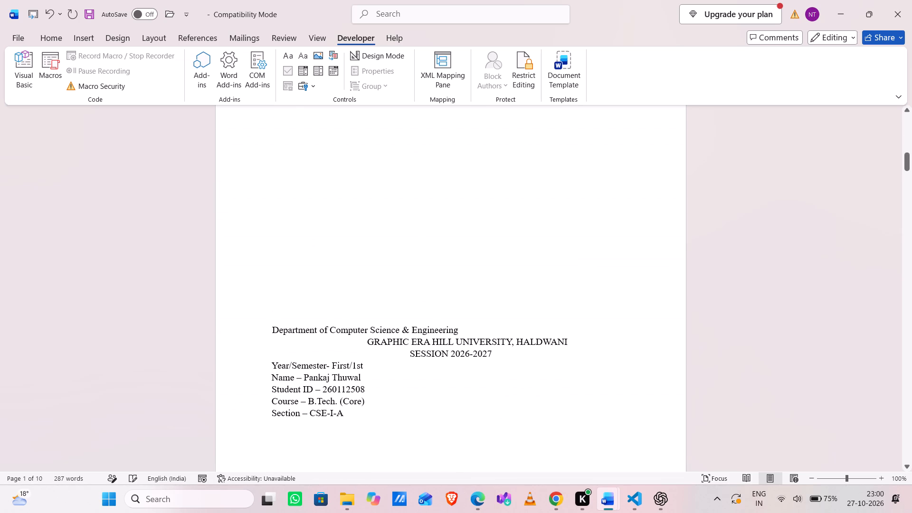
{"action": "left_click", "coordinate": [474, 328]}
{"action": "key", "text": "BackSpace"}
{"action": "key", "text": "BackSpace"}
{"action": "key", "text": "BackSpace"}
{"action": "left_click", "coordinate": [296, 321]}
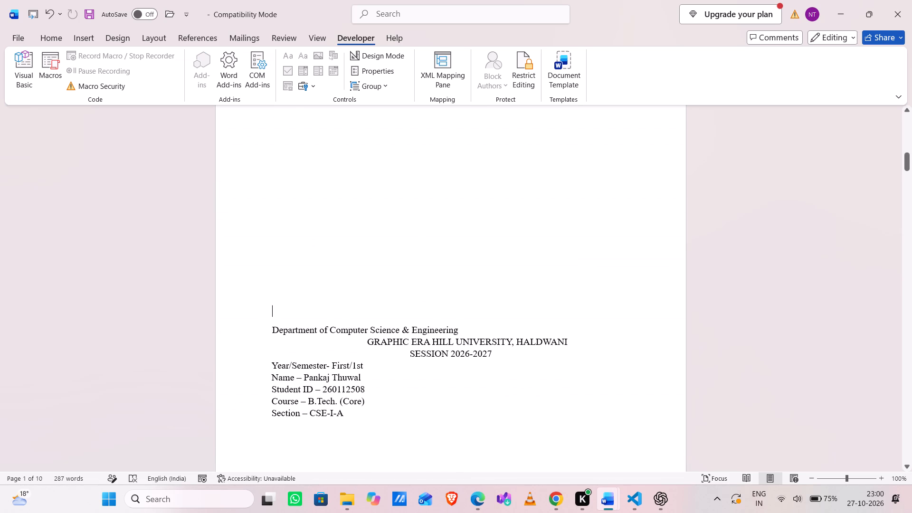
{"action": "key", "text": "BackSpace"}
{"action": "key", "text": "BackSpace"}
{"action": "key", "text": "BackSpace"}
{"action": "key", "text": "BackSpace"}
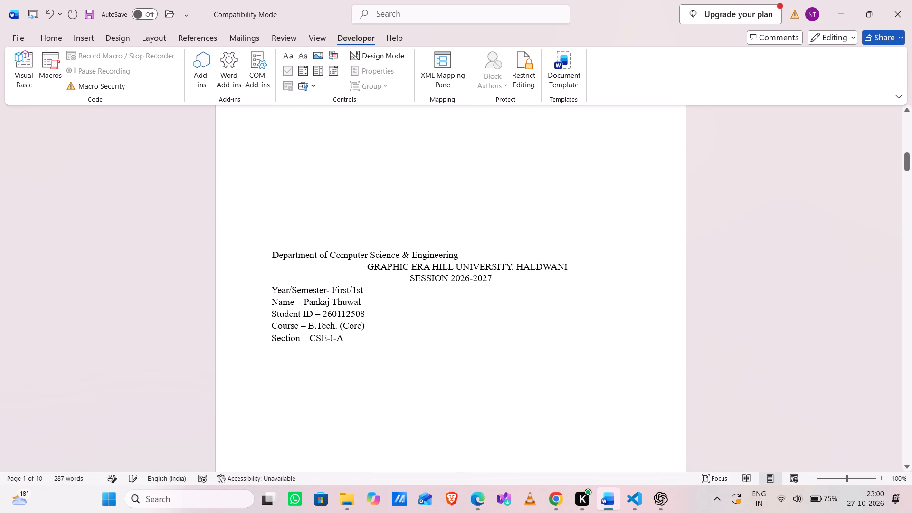
Undo the blank-line deletions and the paste of the one's and two's complement program.
{"action": "key", "text": "ctrl+z"}
{"action": "key", "text": "ctrl+z"}
{"action": "key", "text": "ctrl+z"}
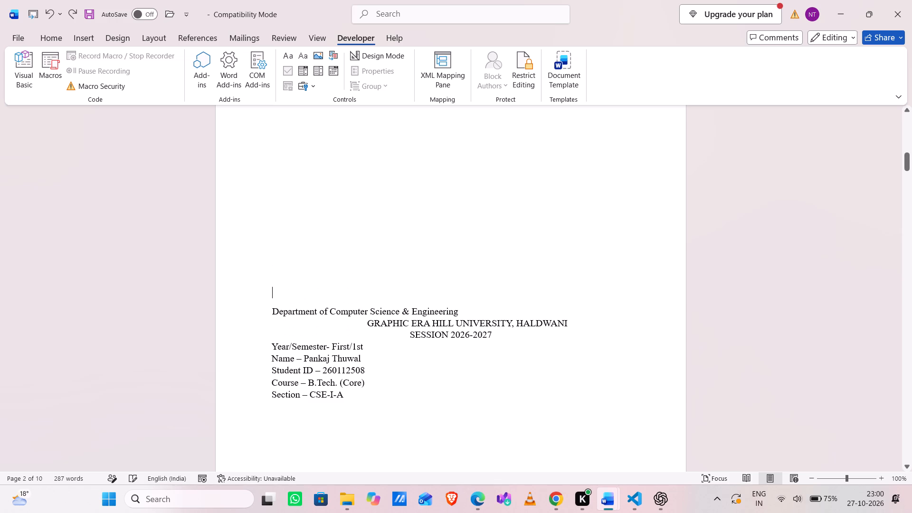
{"action": "key", "text": "ctrl+a"}
{"action": "key", "text": "ctrl+z"}
{"action": "key", "text": "ctrl+z"}
{"action": "key", "text": "ctrl+z"}
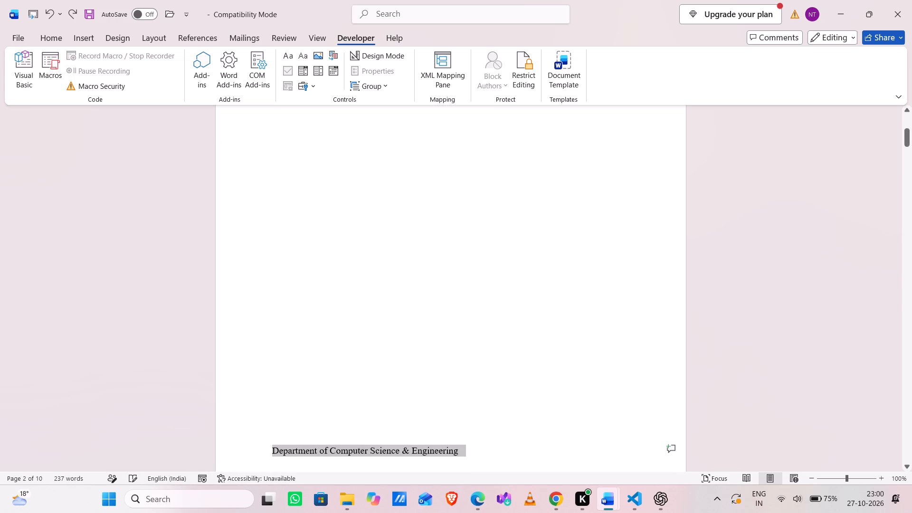
{"action": "scroll", "coordinate": [404, 304], "scroll_direction": "down", "scroll_amount": 2}
{"action": "scroll", "coordinate": [404, 305], "scroll_direction": "up", "scroll_amount": 3}
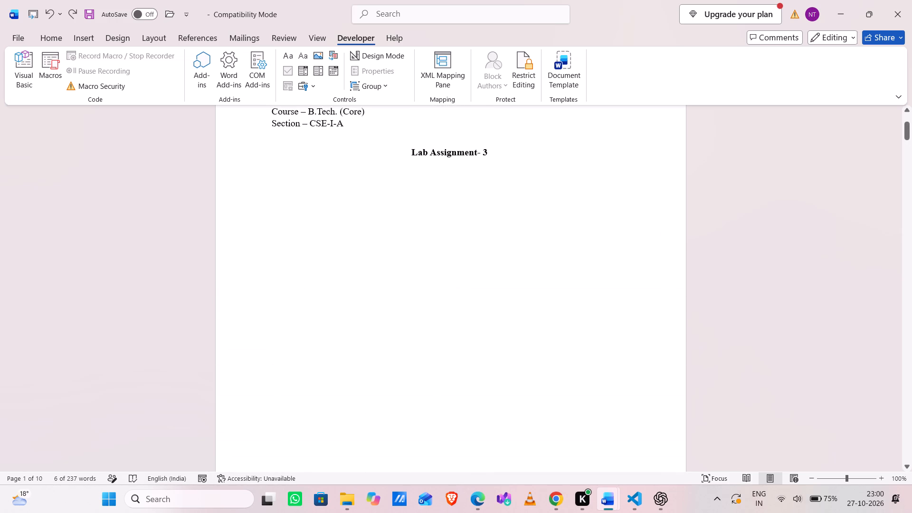
{"action": "left_click", "coordinate": [313, 195]}
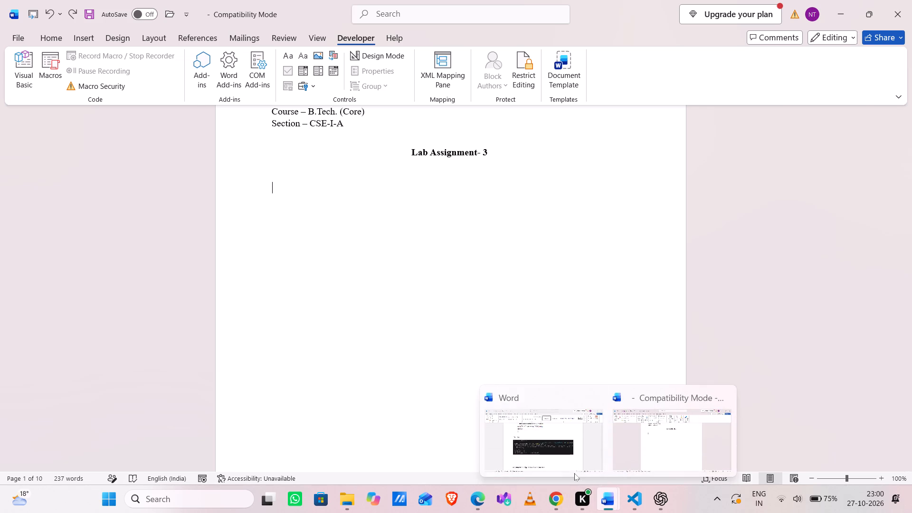
Switch to the other Word document and examine its programs, output screenshots, headings and page-bottom department lines.
{"action": "left_click", "coordinate": [516, 430]}
{"action": "scroll", "coordinate": [393, 292], "scroll_direction": "up", "scroll_amount": 5}
{"action": "scroll", "coordinate": [393, 291], "scroll_direction": "down", "scroll_amount": 2}
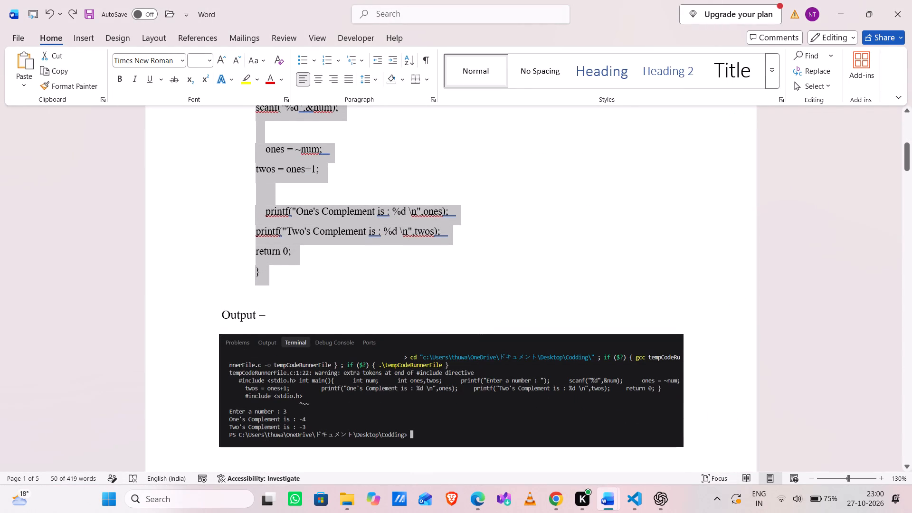
{"action": "scroll", "coordinate": [356, 308], "scroll_direction": "down", "scroll_amount": 1}
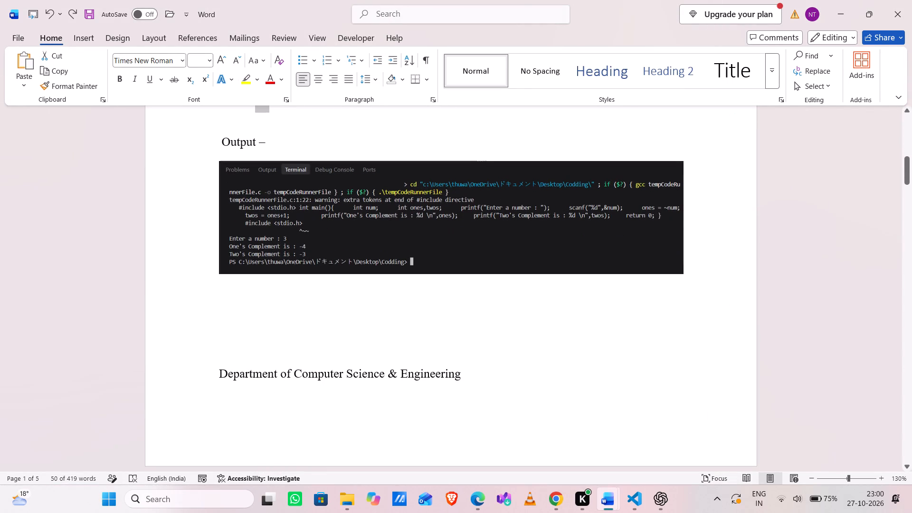
{"action": "scroll", "coordinate": [349, 283], "scroll_direction": "down", "scroll_amount": 3}
{"action": "scroll", "coordinate": [349, 293], "scroll_direction": "up", "scroll_amount": 1}
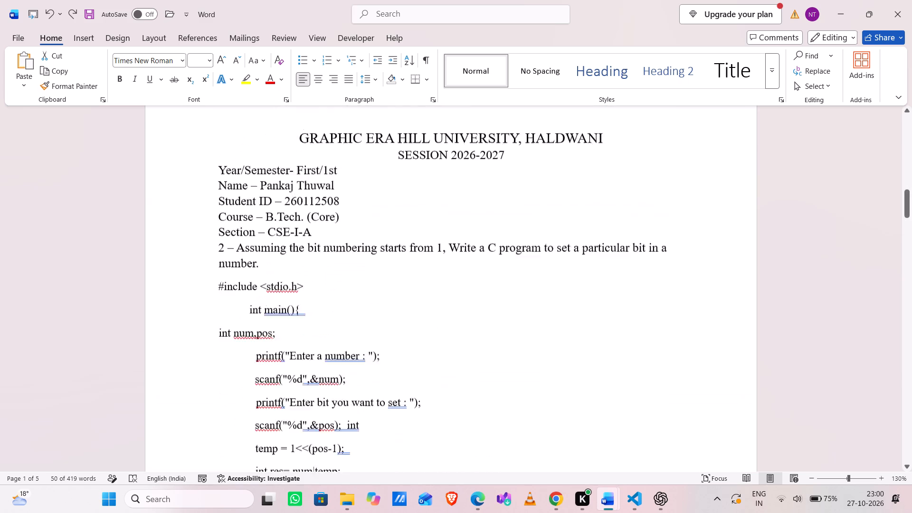
{"action": "scroll", "coordinate": [349, 293], "scroll_direction": "down", "scroll_amount": 1}
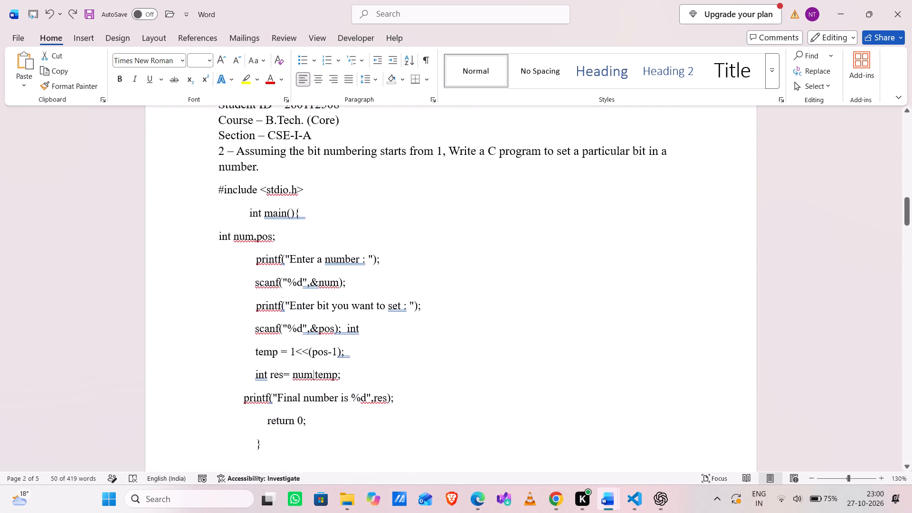
{"action": "scroll", "coordinate": [393, 285], "scroll_direction": "down", "scroll_amount": 3}
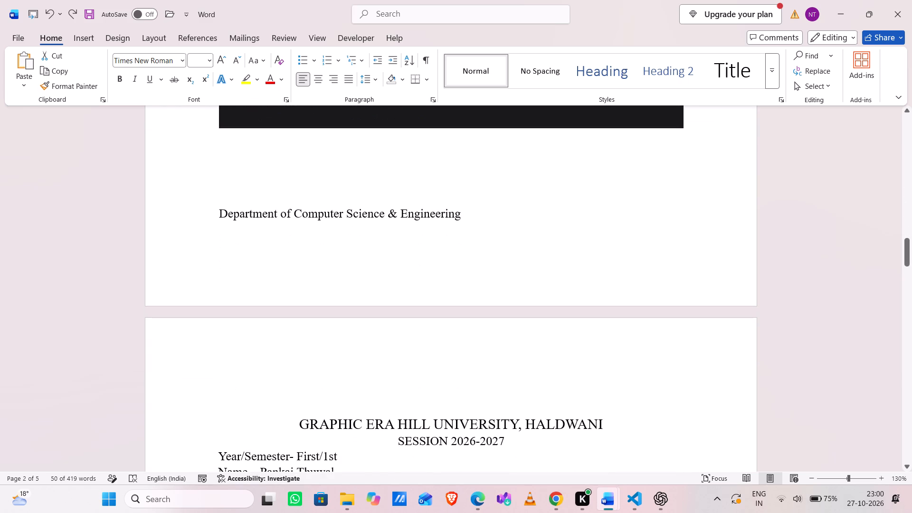
{"action": "scroll", "coordinate": [395, 286], "scroll_direction": "down", "scroll_amount": 7}
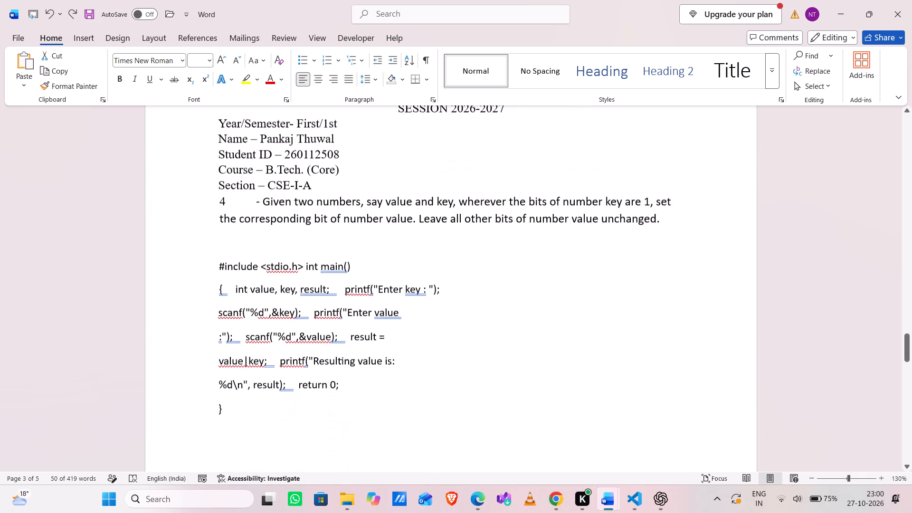
{"action": "scroll", "coordinate": [394, 288], "scroll_direction": "up", "scroll_amount": 1}
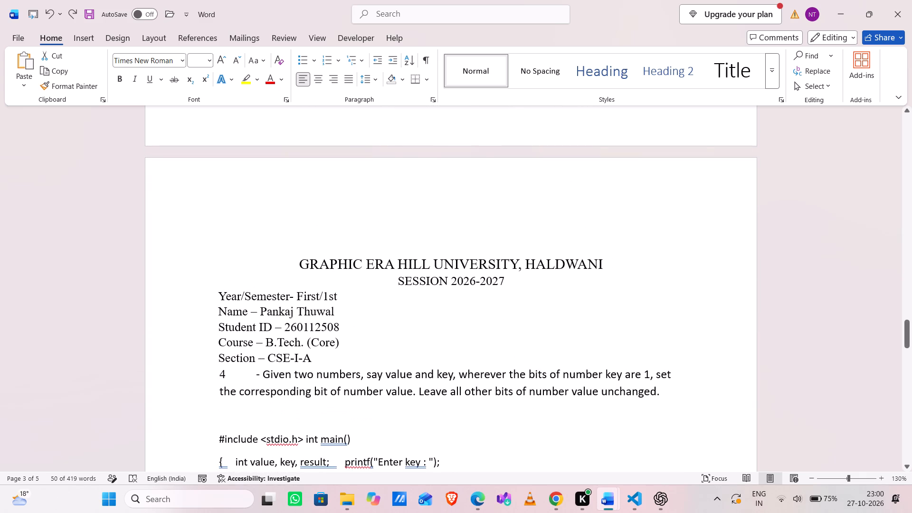
{"action": "scroll", "coordinate": [403, 334], "scroll_direction": "down", "scroll_amount": 6}
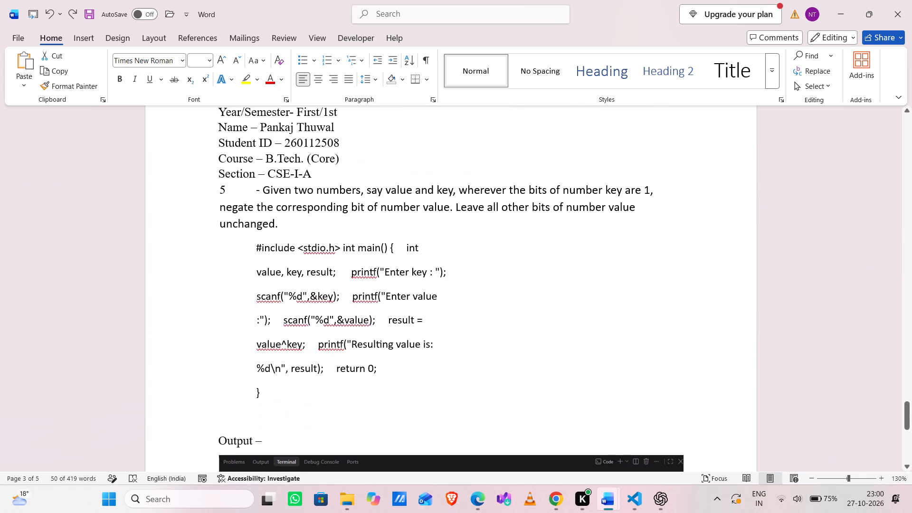
{"action": "scroll", "coordinate": [404, 333], "scroll_direction": "down", "scroll_amount": 4}
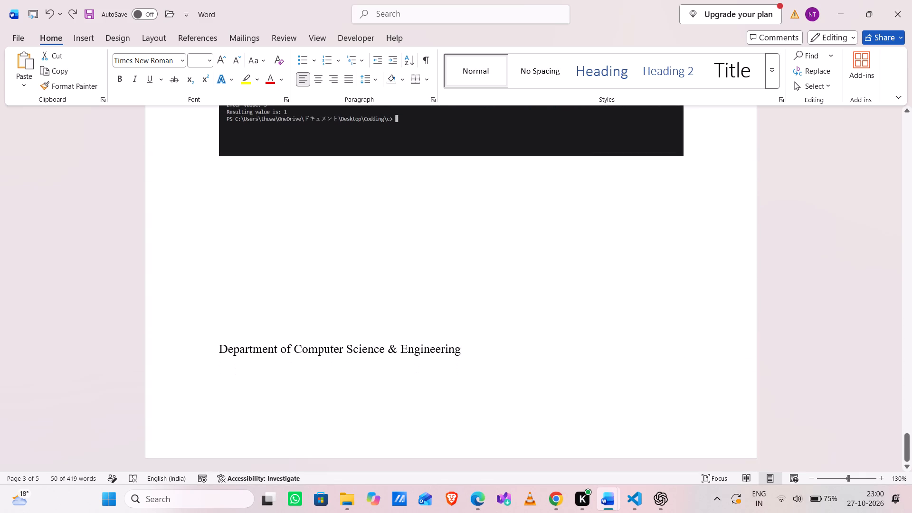
{"action": "scroll", "coordinate": [404, 333], "scroll_direction": "down", "scroll_amount": 3}
{"action": "scroll", "coordinate": [441, 323], "scroll_direction": "up", "scroll_amount": 11}
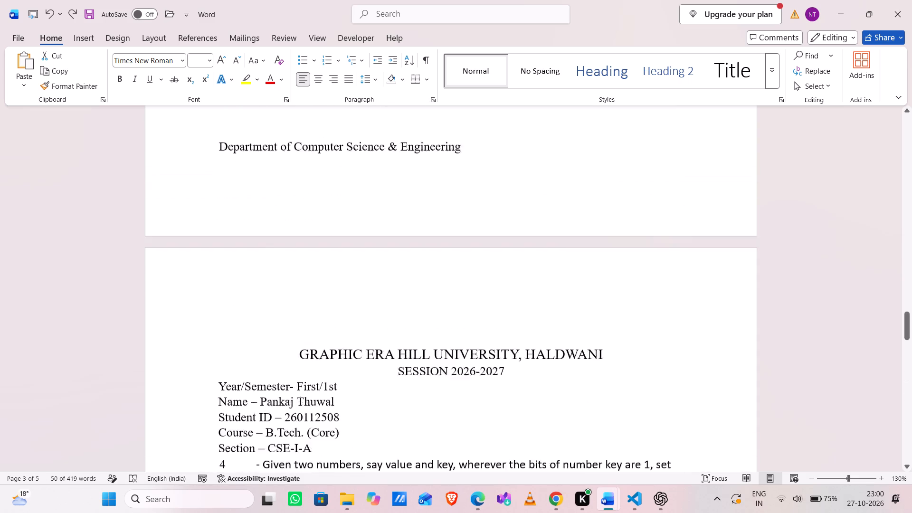
{"action": "scroll", "coordinate": [446, 321], "scroll_direction": "up", "scroll_amount": 13}
{"action": "scroll", "coordinate": [446, 321], "scroll_direction": "down", "scroll_amount": 1}
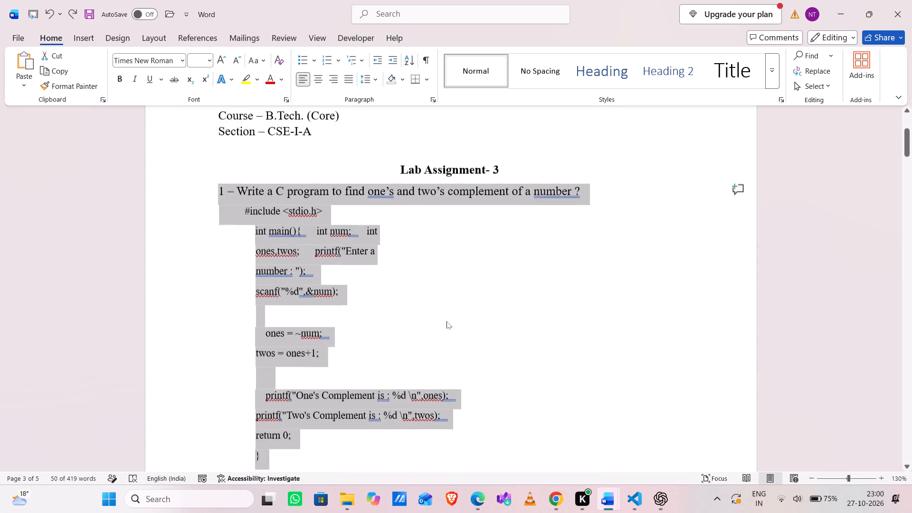
{"action": "scroll", "coordinate": [446, 321], "scroll_direction": "down", "scroll_amount": 2}
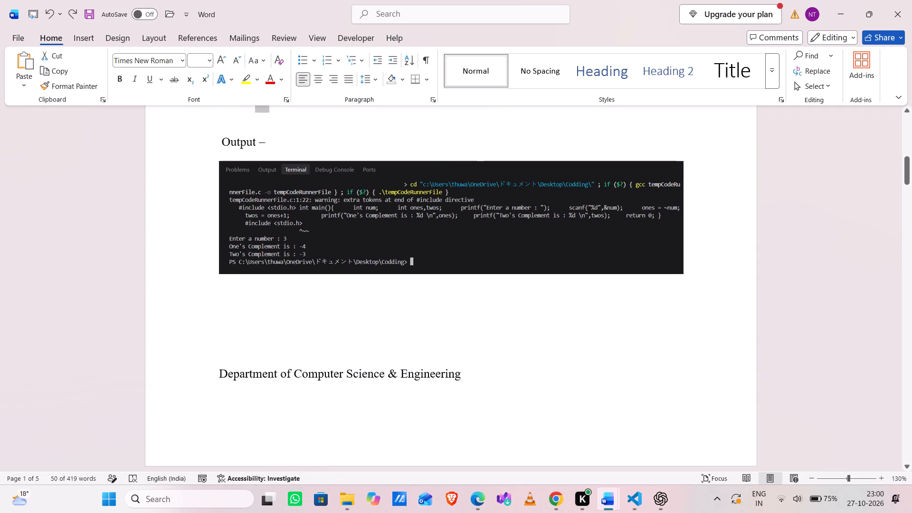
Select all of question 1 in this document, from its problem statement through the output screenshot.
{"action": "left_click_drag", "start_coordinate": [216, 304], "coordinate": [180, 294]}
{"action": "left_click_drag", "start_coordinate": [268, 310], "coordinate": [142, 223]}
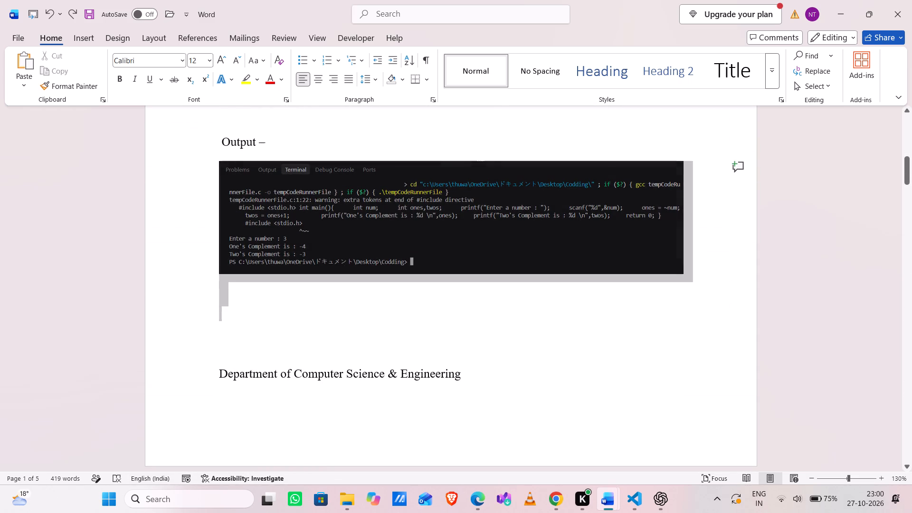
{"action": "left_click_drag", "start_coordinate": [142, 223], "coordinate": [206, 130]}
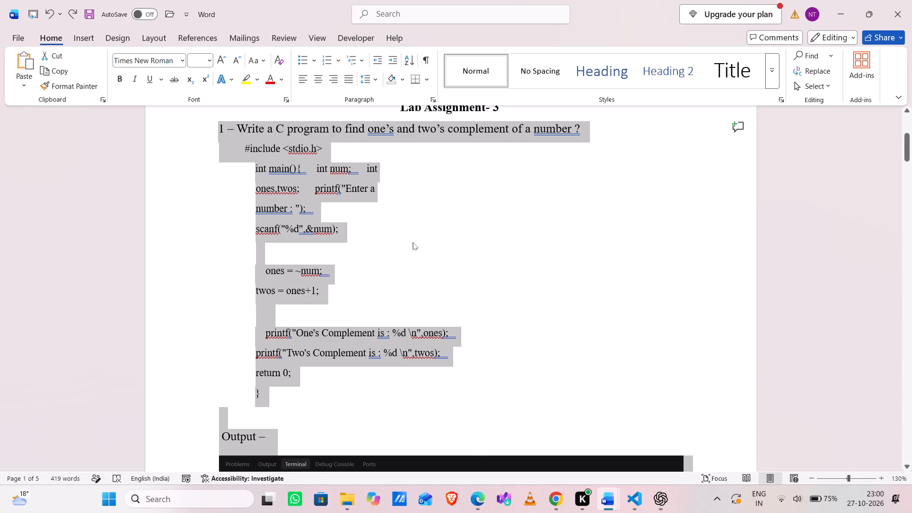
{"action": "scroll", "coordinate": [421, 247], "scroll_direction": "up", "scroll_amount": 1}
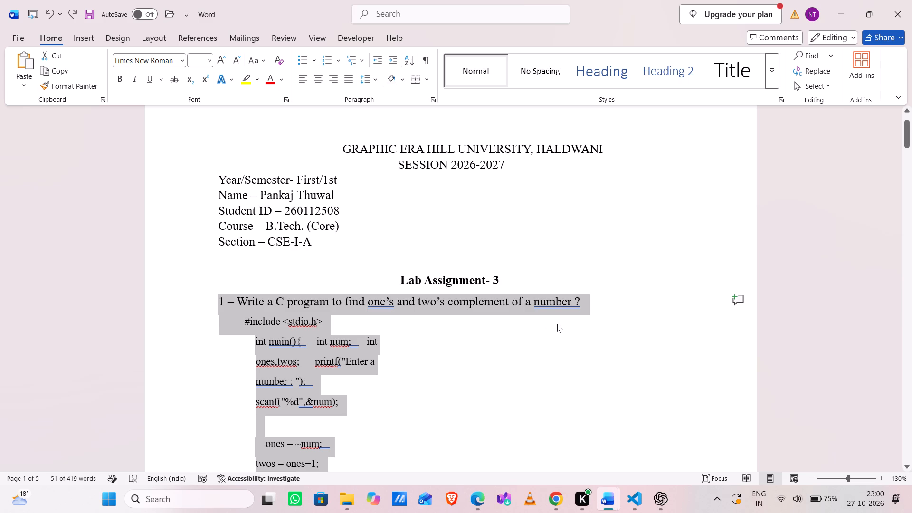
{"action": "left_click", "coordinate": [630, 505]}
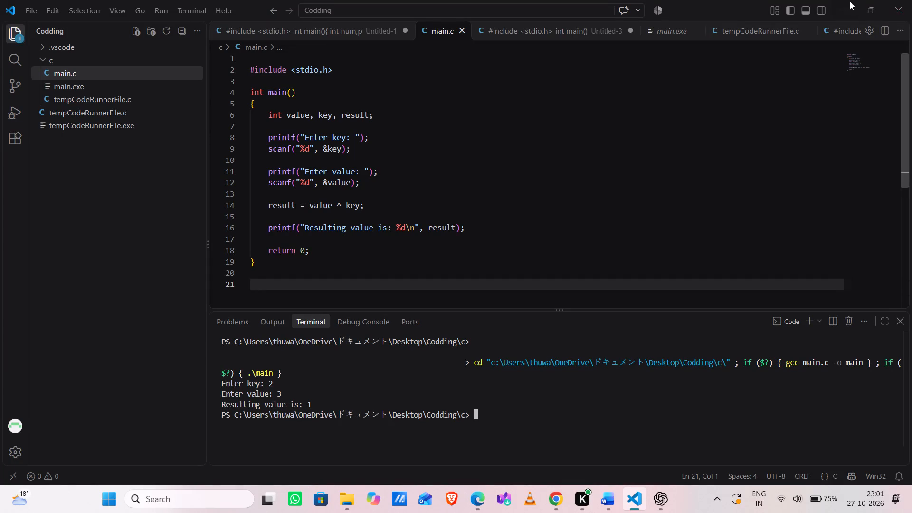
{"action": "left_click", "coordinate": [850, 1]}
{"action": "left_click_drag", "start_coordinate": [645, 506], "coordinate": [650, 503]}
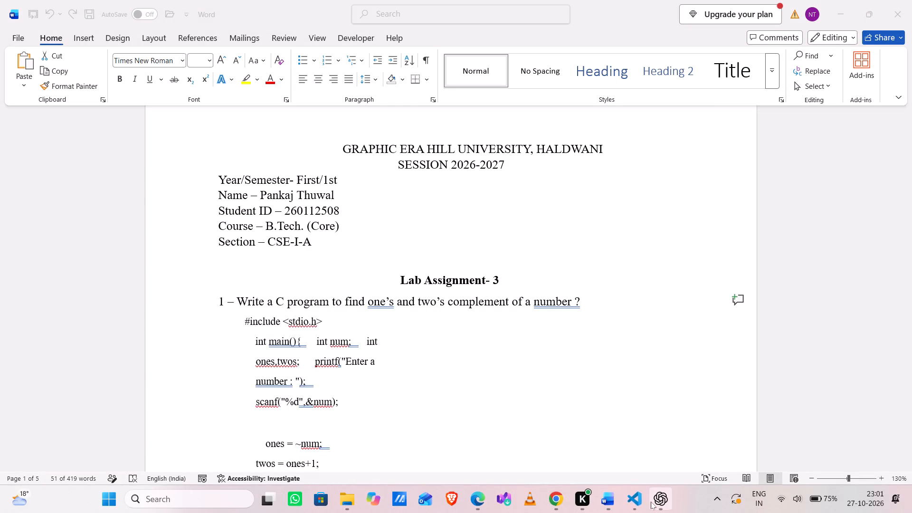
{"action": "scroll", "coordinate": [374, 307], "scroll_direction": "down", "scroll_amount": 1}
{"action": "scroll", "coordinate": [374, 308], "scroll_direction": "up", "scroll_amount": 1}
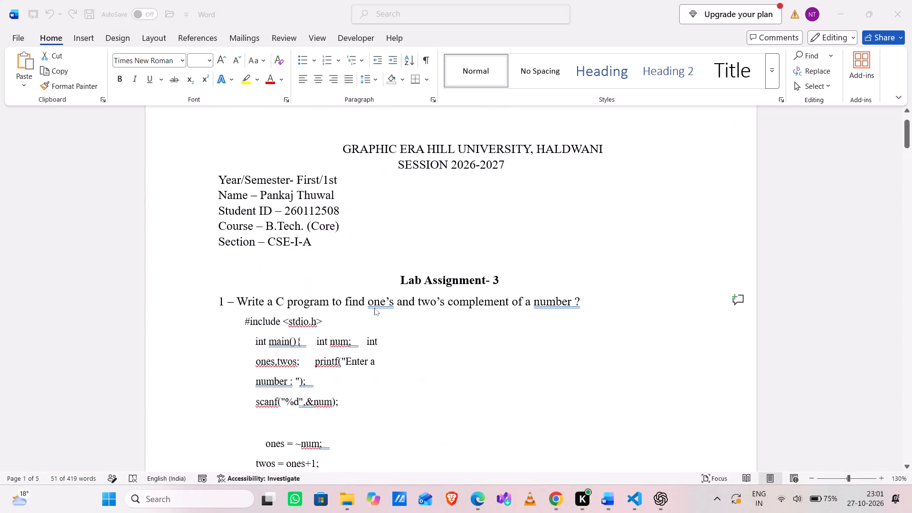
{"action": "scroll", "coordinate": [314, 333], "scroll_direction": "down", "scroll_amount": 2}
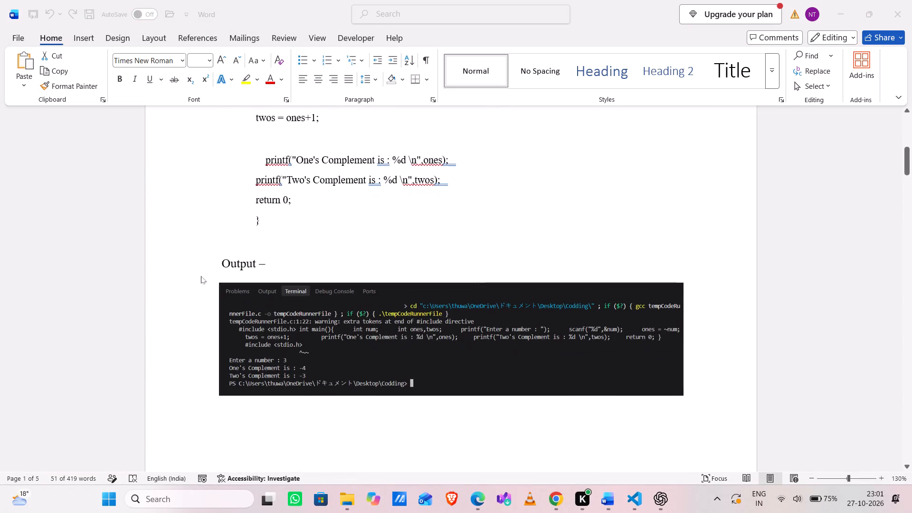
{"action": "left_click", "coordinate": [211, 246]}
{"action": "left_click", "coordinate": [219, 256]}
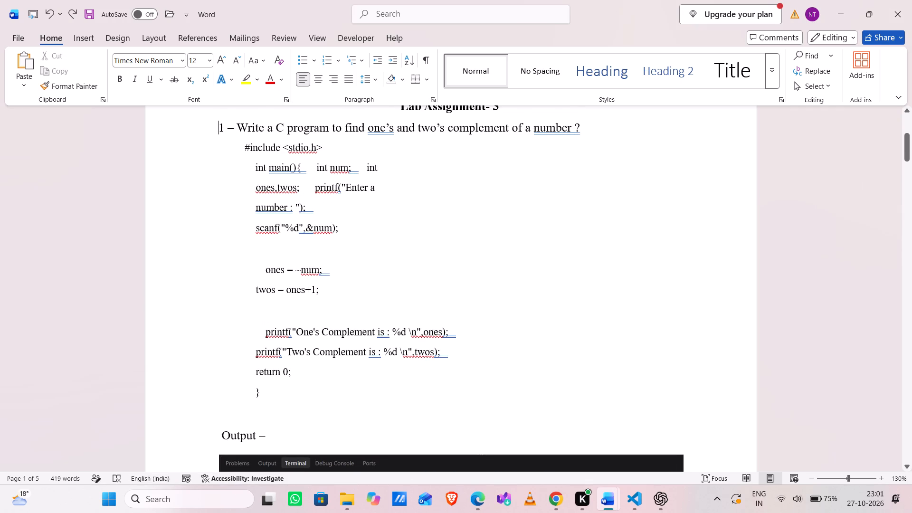
Switch to the Compatibility Mode document and delete the blank lines just below "Lab Assignment- 3" on the first page.
{"action": "left_click", "coordinate": [656, 414]}
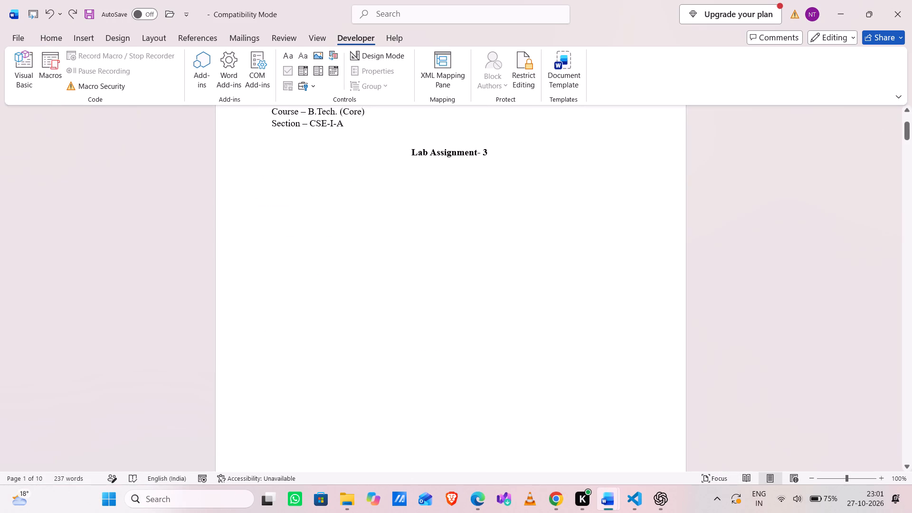
{"action": "scroll", "coordinate": [435, 351], "scroll_direction": "down", "scroll_amount": 1}
{"action": "scroll", "coordinate": [435, 351], "scroll_direction": "up", "scroll_amount": 2}
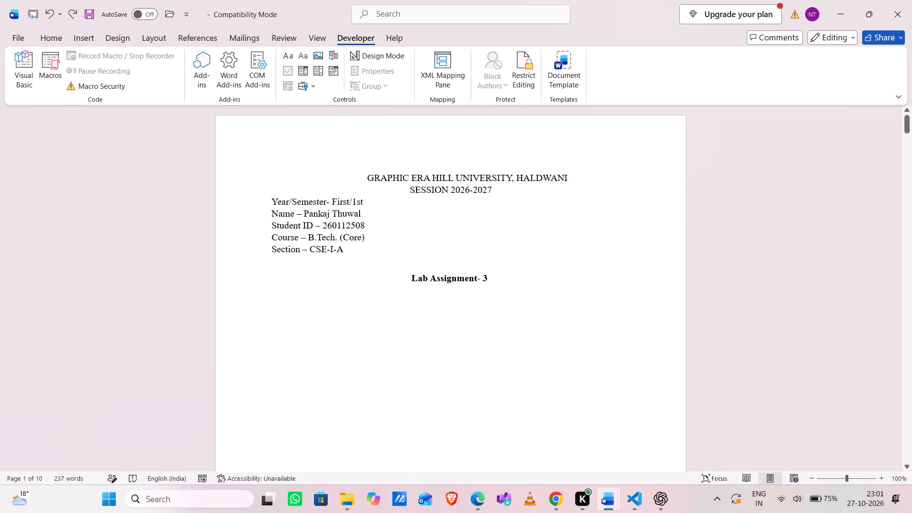
{"action": "scroll", "coordinate": [427, 343], "scroll_direction": "up", "scroll_amount": 1, "text": "ctrl"}
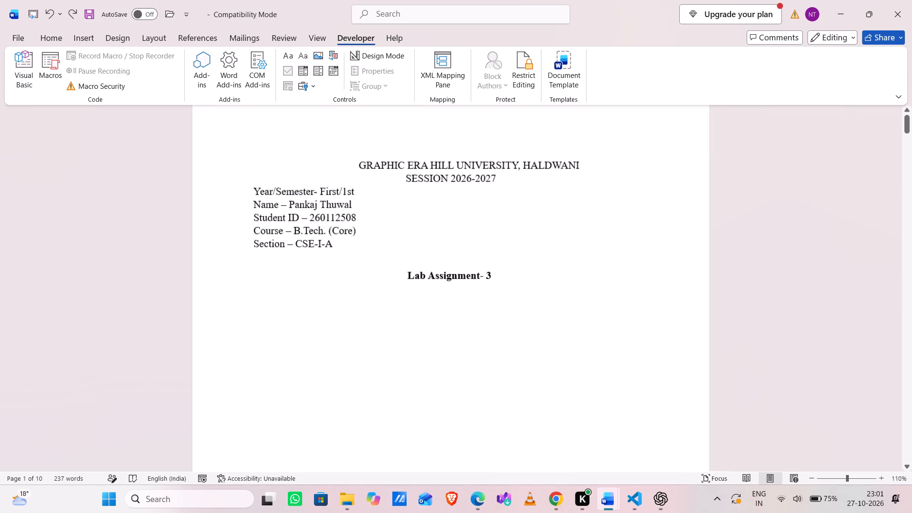
{"action": "scroll", "coordinate": [427, 343], "scroll_direction": "up", "scroll_amount": 2, "text": "ctrl"}
{"action": "left_click", "coordinate": [335, 337]}
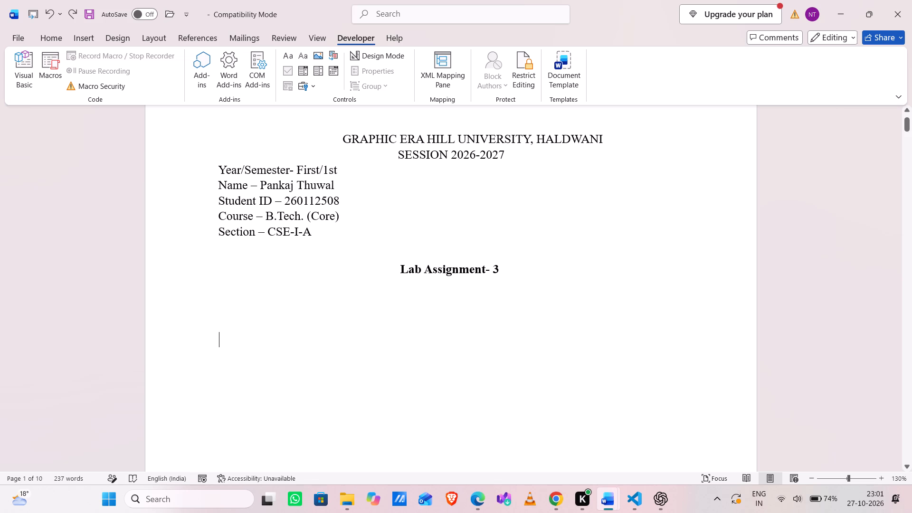
{"action": "left_click", "coordinate": [365, 330]}
{"action": "key", "text": "BackSpace"}
{"action": "key", "text": "BackSpace"}
{"action": "key", "text": "BackSpace"}
{"action": "key", "text": "BackSpace"}
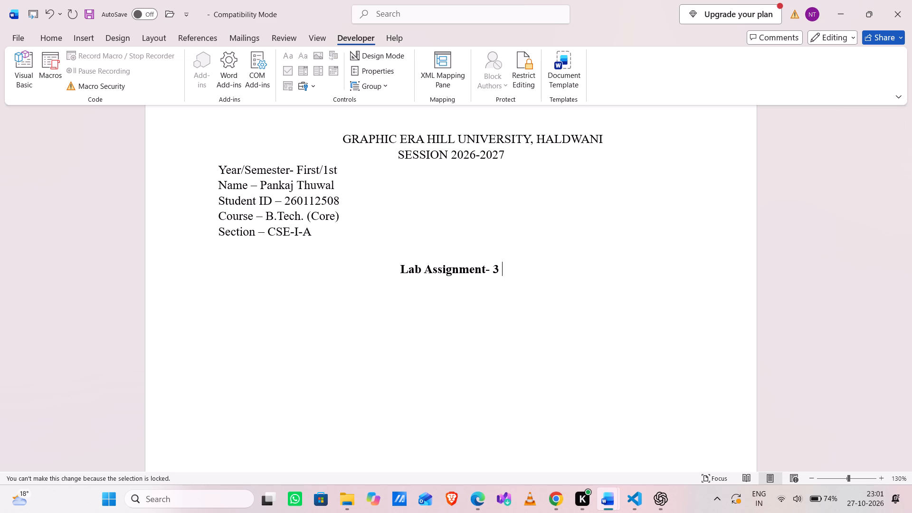
{"action": "key", "text": "Return"}
{"action": "key", "text": "BackSpace"}
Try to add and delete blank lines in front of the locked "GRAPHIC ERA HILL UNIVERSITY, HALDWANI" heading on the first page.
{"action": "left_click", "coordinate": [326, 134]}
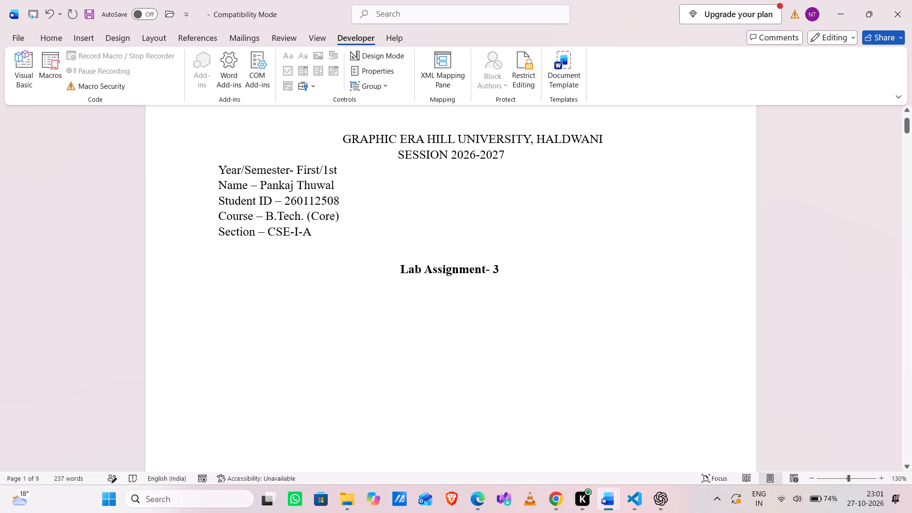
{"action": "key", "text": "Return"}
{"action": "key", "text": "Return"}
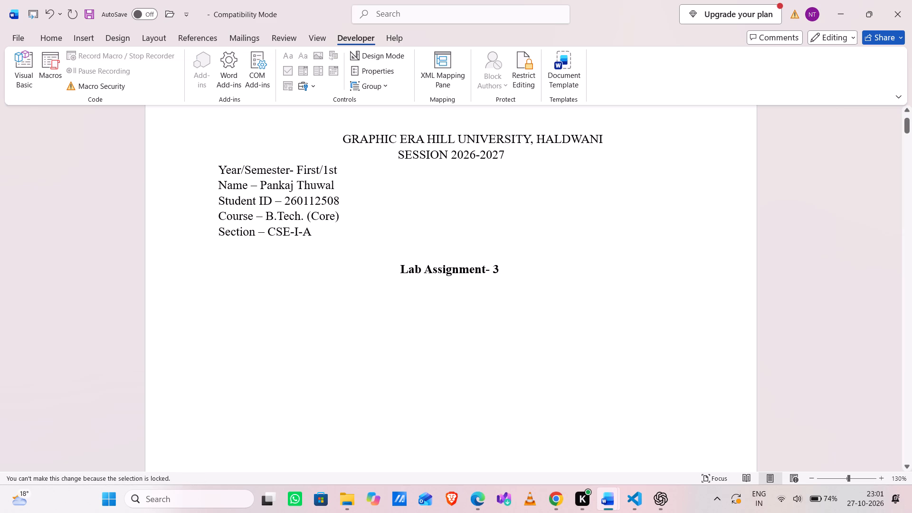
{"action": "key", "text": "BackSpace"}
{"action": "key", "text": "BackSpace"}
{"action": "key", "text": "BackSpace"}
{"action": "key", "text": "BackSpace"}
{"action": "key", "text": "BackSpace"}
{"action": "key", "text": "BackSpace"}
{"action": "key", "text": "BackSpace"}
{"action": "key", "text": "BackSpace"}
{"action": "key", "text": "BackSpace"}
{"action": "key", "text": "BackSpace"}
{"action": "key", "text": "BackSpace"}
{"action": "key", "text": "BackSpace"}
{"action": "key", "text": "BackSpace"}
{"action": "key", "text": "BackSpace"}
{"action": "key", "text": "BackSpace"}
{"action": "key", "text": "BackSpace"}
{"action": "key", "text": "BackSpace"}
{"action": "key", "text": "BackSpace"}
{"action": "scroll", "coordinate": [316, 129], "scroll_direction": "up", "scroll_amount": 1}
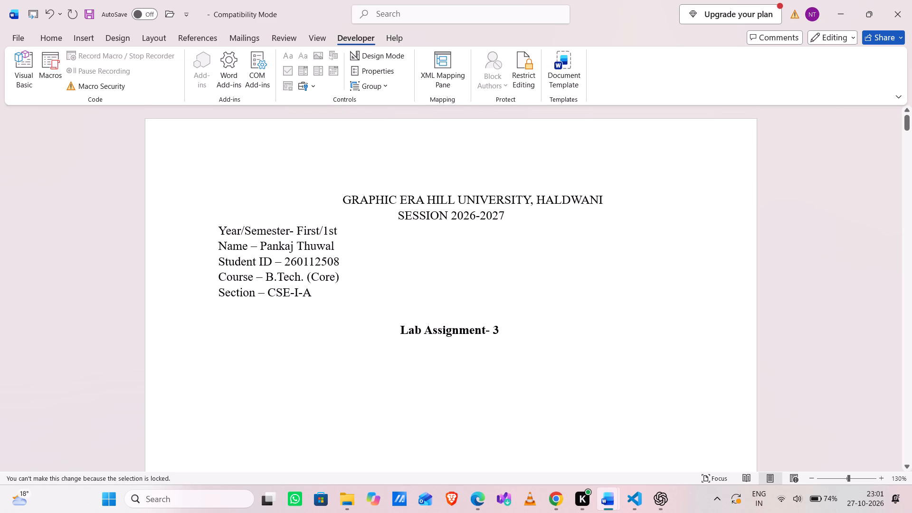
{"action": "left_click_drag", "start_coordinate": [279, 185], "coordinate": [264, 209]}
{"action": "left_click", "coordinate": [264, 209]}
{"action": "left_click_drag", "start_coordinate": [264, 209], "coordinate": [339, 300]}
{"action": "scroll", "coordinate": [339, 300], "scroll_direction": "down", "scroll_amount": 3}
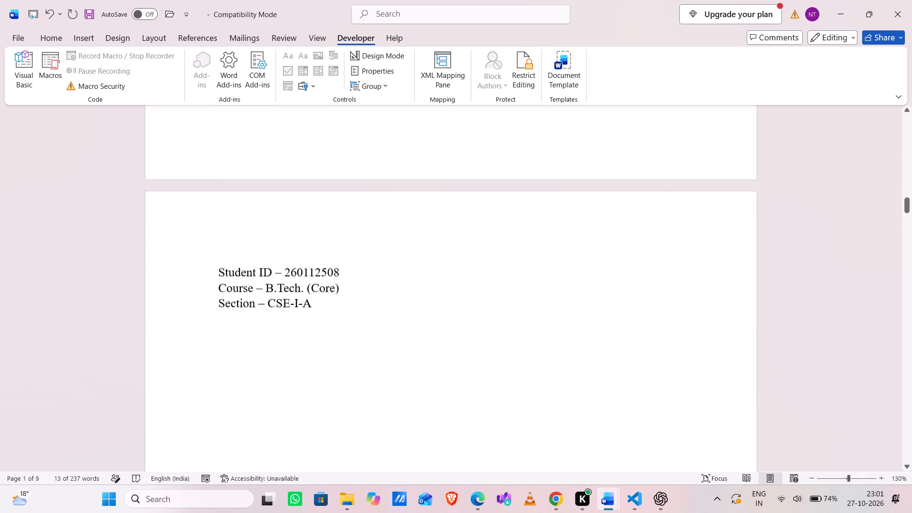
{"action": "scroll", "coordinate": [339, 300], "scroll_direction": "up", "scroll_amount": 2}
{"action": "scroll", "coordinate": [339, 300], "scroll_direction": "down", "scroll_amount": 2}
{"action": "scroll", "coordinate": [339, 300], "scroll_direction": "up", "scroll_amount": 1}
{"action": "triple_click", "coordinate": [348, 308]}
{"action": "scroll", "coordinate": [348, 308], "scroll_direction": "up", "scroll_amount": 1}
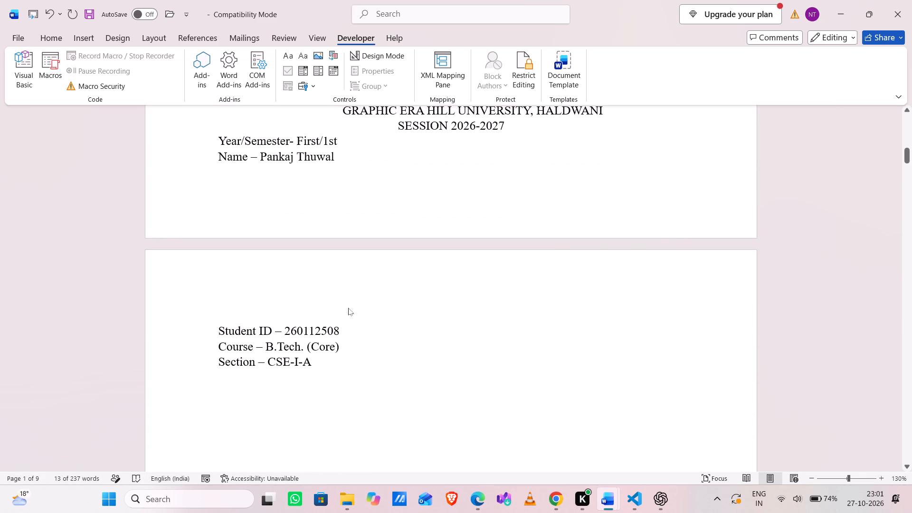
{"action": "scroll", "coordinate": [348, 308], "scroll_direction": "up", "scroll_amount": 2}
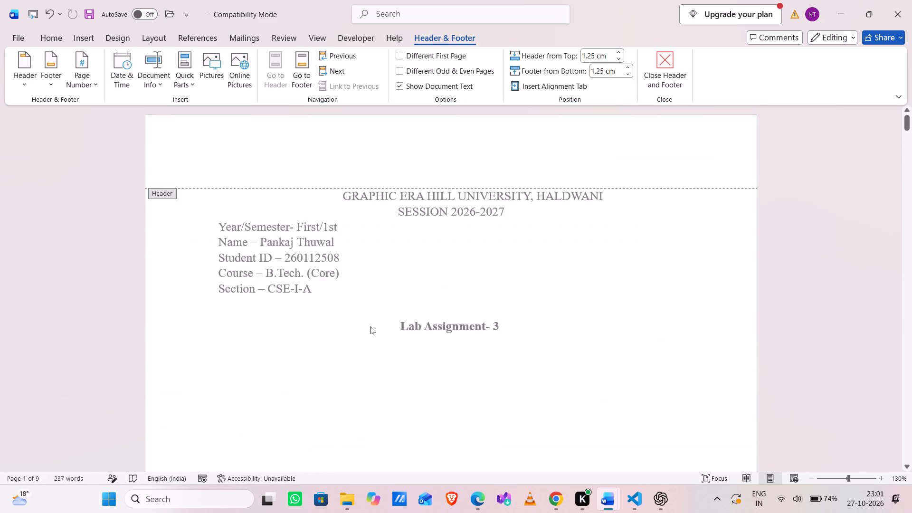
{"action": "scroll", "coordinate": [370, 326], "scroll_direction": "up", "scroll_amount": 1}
Undo the last two edits in the Compatibility Mode document.
{"action": "key", "text": "ctrl+z"}
{"action": "key", "text": "ctrl+z"}
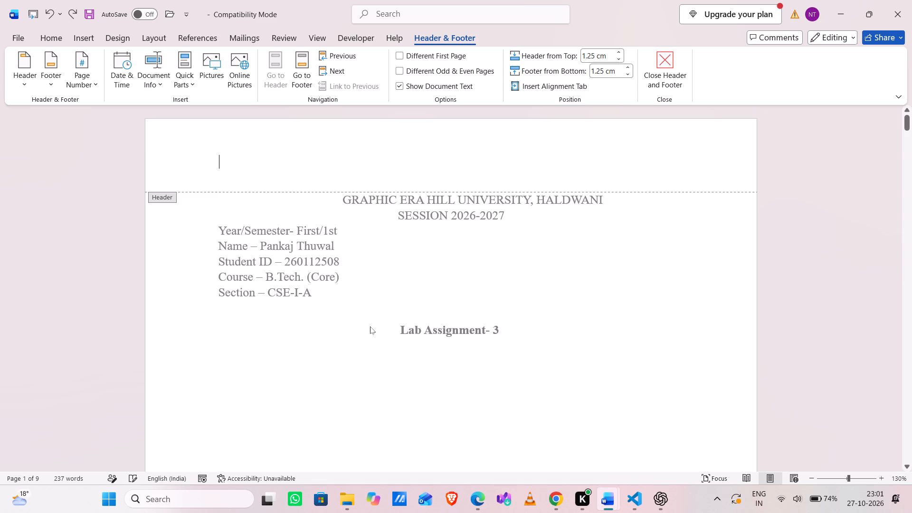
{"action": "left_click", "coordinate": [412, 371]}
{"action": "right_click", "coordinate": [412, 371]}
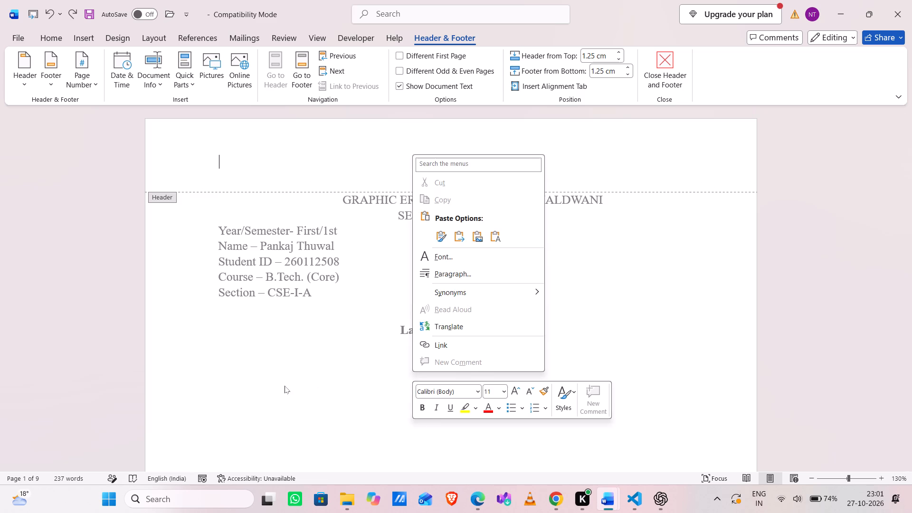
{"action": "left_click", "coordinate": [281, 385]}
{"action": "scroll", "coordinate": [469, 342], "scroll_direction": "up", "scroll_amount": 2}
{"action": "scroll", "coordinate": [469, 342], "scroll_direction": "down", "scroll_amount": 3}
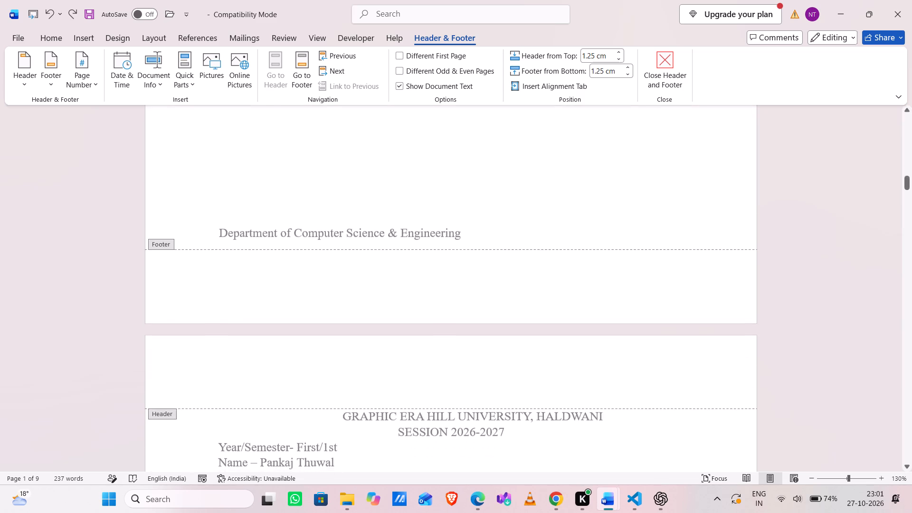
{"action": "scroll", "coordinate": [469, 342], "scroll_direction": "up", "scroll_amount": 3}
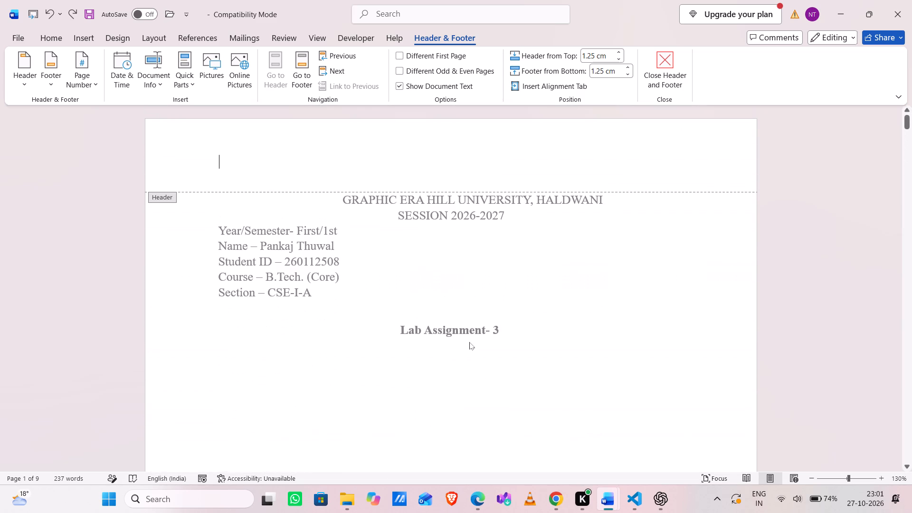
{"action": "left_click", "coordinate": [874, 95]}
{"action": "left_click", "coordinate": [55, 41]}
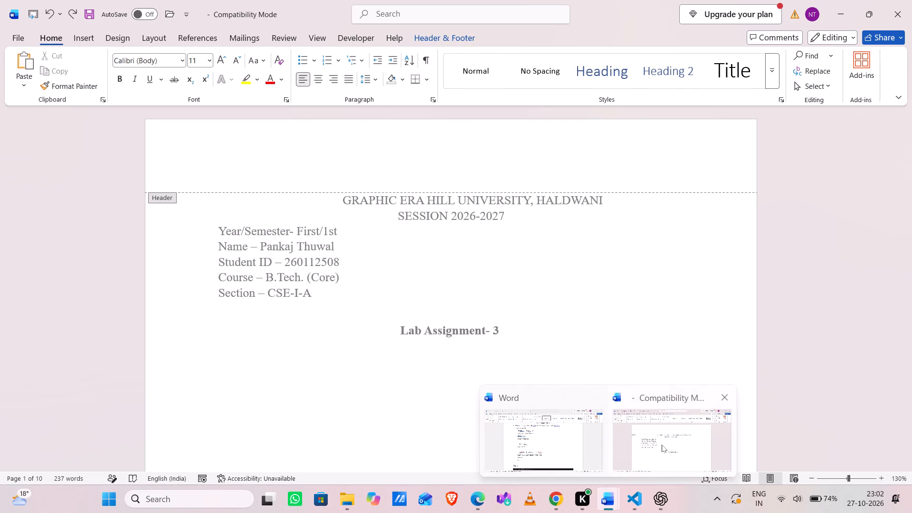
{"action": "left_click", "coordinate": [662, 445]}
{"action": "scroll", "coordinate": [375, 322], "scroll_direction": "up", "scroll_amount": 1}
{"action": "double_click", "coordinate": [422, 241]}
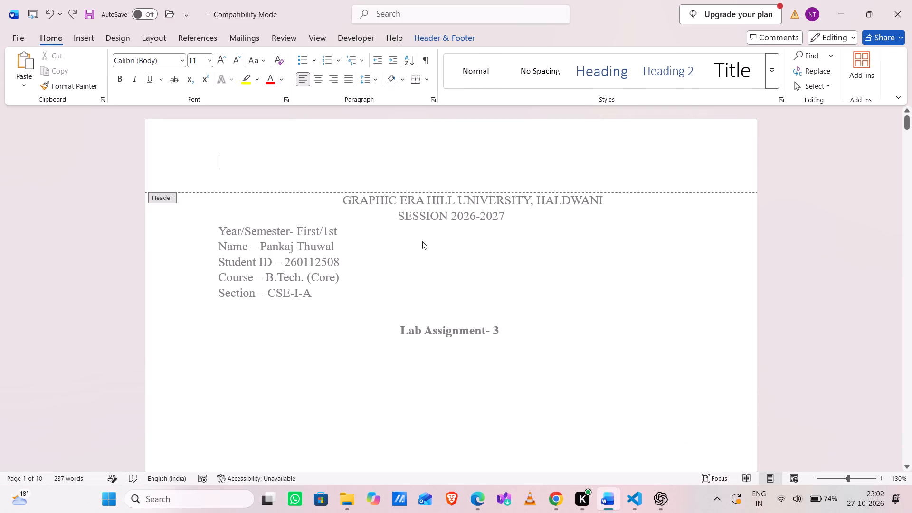
Leave header and footer editing and return to the body text just above the first page's department line.
{"action": "scroll", "coordinate": [474, 305], "scroll_direction": "down", "scroll_amount": 1}
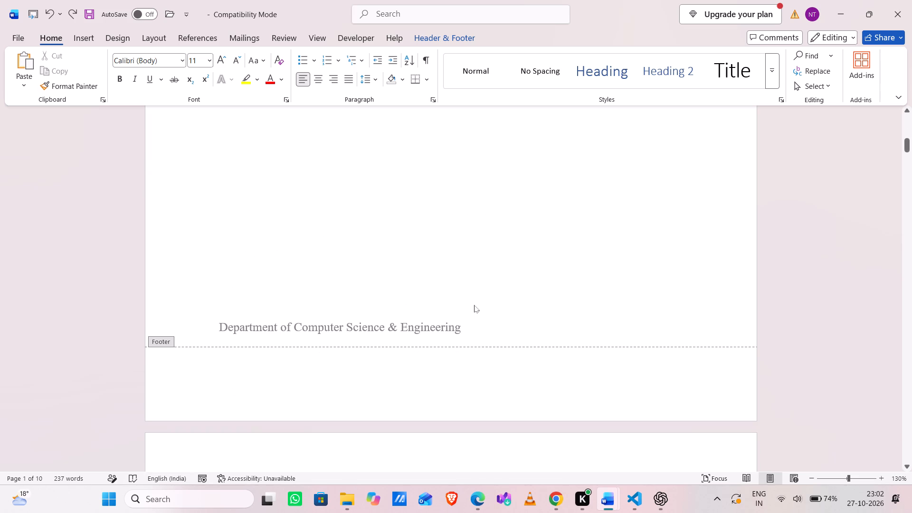
{"action": "scroll", "coordinate": [474, 305], "scroll_direction": "down", "scroll_amount": 1}
{"action": "left_click", "coordinate": [372, 352]}
{"action": "left_click_drag", "start_coordinate": [372, 352], "coordinate": [159, 333]}
{"action": "left_click", "coordinate": [159, 333]}
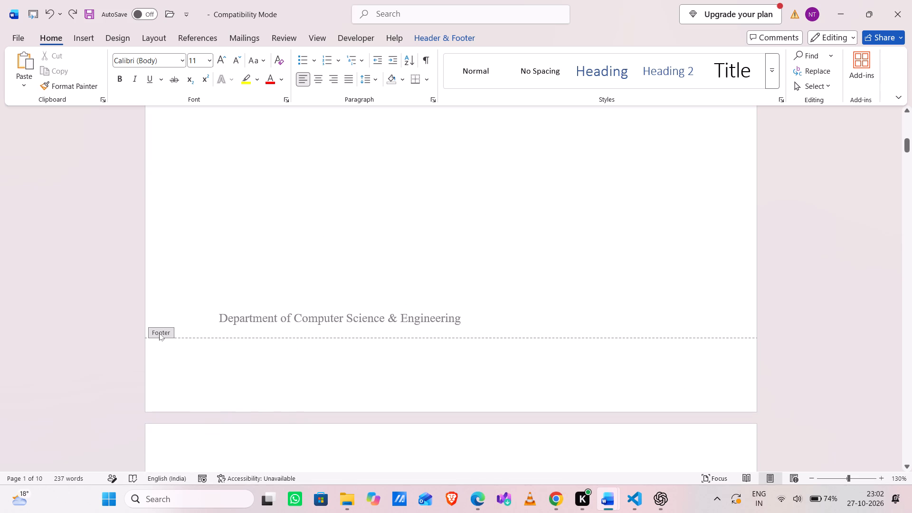
{"action": "right_click", "coordinate": [159, 333]}
{"action": "triple_click", "coordinate": [342, 307]}
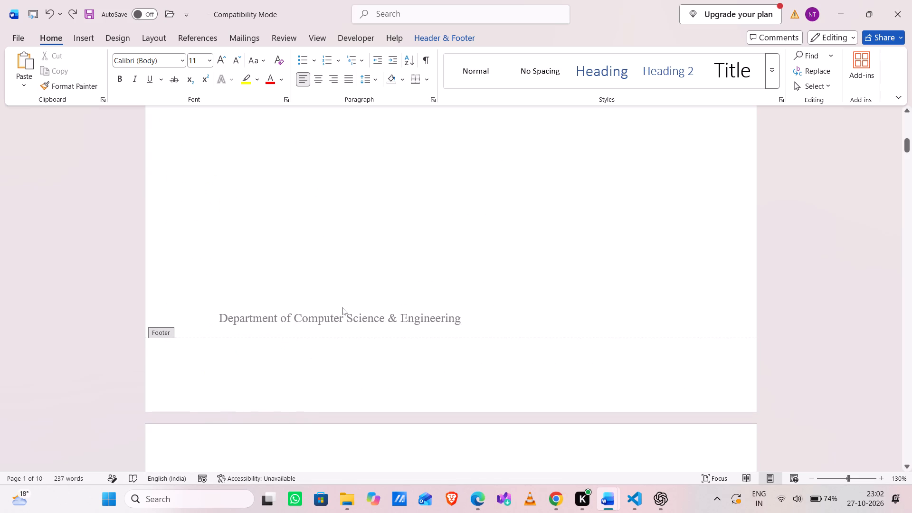
{"action": "double_click", "coordinate": [342, 307]}
{"action": "left_click", "coordinate": [342, 307], "text": "ctrl"}
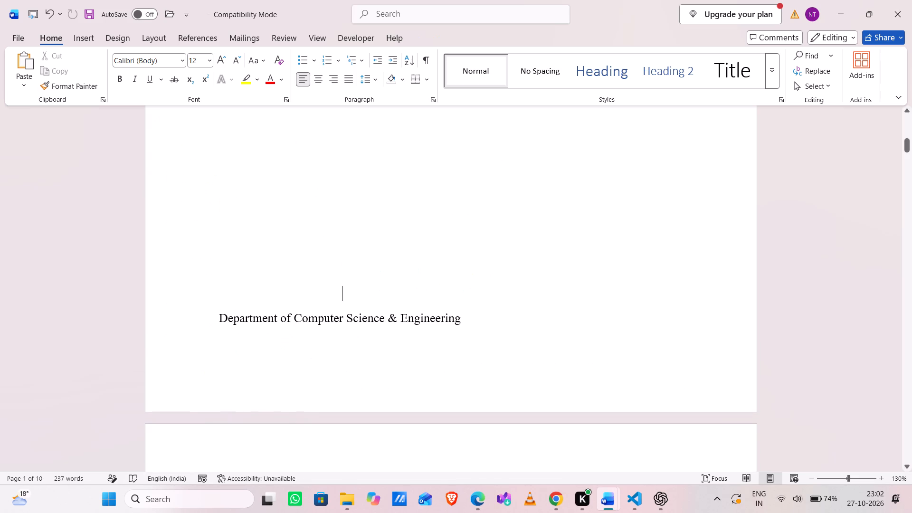
Group the first page's "Department of Computer Science & Engineering" line together with the blank line directly above it.
{"action": "scroll", "coordinate": [257, 344], "scroll_direction": "down", "scroll_amount": 1}
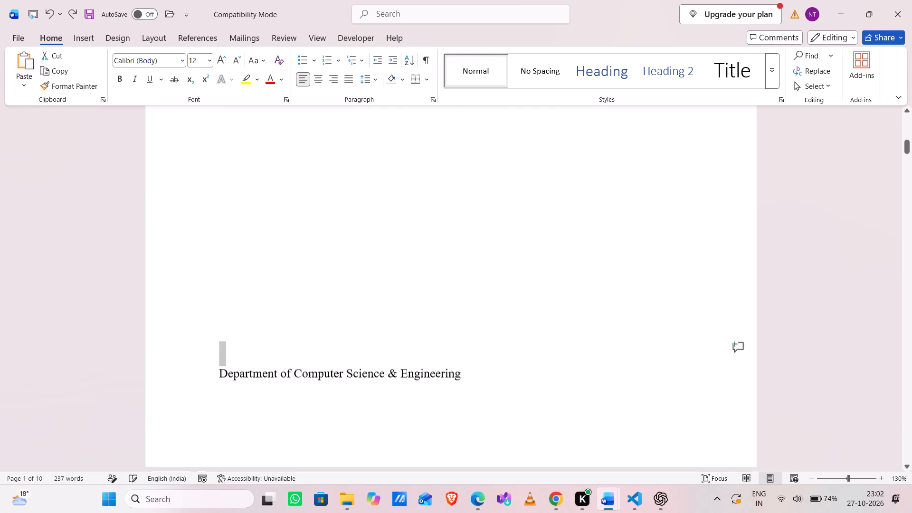
{"action": "scroll", "coordinate": [257, 344], "scroll_direction": "down", "scroll_amount": 1}
{"action": "double_click", "coordinate": [180, 222]}
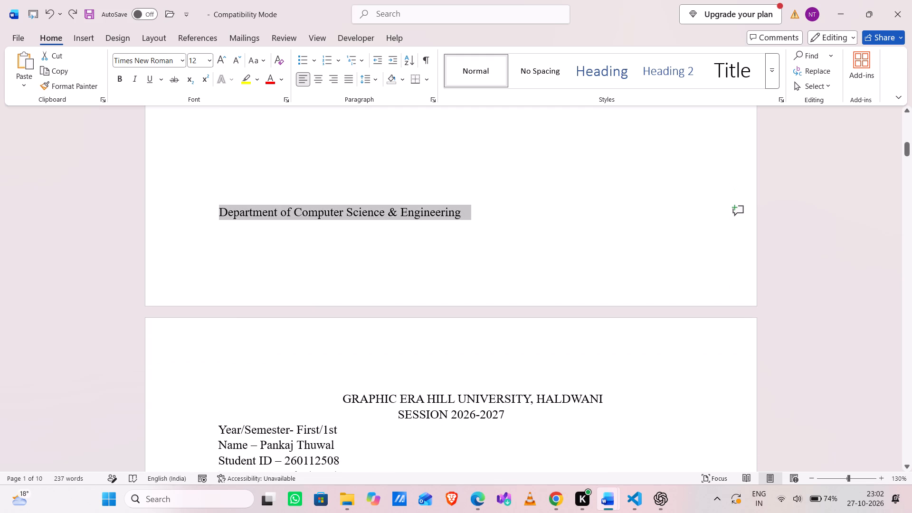
{"action": "left_click_drag", "start_coordinate": [236, 265], "coordinate": [236, 266]}
{"action": "left_click_drag", "start_coordinate": [236, 266], "coordinate": [222, 246]}
{"action": "left_click", "coordinate": [221, 244]}
{"action": "left_click_drag", "start_coordinate": [171, 219], "coordinate": [183, 213]}
{"action": "left_click", "coordinate": [215, 225]}
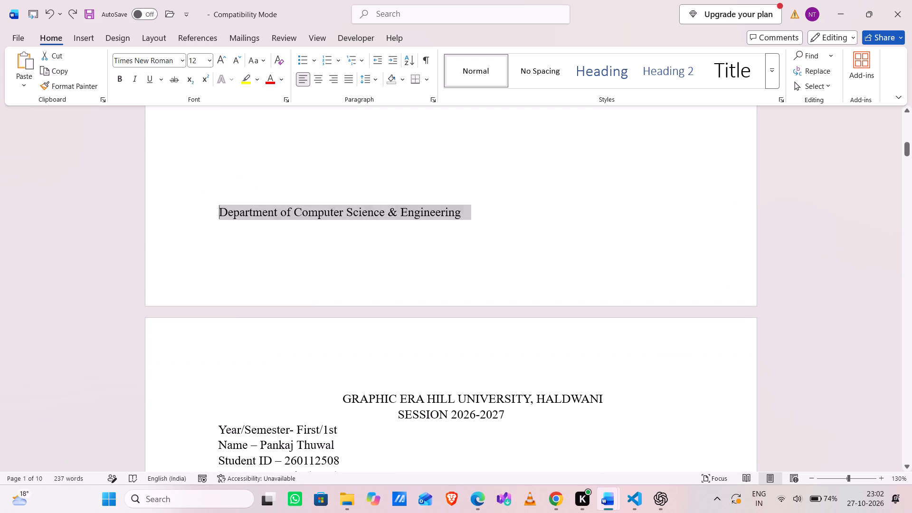
{"action": "left_click_drag", "start_coordinate": [219, 194], "coordinate": [485, 245]}
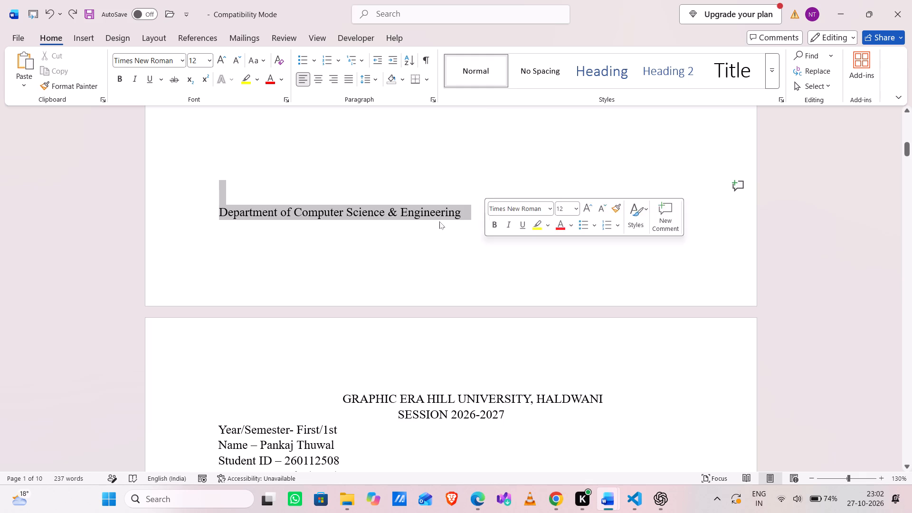
{"action": "left_click", "coordinate": [354, 43]}
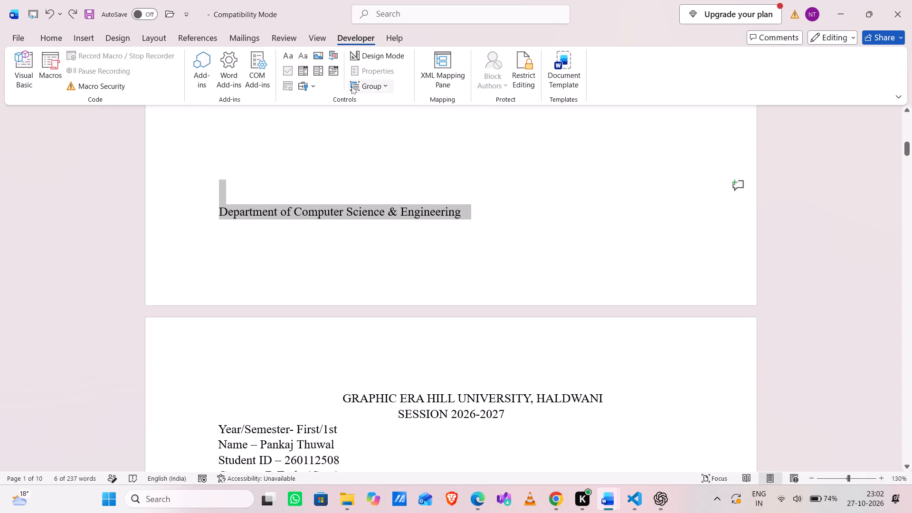
{"action": "left_click", "coordinate": [364, 86]}
{"action": "left_click", "coordinate": [371, 96]}
{"action": "left_click", "coordinate": [250, 161]}
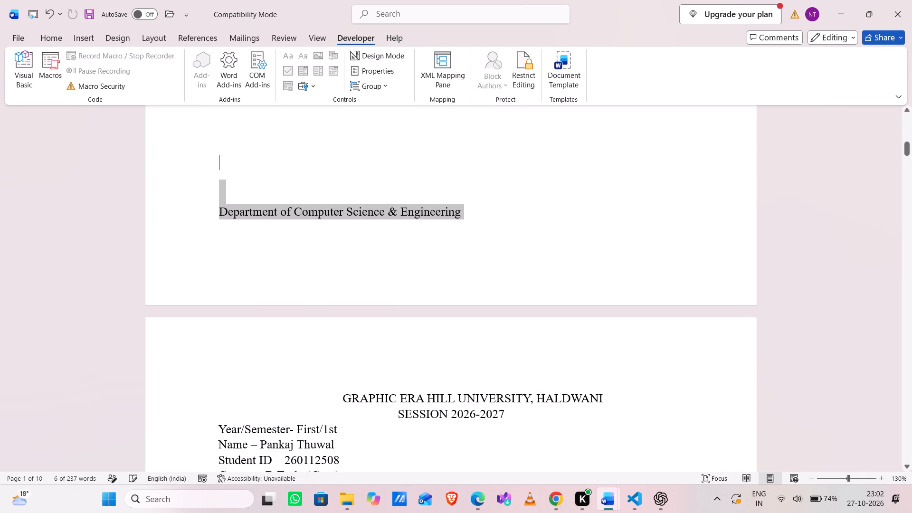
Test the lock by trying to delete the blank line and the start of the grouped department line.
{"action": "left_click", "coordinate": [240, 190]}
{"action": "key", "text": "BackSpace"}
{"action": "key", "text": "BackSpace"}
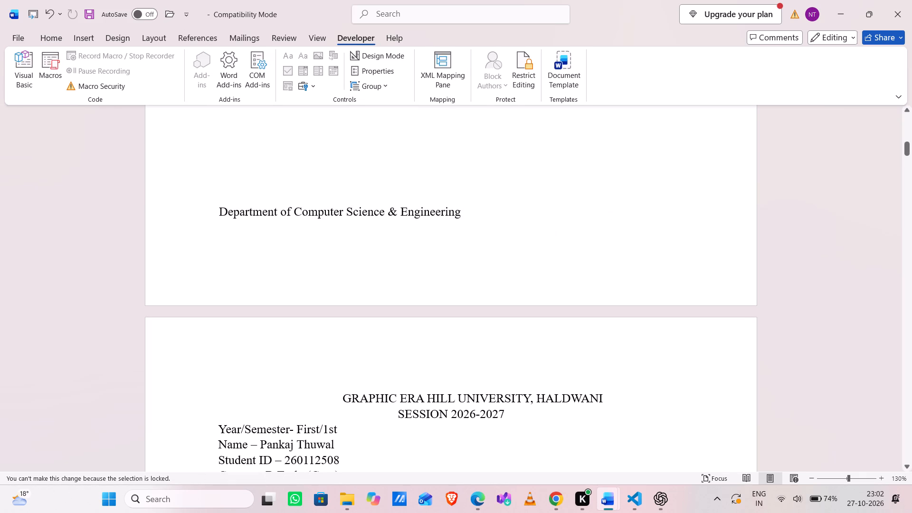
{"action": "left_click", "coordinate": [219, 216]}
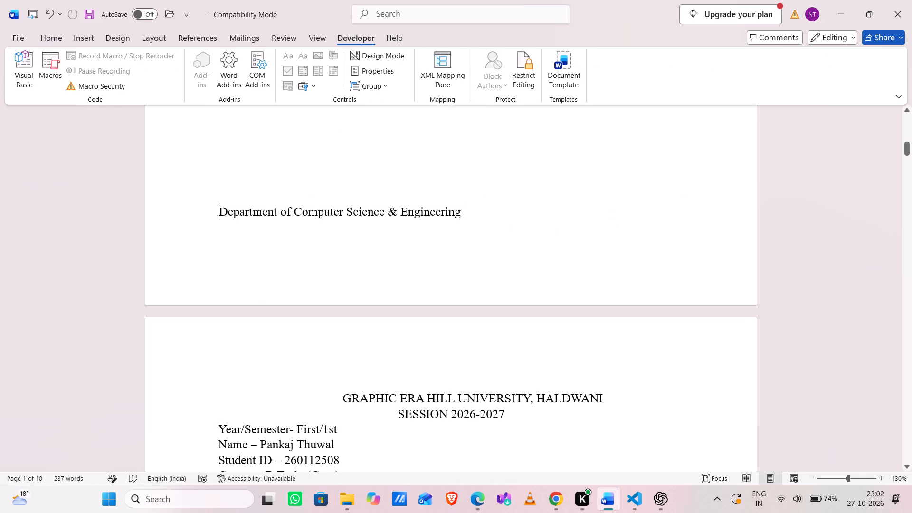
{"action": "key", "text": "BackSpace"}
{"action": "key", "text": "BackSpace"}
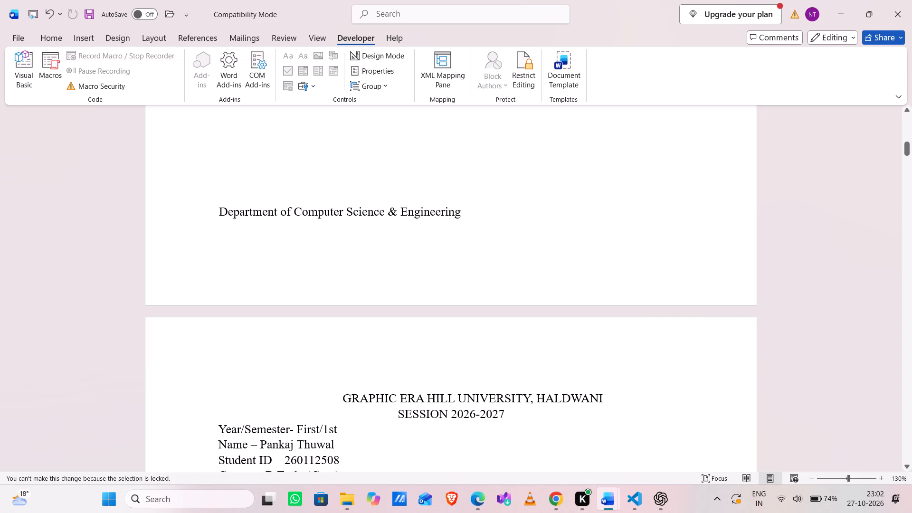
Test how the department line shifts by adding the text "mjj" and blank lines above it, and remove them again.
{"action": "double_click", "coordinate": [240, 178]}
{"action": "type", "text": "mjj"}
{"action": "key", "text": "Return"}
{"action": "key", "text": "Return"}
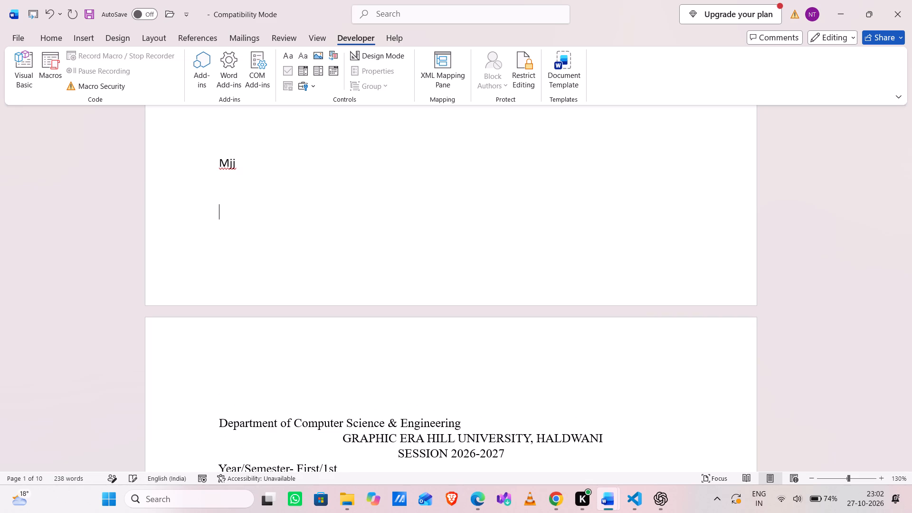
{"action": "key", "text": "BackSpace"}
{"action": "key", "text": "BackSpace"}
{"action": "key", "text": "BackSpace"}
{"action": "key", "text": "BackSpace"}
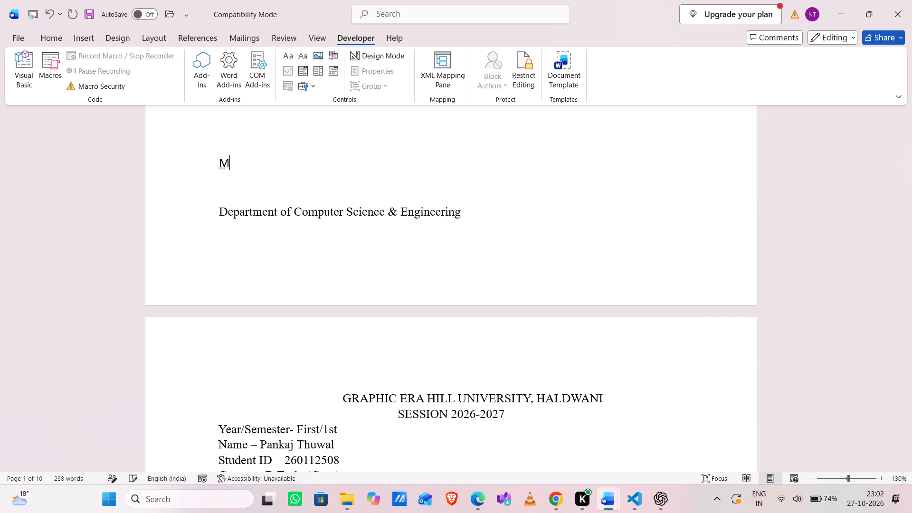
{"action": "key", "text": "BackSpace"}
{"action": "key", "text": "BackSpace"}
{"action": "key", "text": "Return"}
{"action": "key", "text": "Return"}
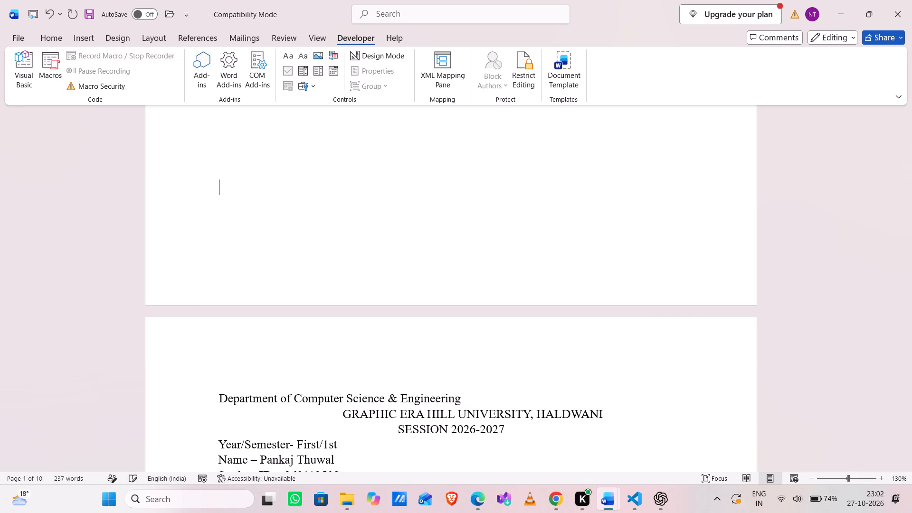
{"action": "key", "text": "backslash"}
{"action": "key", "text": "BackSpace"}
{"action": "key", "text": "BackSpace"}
Switch to the other Word document and examine question 1's heading, program and output screenshot on the first page.
{"action": "scroll", "coordinate": [305, 241], "scroll_direction": "up", "scroll_amount": 1}
{"action": "scroll", "coordinate": [305, 241], "scroll_direction": "right", "scroll_amount": 1}
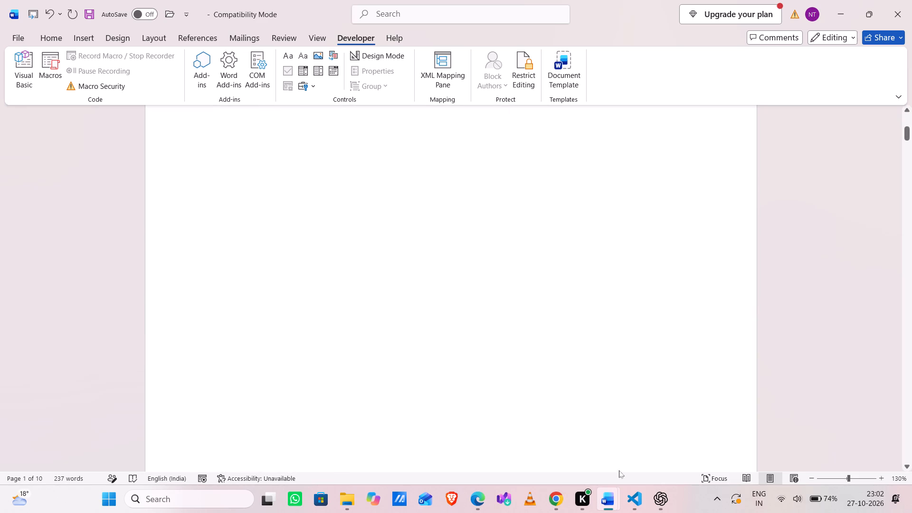
{"action": "left_click", "coordinate": [565, 462]}
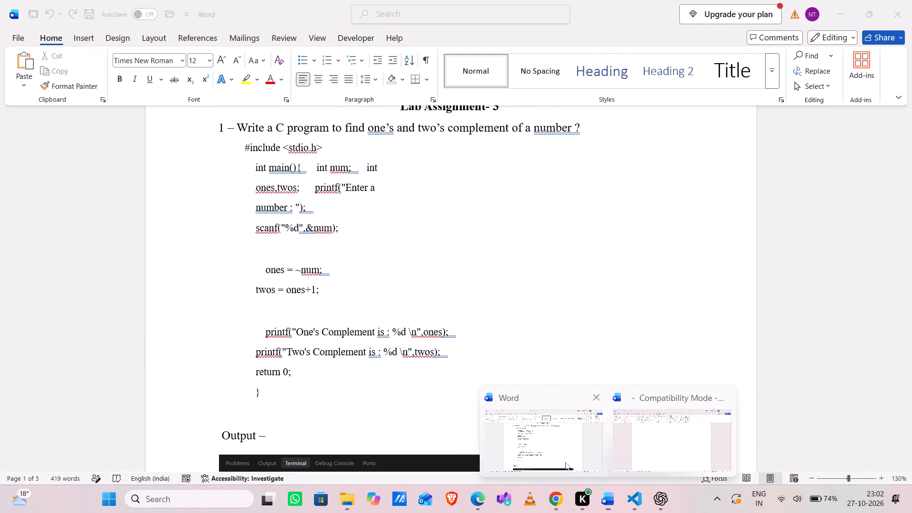
{"action": "scroll", "coordinate": [492, 402], "scroll_direction": "up", "scroll_amount": 2}
{"action": "scroll", "coordinate": [453, 396], "scroll_direction": "down", "scroll_amount": 1}
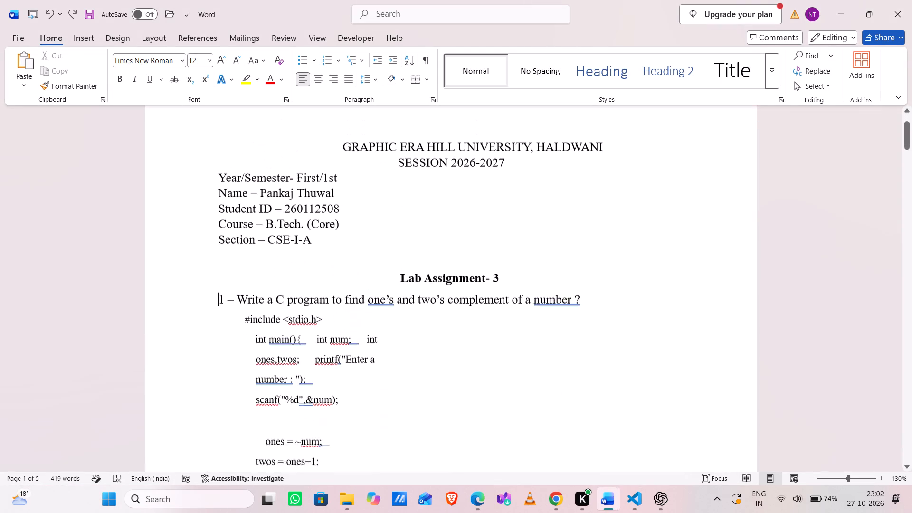
{"action": "scroll", "coordinate": [453, 396], "scroll_direction": "down", "scroll_amount": 1}
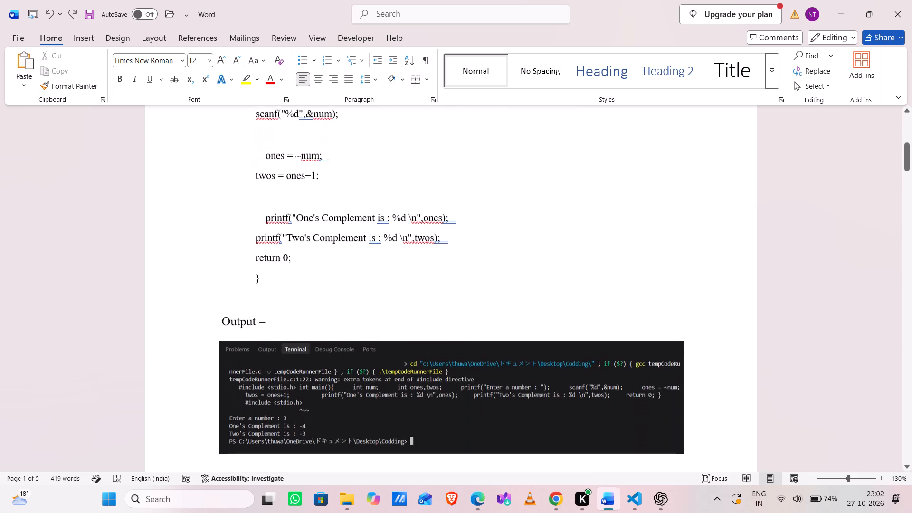
{"action": "scroll", "coordinate": [453, 396], "scroll_direction": "down", "scroll_amount": 2}
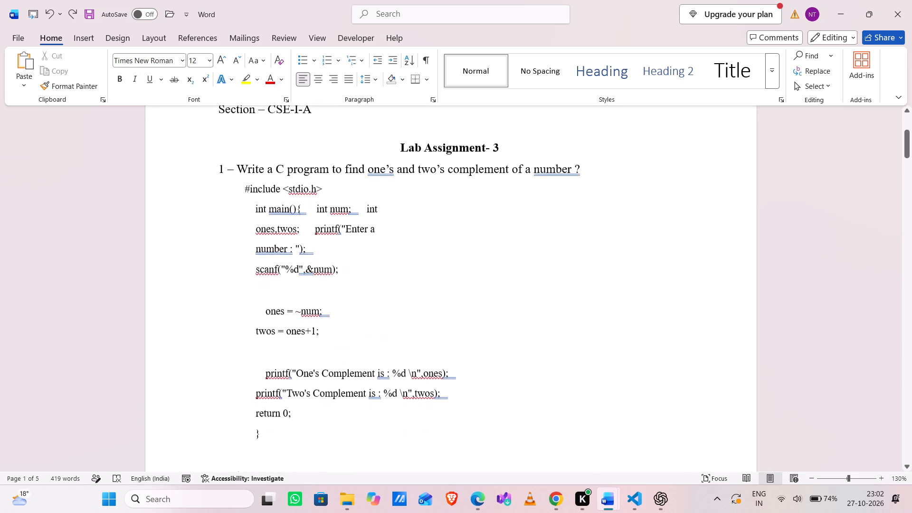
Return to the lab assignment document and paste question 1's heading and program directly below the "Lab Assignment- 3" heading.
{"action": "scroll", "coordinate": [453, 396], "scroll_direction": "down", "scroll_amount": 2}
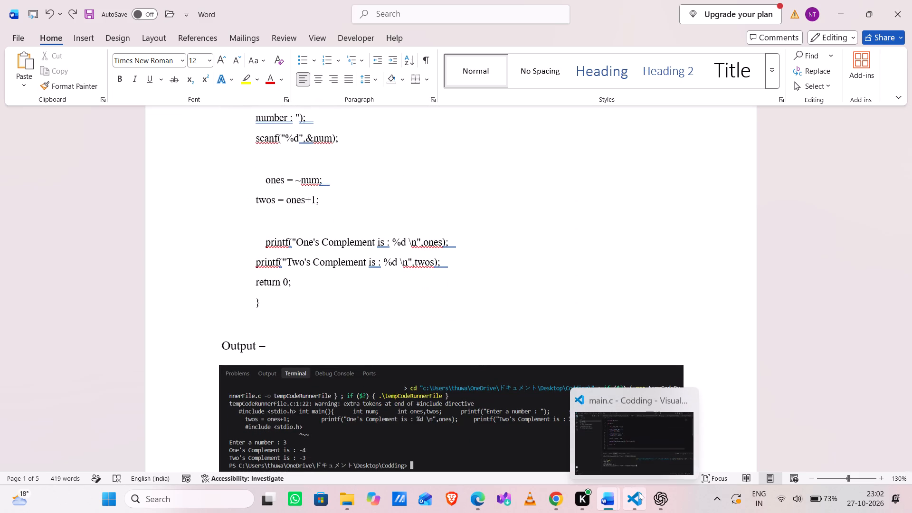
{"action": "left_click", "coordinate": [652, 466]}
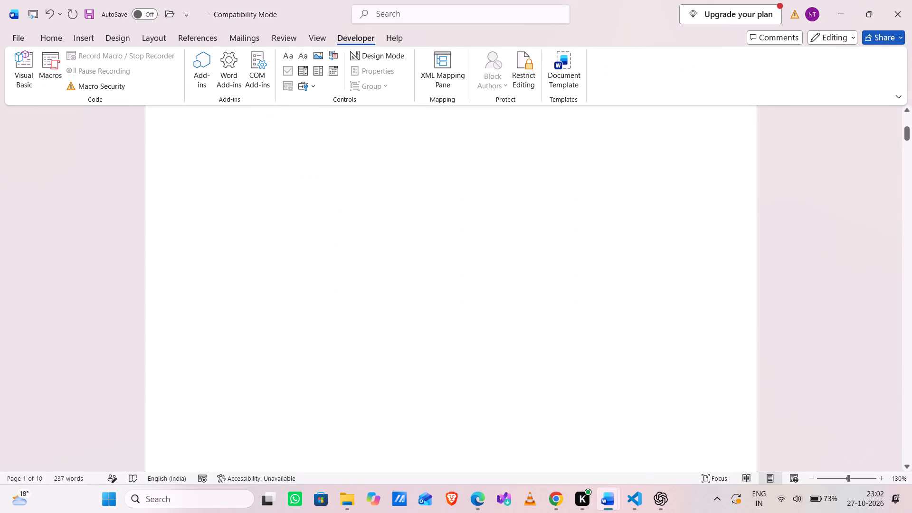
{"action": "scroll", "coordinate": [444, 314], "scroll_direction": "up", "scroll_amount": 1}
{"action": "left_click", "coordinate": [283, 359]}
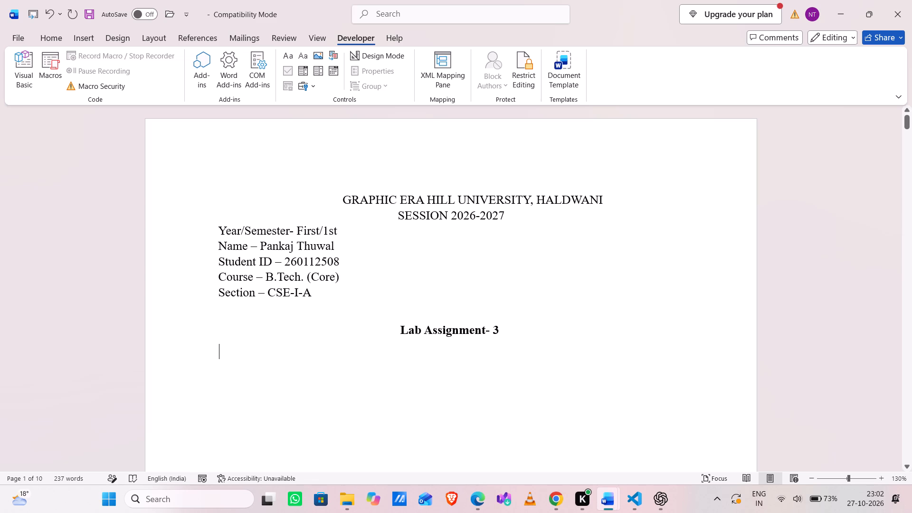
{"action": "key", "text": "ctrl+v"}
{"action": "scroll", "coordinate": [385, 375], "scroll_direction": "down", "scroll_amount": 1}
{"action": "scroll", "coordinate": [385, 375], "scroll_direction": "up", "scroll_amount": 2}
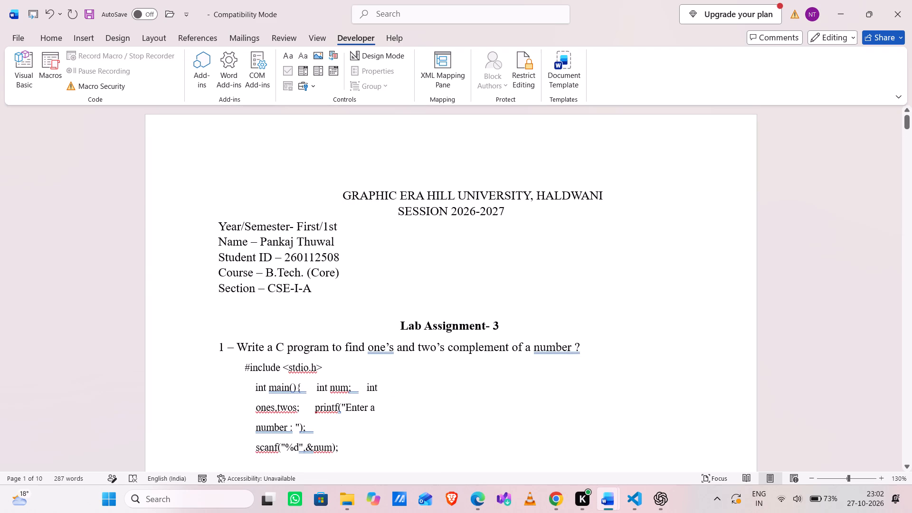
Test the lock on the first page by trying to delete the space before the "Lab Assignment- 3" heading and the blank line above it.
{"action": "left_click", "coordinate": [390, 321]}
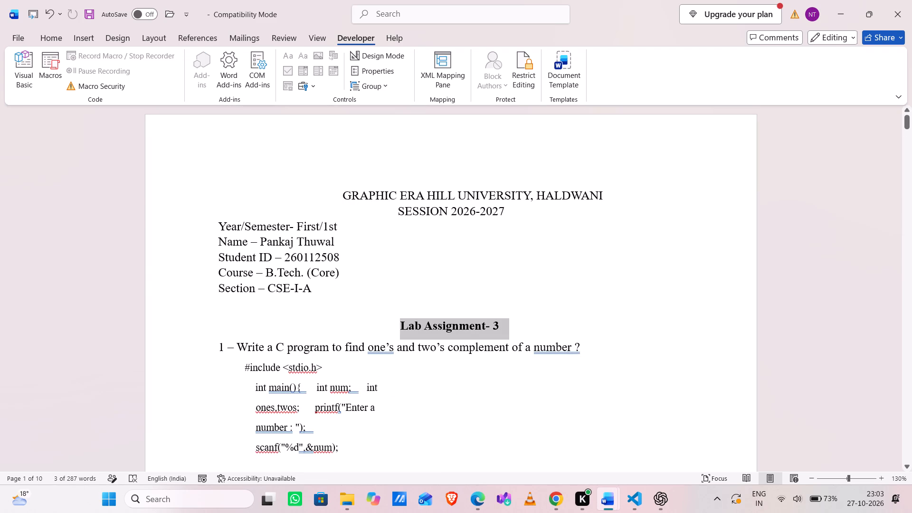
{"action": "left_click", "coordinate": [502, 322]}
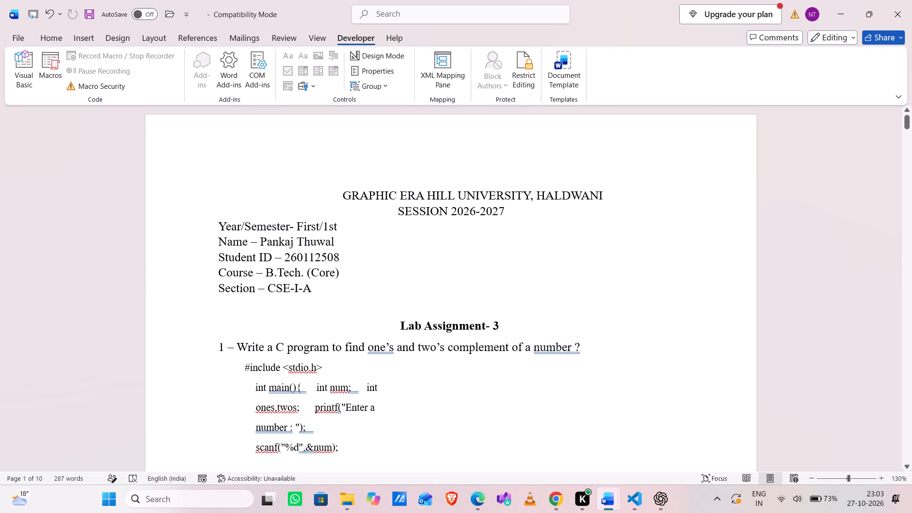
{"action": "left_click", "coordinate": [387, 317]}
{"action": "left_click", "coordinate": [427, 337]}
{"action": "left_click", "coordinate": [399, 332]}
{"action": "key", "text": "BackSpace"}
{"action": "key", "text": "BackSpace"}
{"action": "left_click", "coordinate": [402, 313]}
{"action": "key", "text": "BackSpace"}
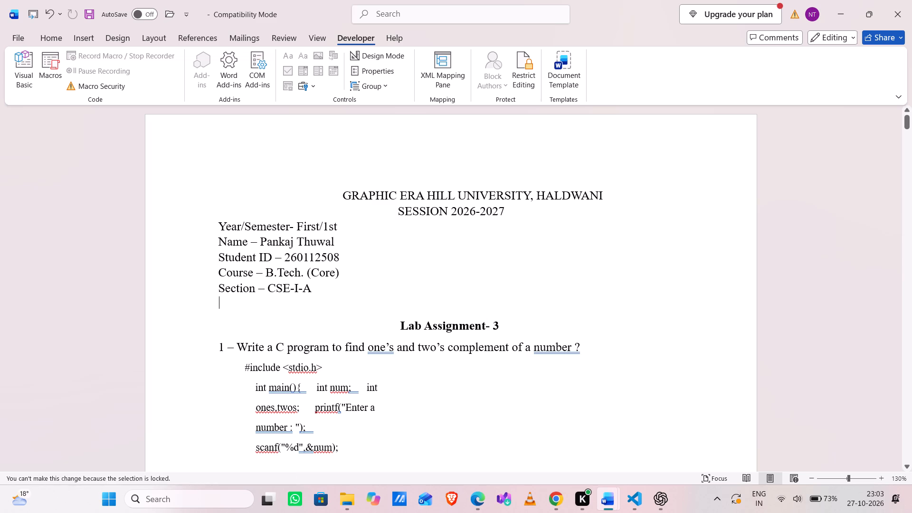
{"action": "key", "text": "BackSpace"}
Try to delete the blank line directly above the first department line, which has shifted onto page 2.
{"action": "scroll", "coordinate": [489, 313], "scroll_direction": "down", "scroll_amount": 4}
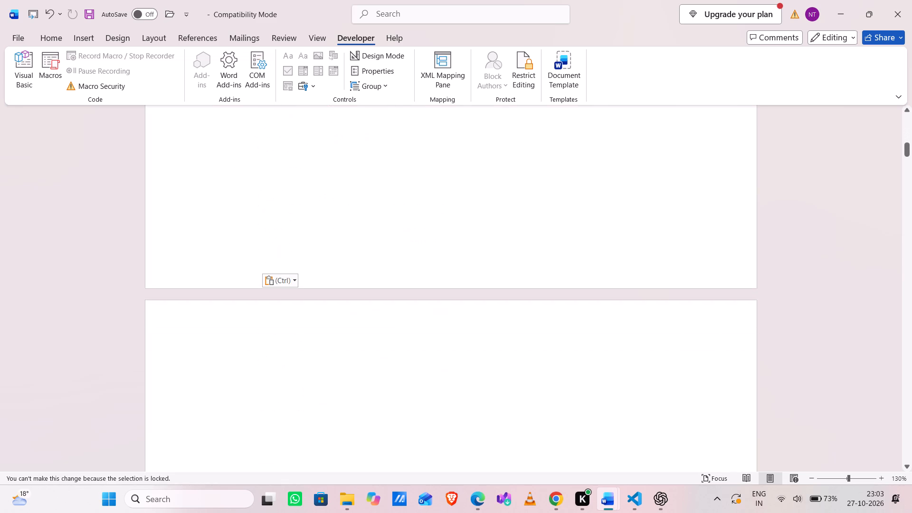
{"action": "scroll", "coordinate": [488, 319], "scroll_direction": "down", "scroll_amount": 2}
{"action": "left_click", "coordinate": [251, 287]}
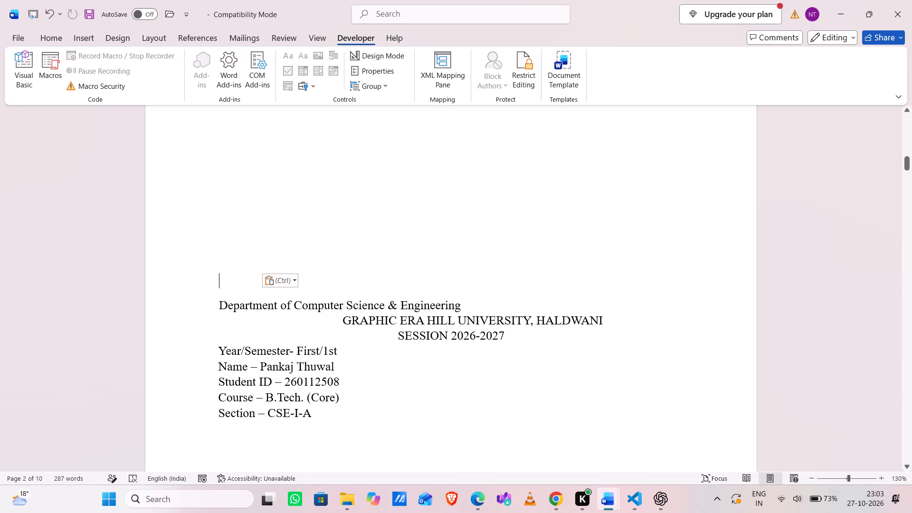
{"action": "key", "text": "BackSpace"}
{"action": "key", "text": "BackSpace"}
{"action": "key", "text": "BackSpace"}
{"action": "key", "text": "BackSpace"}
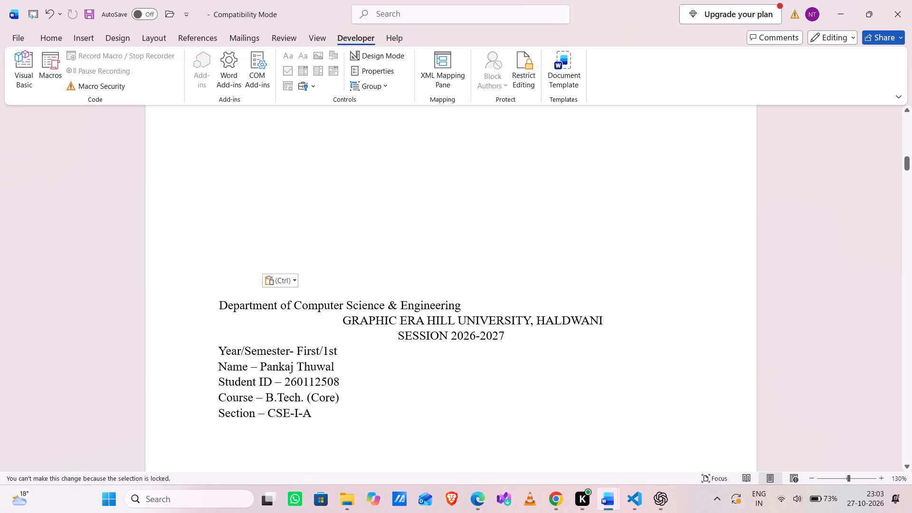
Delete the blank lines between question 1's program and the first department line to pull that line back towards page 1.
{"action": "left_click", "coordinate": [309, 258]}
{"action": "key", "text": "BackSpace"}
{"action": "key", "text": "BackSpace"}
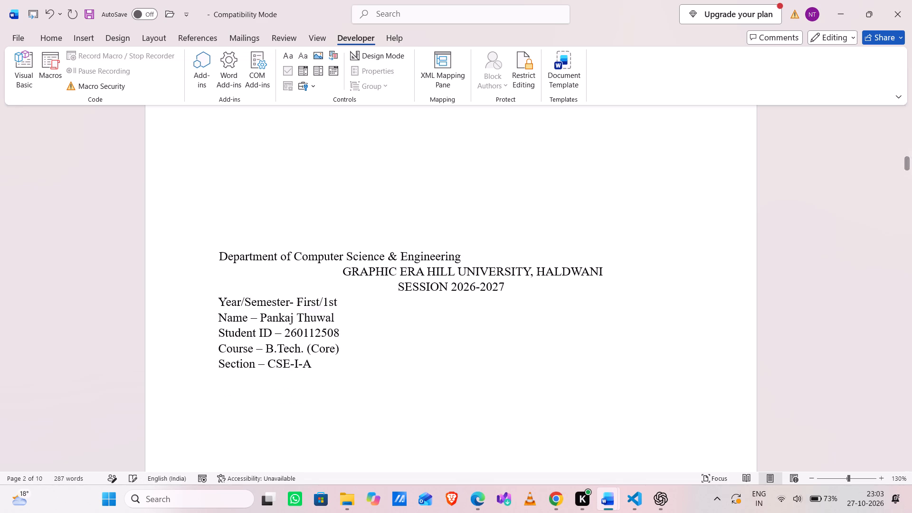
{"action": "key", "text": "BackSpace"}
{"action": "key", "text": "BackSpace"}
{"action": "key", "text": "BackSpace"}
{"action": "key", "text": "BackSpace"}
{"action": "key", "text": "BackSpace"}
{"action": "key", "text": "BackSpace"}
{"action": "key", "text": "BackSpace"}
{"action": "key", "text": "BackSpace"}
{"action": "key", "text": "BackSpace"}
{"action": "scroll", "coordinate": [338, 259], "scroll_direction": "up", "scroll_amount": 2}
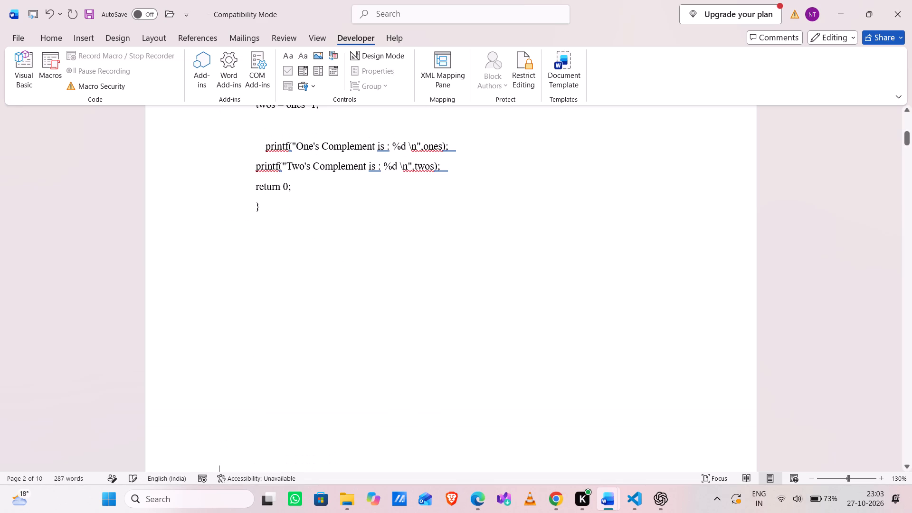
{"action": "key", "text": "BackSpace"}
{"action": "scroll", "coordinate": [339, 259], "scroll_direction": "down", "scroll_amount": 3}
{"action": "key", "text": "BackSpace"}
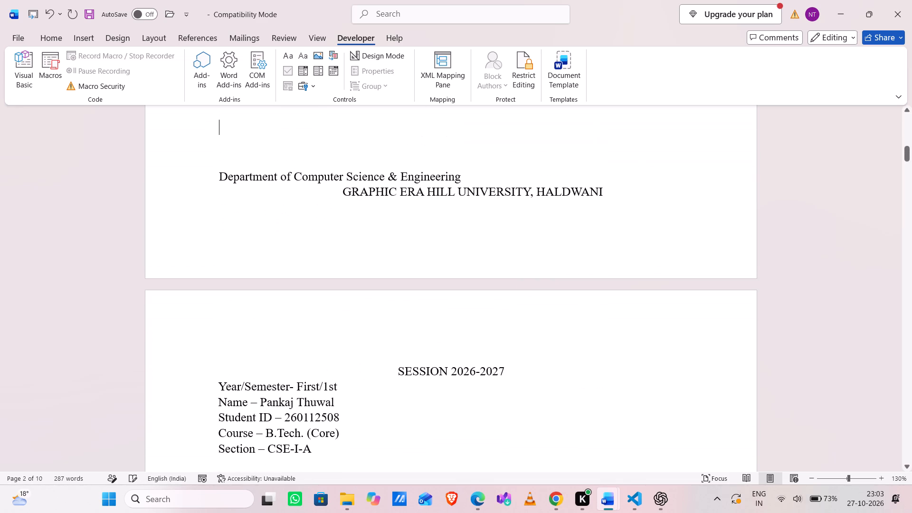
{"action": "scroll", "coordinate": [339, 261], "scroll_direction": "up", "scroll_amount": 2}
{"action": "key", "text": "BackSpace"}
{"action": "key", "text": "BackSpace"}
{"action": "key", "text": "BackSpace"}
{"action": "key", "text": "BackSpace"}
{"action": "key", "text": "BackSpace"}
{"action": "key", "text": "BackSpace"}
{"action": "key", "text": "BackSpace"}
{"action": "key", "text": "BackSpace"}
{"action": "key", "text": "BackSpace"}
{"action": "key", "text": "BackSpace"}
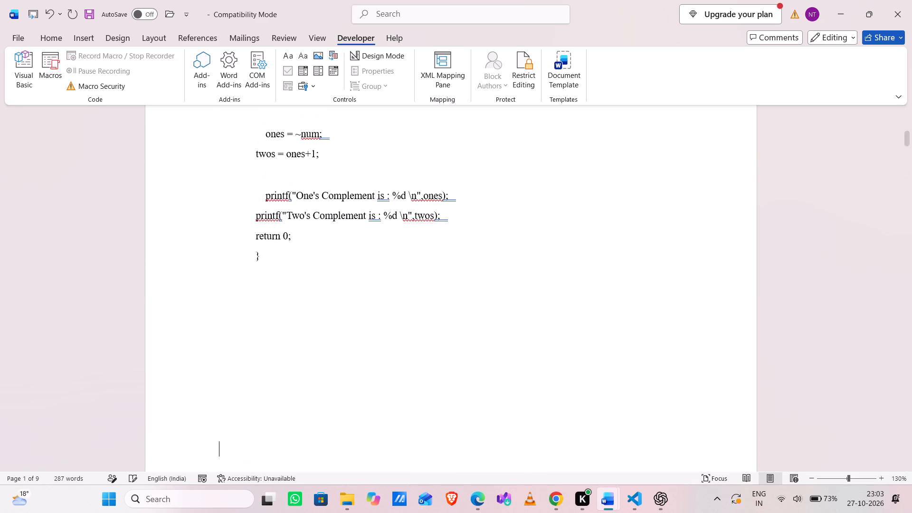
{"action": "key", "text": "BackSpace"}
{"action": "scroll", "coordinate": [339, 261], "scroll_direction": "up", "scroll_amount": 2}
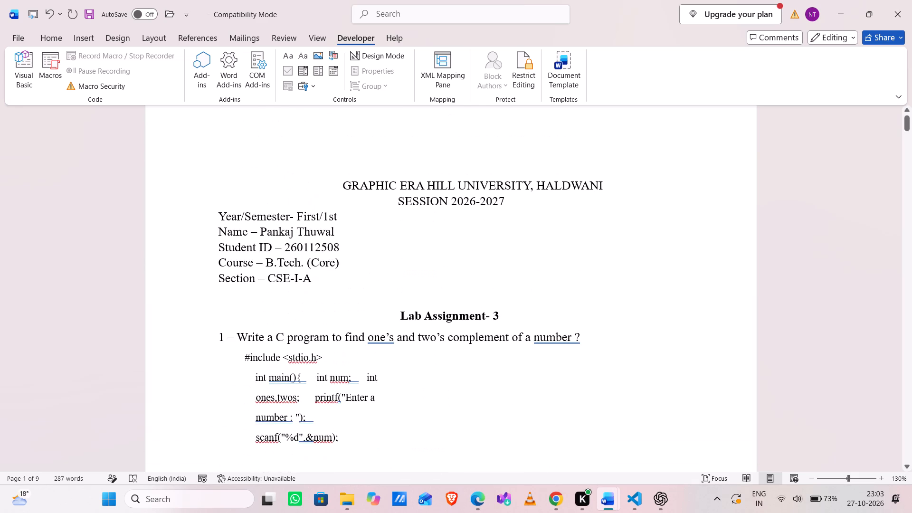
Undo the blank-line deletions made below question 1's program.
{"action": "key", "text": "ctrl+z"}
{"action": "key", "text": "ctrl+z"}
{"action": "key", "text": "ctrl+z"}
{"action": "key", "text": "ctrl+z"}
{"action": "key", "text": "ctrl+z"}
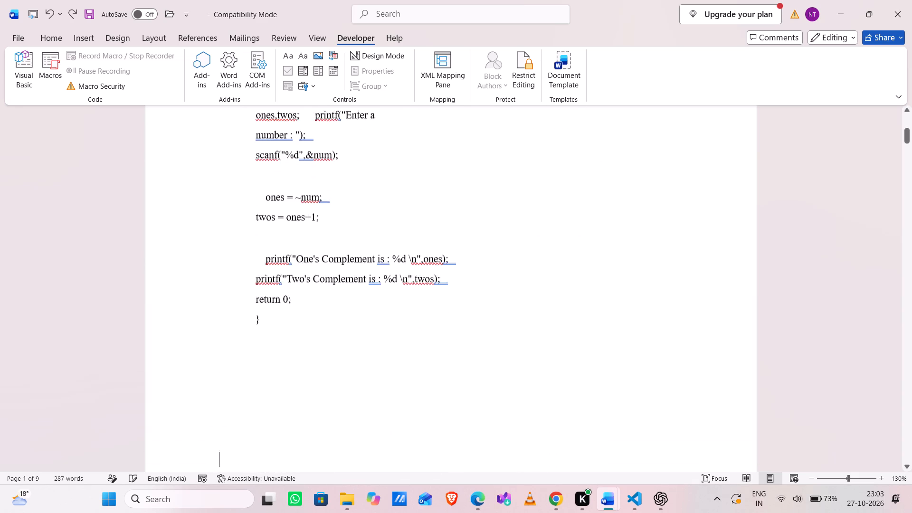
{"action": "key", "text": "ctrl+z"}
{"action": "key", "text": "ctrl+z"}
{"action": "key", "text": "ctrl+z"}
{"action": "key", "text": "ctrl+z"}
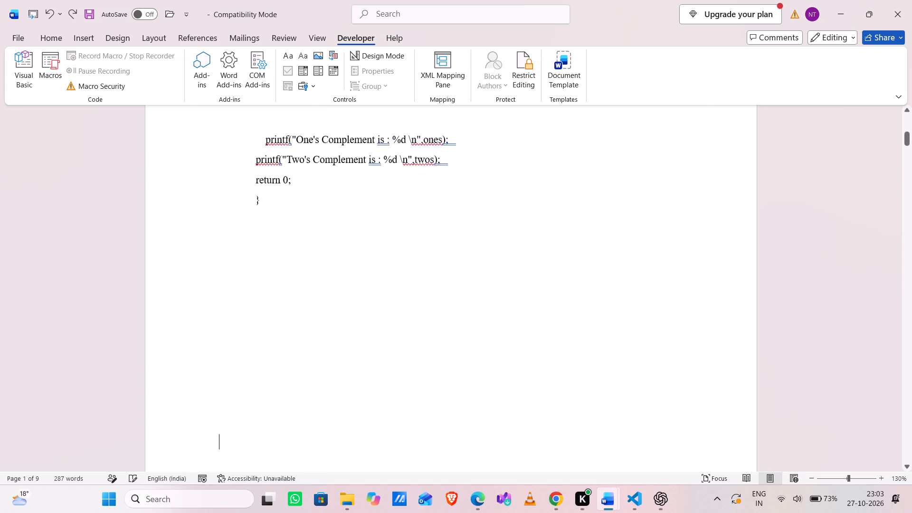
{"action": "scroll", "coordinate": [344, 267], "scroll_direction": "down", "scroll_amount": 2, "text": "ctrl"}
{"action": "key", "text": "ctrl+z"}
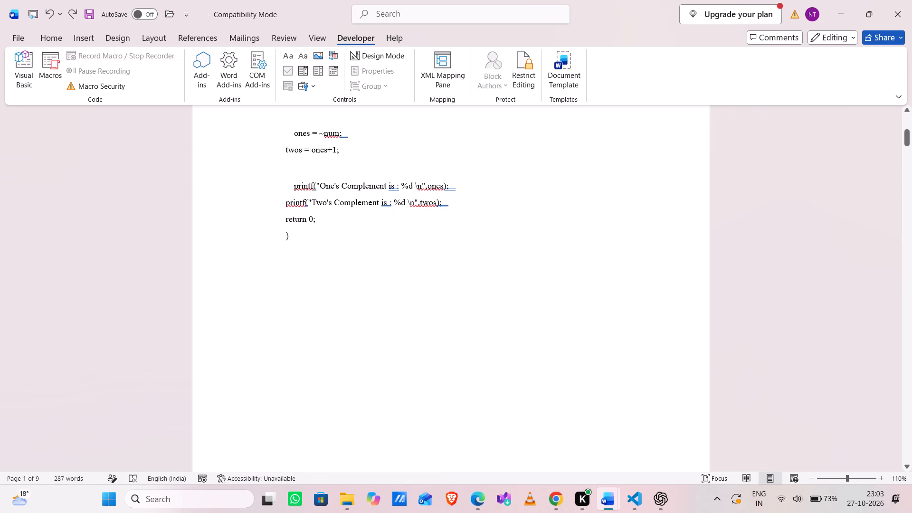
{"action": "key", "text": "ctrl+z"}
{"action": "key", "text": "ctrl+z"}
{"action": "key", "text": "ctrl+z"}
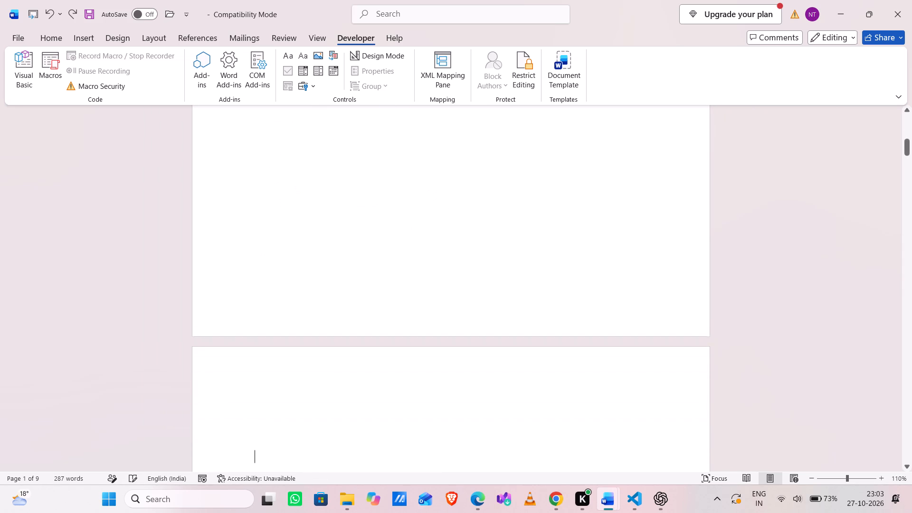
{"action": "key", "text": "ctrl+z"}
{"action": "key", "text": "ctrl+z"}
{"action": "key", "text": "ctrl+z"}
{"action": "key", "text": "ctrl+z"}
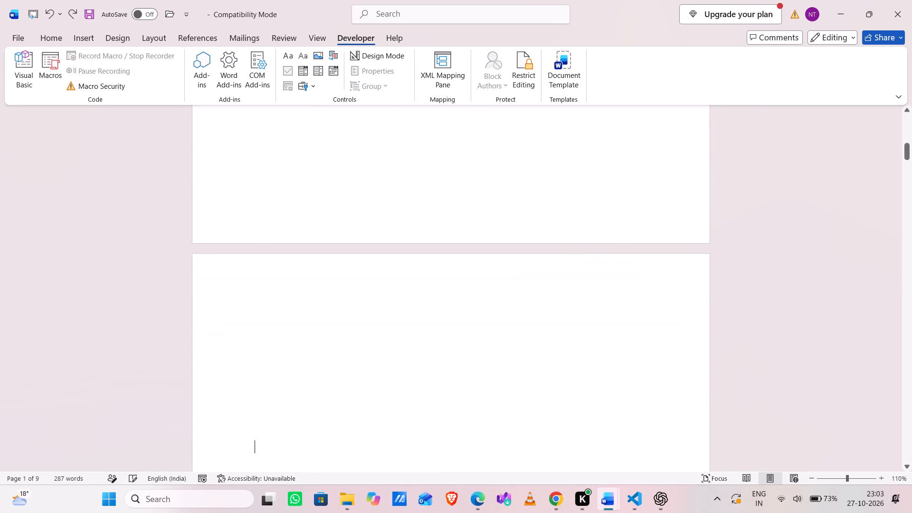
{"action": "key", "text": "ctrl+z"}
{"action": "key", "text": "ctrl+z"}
Examine an overview of all the pages to check where the headings and department lines fall.
{"action": "scroll", "coordinate": [345, 267], "scroll_direction": "down", "scroll_amount": 6, "text": "ctrl"}
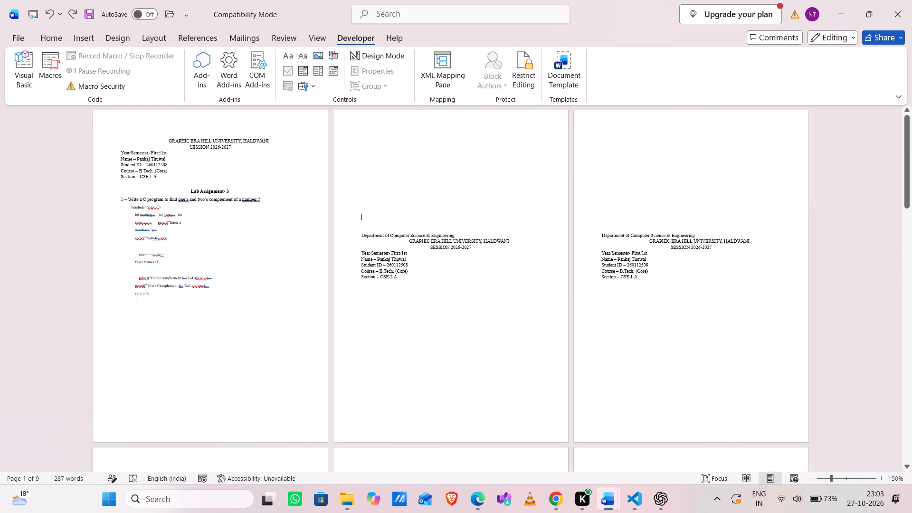
{"action": "scroll", "coordinate": [345, 266], "scroll_direction": "down", "scroll_amount": 12, "text": "ctrl"}
{"action": "scroll", "coordinate": [347, 266], "scroll_direction": "up", "scroll_amount": 1, "text": "ctrl"}
{"action": "scroll", "coordinate": [347, 266], "scroll_direction": "down", "scroll_amount": 2, "text": "ctrl"}
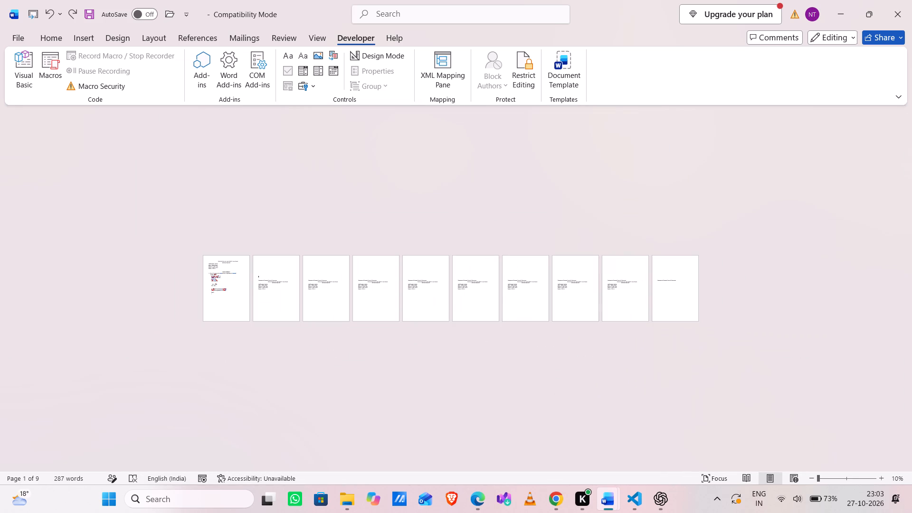
{"action": "scroll", "coordinate": [340, 286], "scroll_direction": "up", "scroll_amount": 5, "text": "ctrl"}
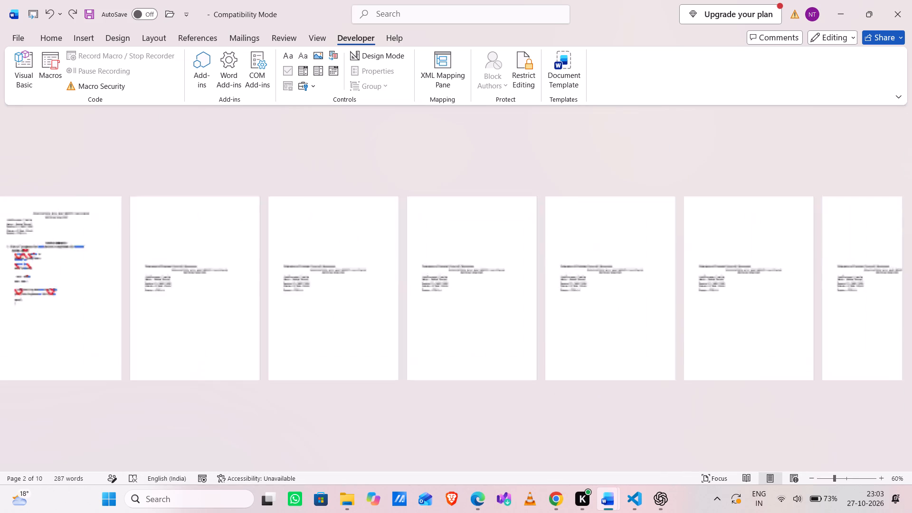
{"action": "scroll", "coordinate": [340, 286], "scroll_direction": "up", "scroll_amount": 2, "text": "ctrl"}
{"action": "scroll", "coordinate": [340, 286], "scroll_direction": "up", "scroll_amount": 1}
{"action": "scroll", "coordinate": [340, 286], "scroll_direction": "right", "scroll_amount": 1}
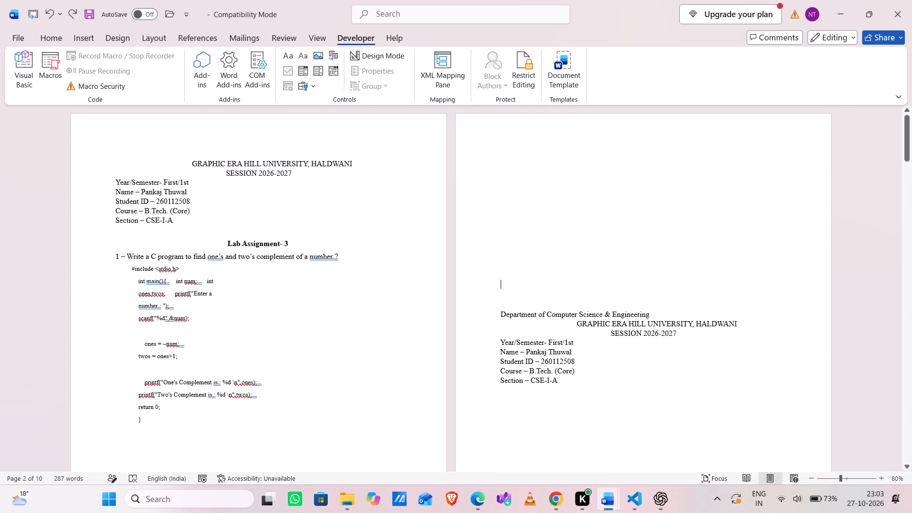
{"action": "scroll", "coordinate": [280, 361], "scroll_direction": "down", "scroll_amount": 1}
{"action": "scroll", "coordinate": [280, 361], "scroll_direction": "up", "scroll_amount": 1}
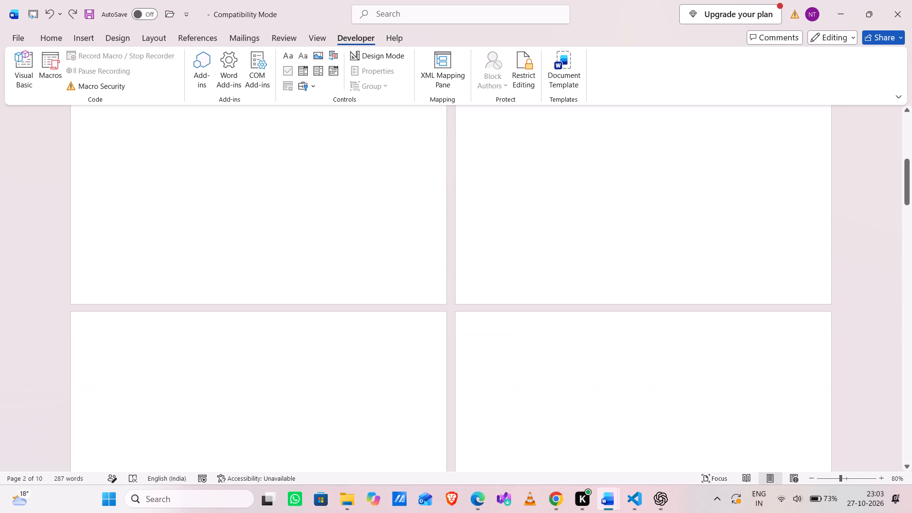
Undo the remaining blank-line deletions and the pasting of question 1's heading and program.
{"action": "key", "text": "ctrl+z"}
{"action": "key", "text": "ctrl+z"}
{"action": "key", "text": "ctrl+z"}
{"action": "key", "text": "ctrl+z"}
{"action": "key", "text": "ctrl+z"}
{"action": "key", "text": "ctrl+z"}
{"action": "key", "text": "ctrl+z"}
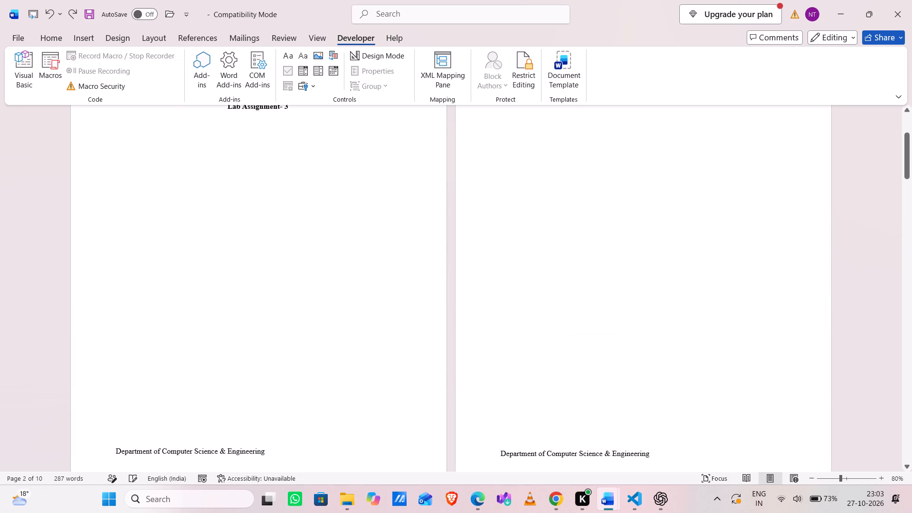
Undo all the earlier edits, including the "mjj" test text, back to the start of the undo history.
{"action": "key", "text": "ctrl+z"}
{"action": "key", "text": "ctrl+z"}
{"action": "key", "text": "ctrl+z"}
{"action": "key", "text": "ctrl+z"}
{"action": "key", "text": "ctrl+z"}
{"action": "key", "text": "ctrl+z"}
{"action": "key", "text": "ctrl+z"}
{"action": "key", "text": "ctrl+z"}
{"action": "key", "text": "ctrl+z"}
{"action": "key", "text": "ctrl+z"}
{"action": "key", "text": "ctrl+z"}
{"action": "key", "text": "ctrl+z"}
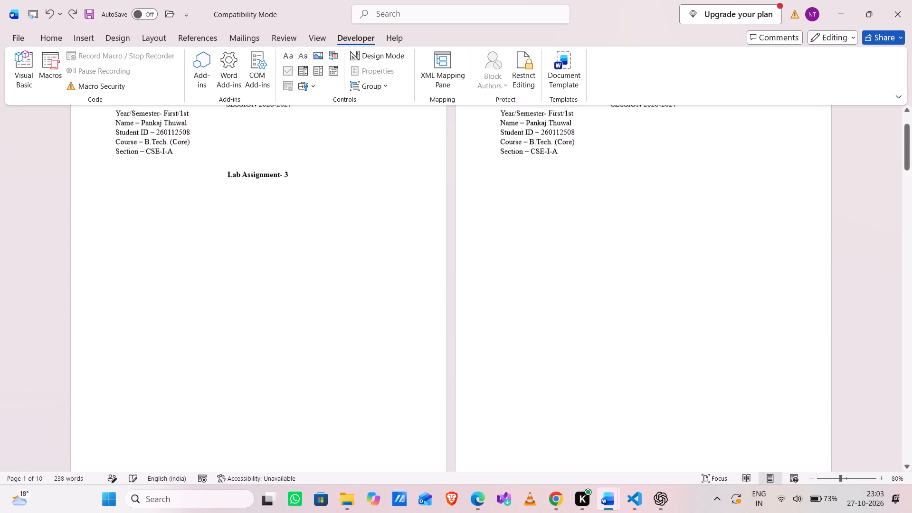
{"action": "key", "text": "ctrl+z"}
{"action": "key", "text": "ctrl+z"}
Review all the pages to check that each heading block and department line is in its place.
{"action": "scroll", "coordinate": [280, 361], "scroll_direction": "down", "scroll_amount": 1}
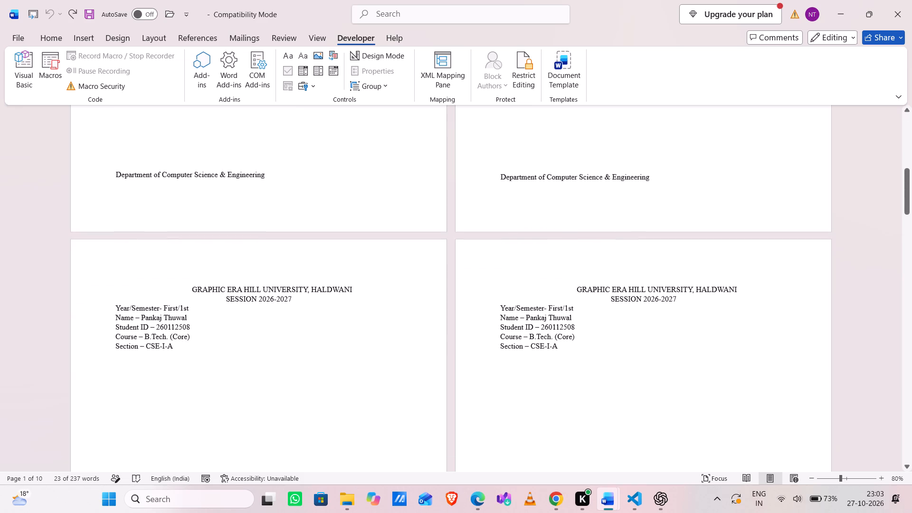
{"action": "scroll", "coordinate": [280, 361], "scroll_direction": "down", "scroll_amount": 1}
{"action": "scroll", "coordinate": [312, 298], "scroll_direction": "down", "scroll_amount": 2}
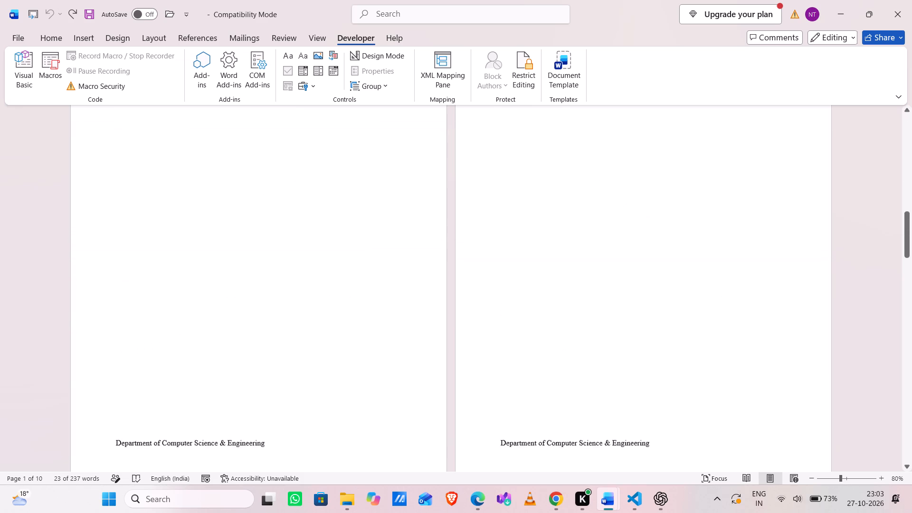
{"action": "scroll", "coordinate": [312, 300], "scroll_direction": "down", "scroll_amount": 3}
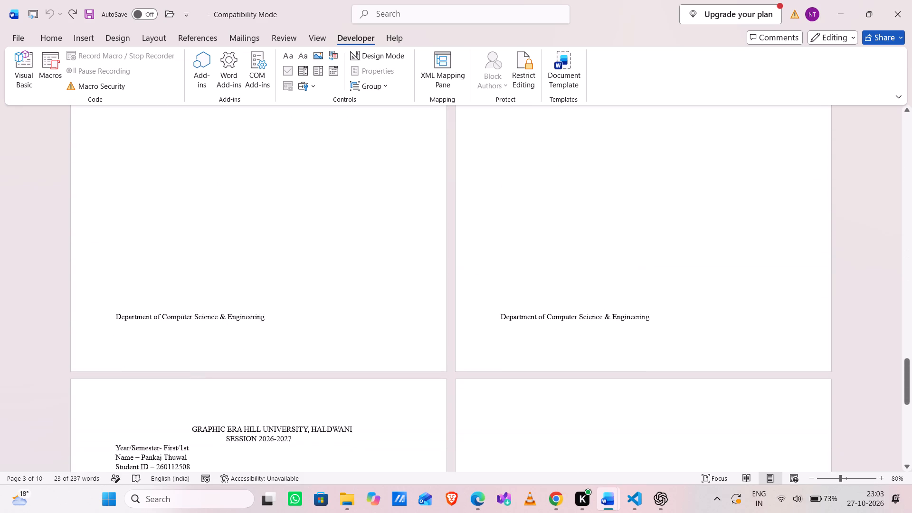
{"action": "scroll", "coordinate": [312, 300], "scroll_direction": "down", "scroll_amount": 2}
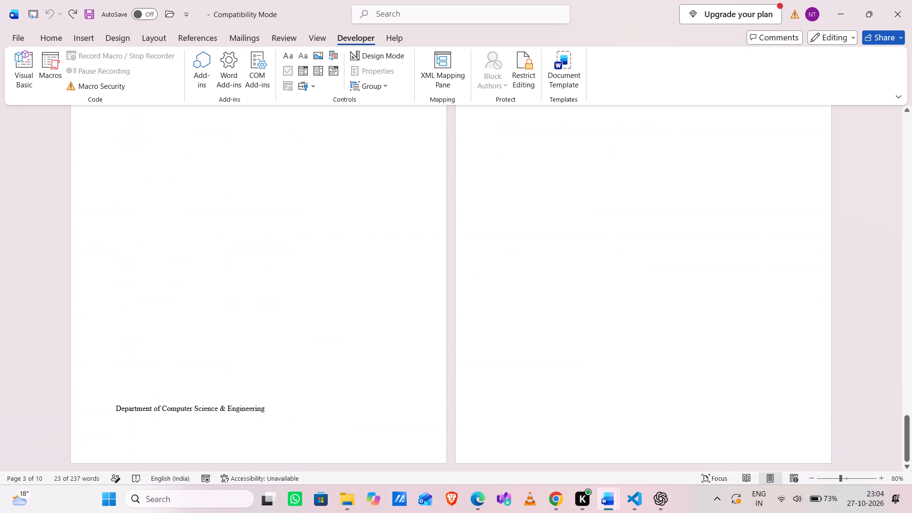
{"action": "scroll", "coordinate": [312, 300], "scroll_direction": "up", "scroll_amount": 3}
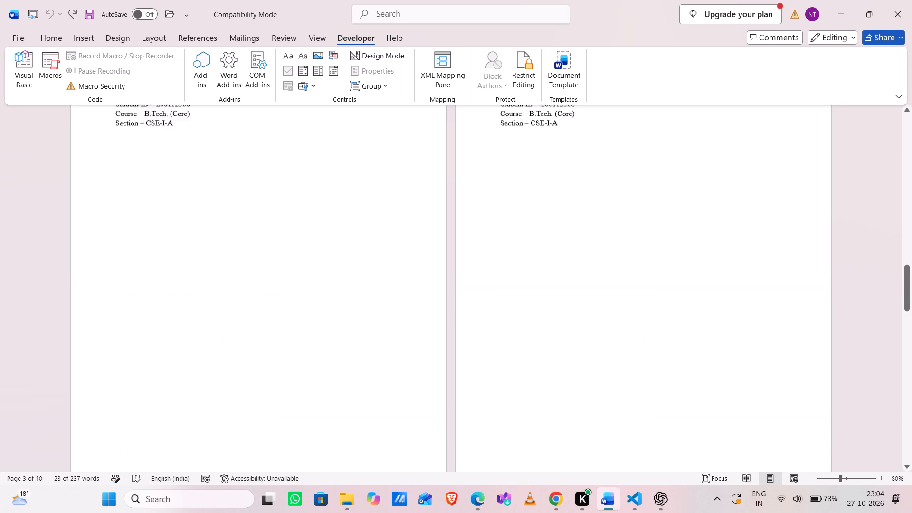
{"action": "scroll", "coordinate": [312, 300], "scroll_direction": "up", "scroll_amount": 2}
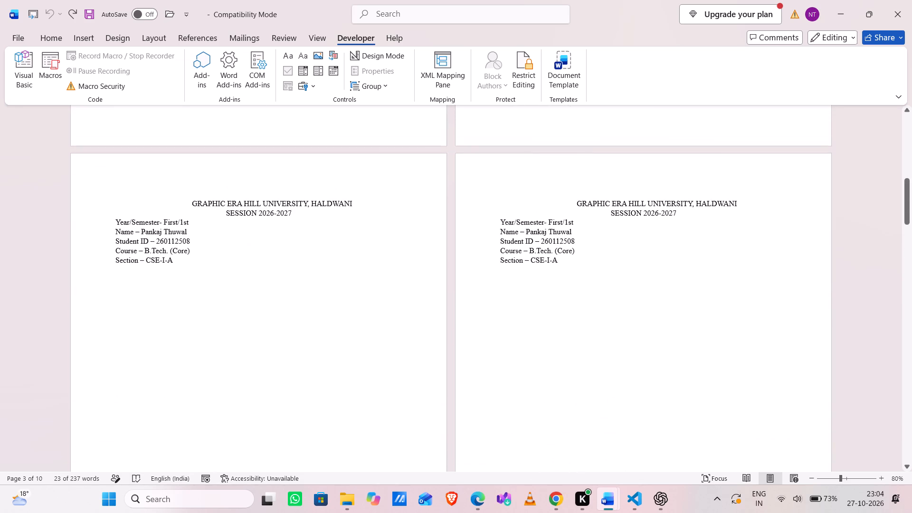
Delete the "Lab Assignment- 3" title beneath the heading block on page 1.
{"action": "scroll", "coordinate": [312, 300], "scroll_direction": "up", "scroll_amount": 1}
{"action": "left_click", "coordinate": [259, 302]}
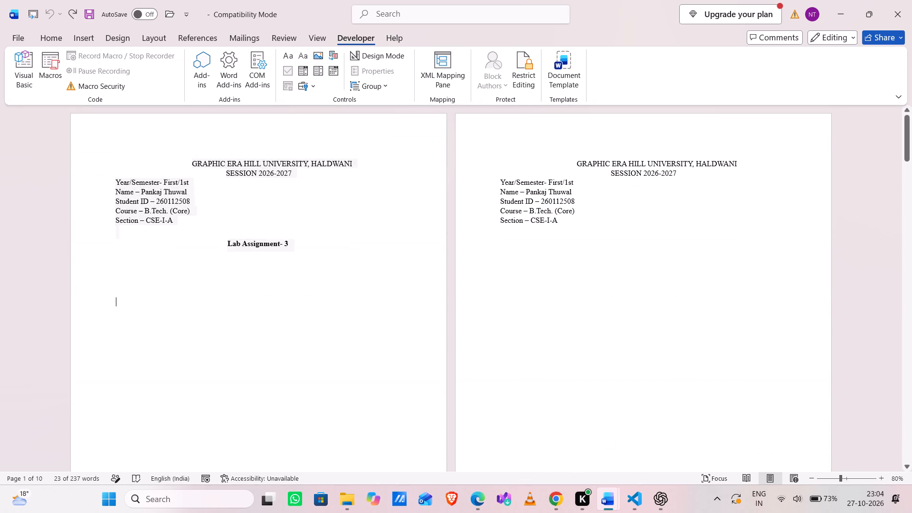
{"action": "left_click", "coordinate": [280, 256]}
{"action": "left_click", "coordinate": [290, 243]}
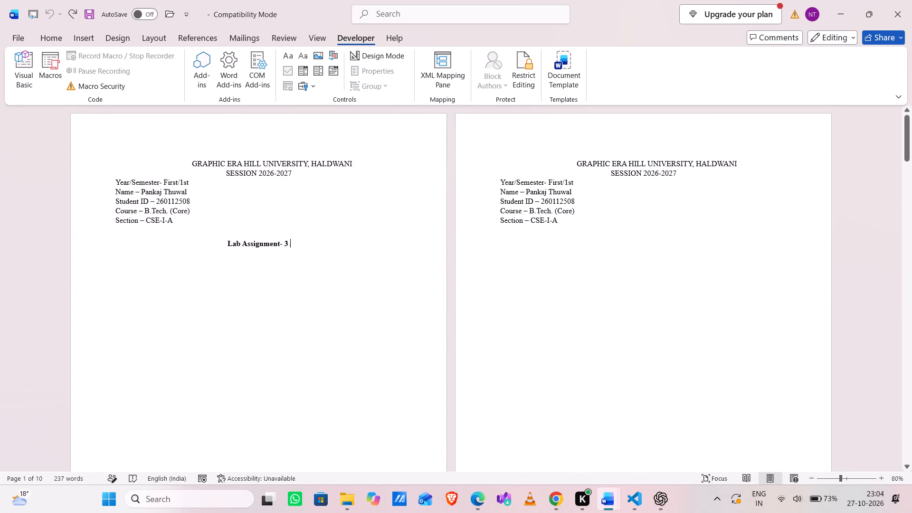
{"action": "key", "text": "BackSpace"}
{"action": "key", "text": "BackSpace"}
{"action": "key", "text": "BackSpace"}
{"action": "key", "text": "BackSpace"}
{"action": "key", "text": "BackSpace"}
{"action": "key", "text": "BackSpace"}
{"action": "key", "text": "BackSpace"}
{"action": "key", "text": "BackSpace"}
{"action": "key", "text": "BackSpace"}
{"action": "key", "text": "BackSpace"}
{"action": "key", "text": "BackSpace"}
{"action": "key", "text": "BackSpace"}
{"action": "key", "text": "BackSpace"}
{"action": "key", "text": "BackSpace"}
{"action": "key", "text": "BackSpace"}
{"action": "key", "text": "BackSpace"}
{"action": "key", "text": "BackSpace"}
{"action": "key", "text": "BackSpace"}
{"action": "key", "text": "BackSpace"}
{"action": "key", "text": "BackSpace"}
{"action": "key", "text": "BackSpace"}
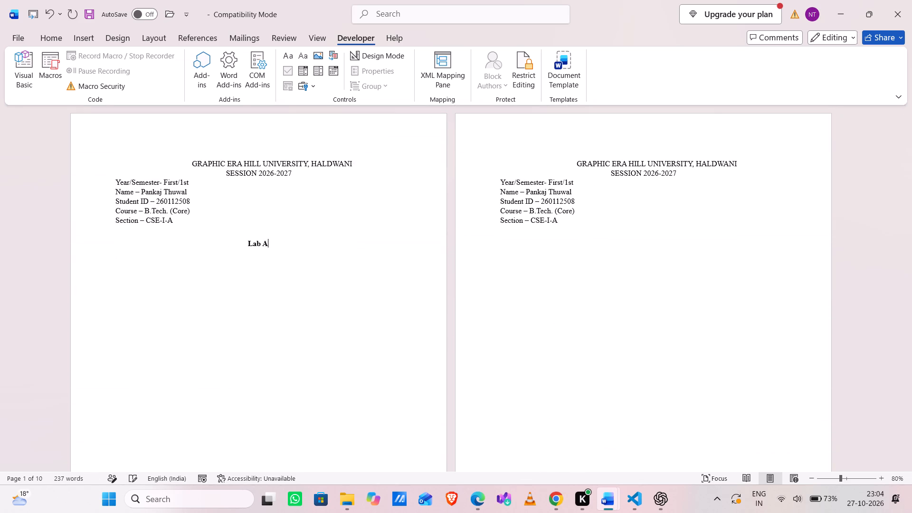
{"action": "key", "text": "BackSpace"}
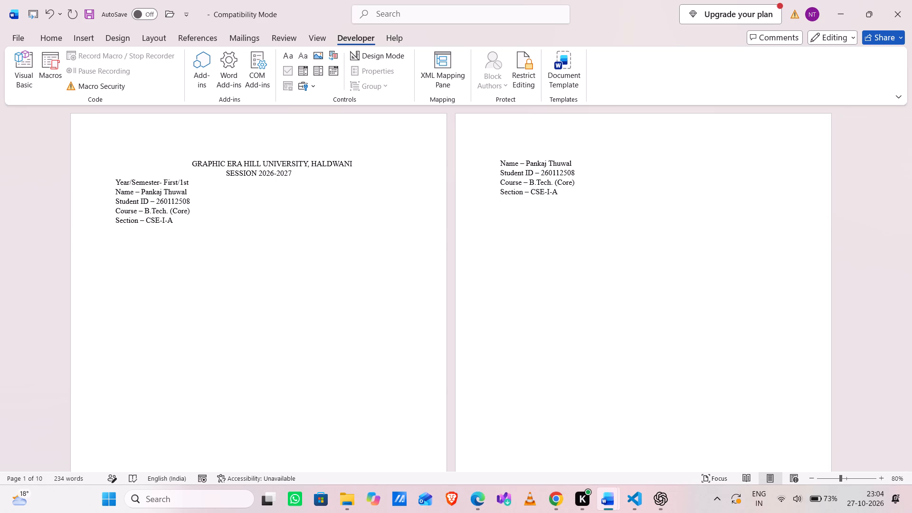
Add blank lines beneath page 1's heading block until page 2's heading block starts at the top of its page.
{"action": "key", "text": "Return"}
{"action": "key", "text": "Return"}
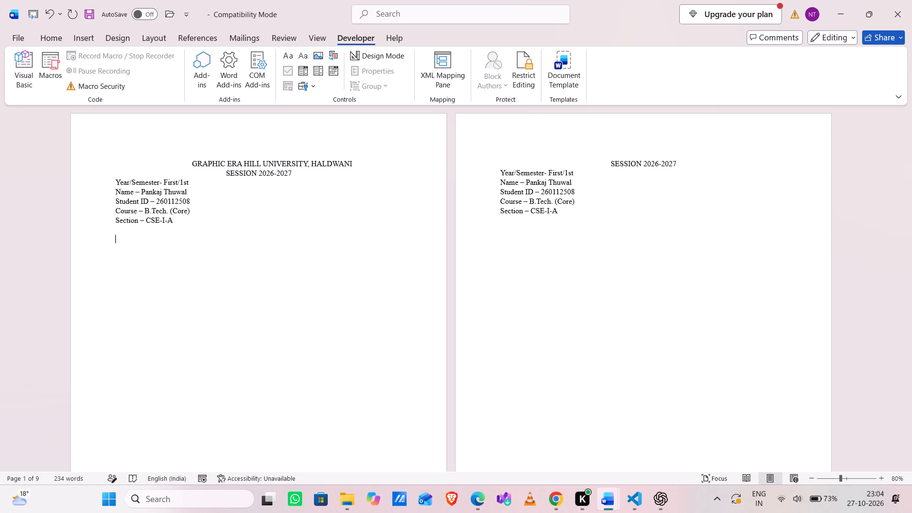
{"action": "key", "text": "Return"}
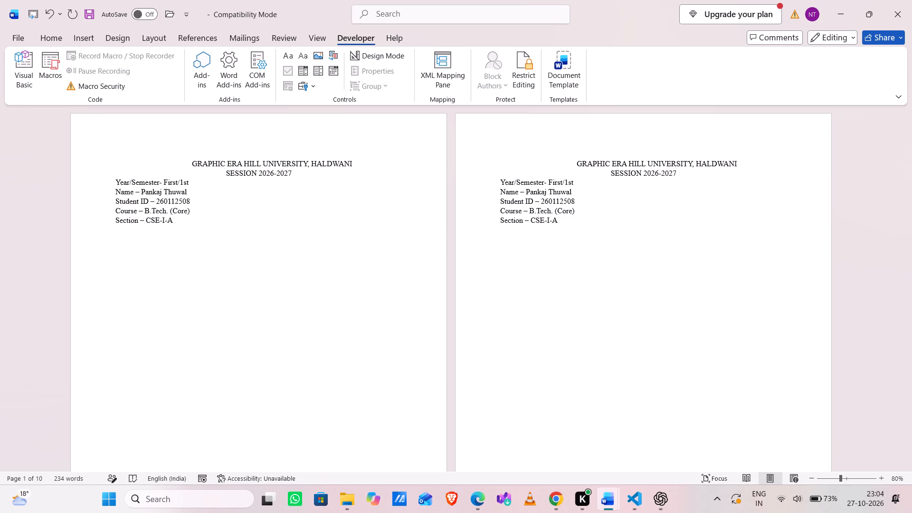
{"action": "scroll", "coordinate": [289, 243], "scroll_direction": "up", "scroll_amount": 1}
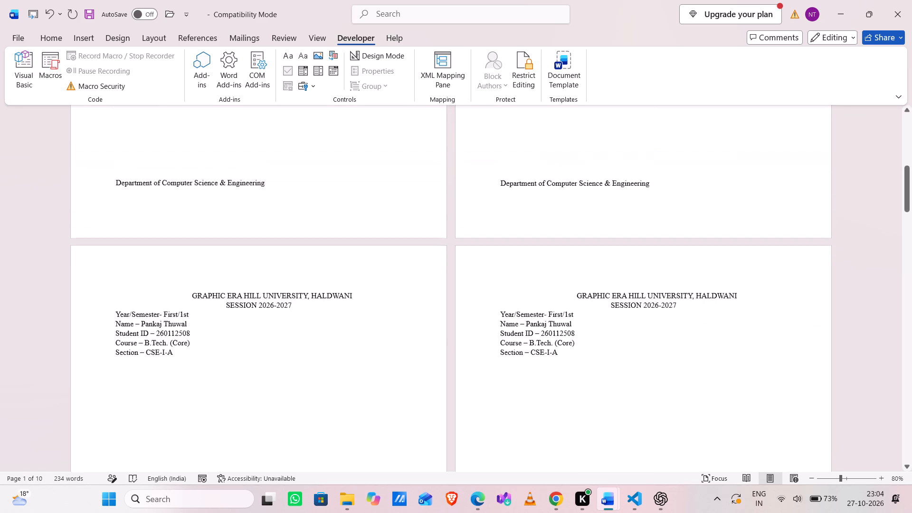
{"action": "scroll", "coordinate": [289, 243], "scroll_direction": "up", "scroll_amount": 2}
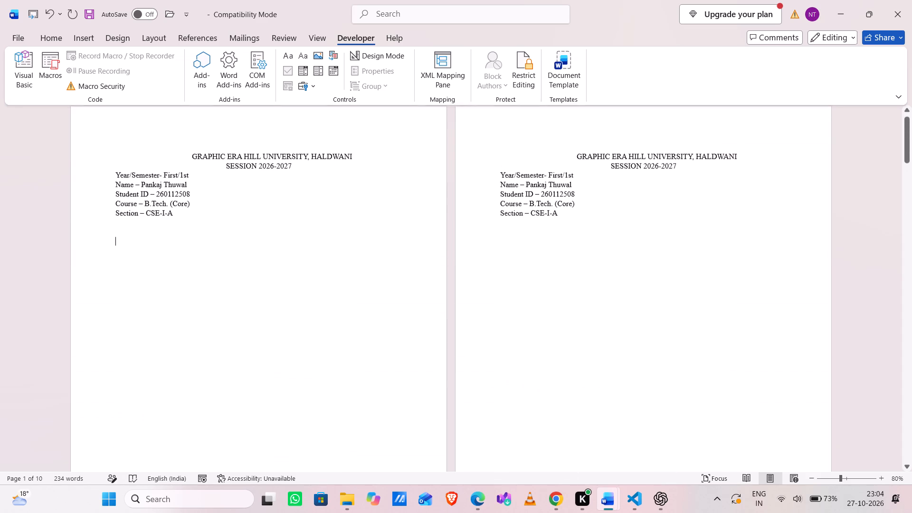
{"action": "key", "text": "BackSpace"}
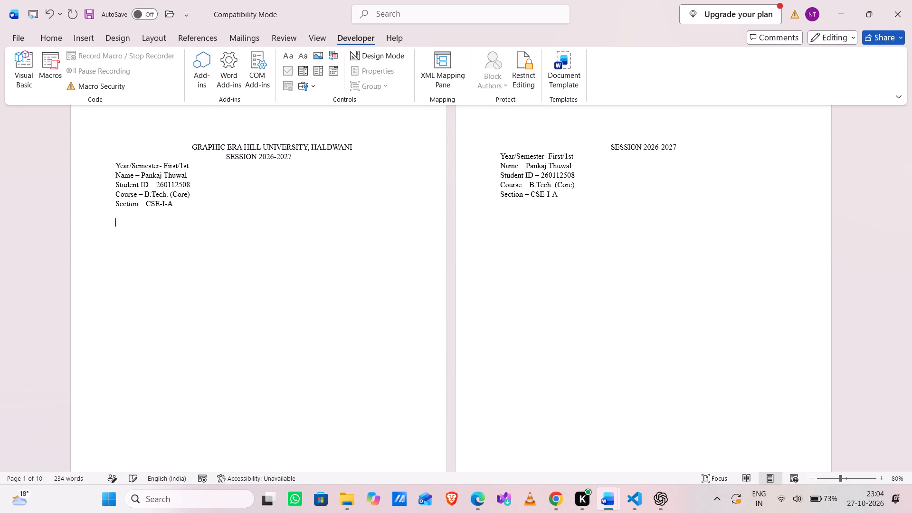
{"action": "key", "text": "Return"}
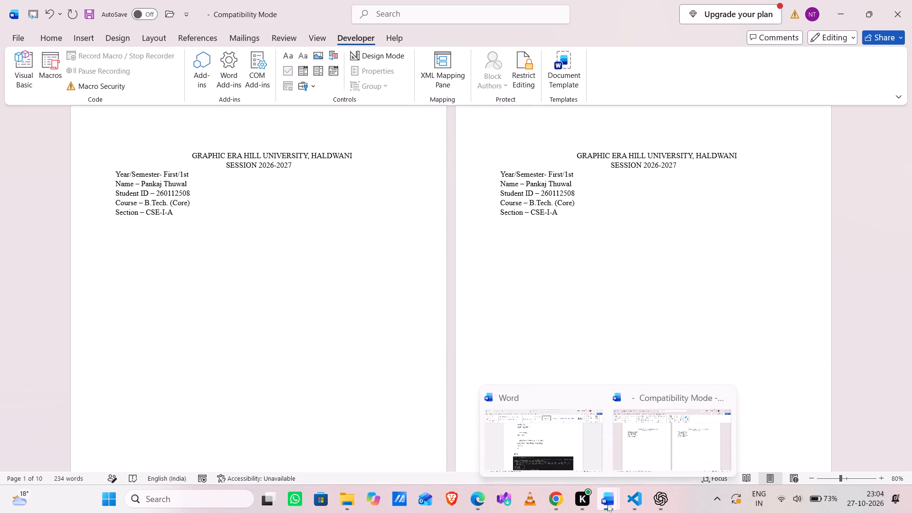
Copy the "Lab Assignment- 3" title, question 1 and its C program from the other Word document and paste them beneath page 1's heading block.
{"action": "left_click", "coordinate": [586, 460]}
{"action": "scroll", "coordinate": [445, 295], "scroll_direction": "up", "scroll_amount": 1}
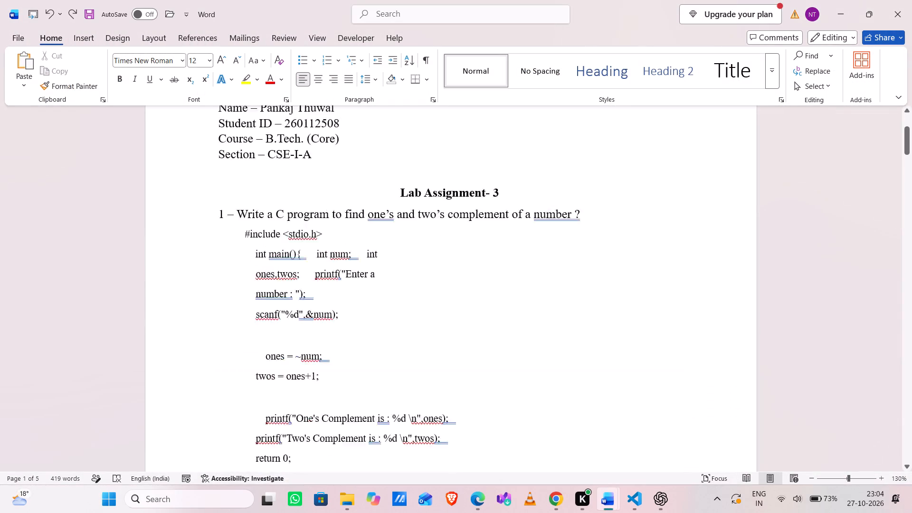
{"action": "scroll", "coordinate": [445, 295], "scroll_direction": "up", "scroll_amount": 1}
{"action": "left_click_drag", "start_coordinate": [218, 307], "coordinate": [228, 308]}
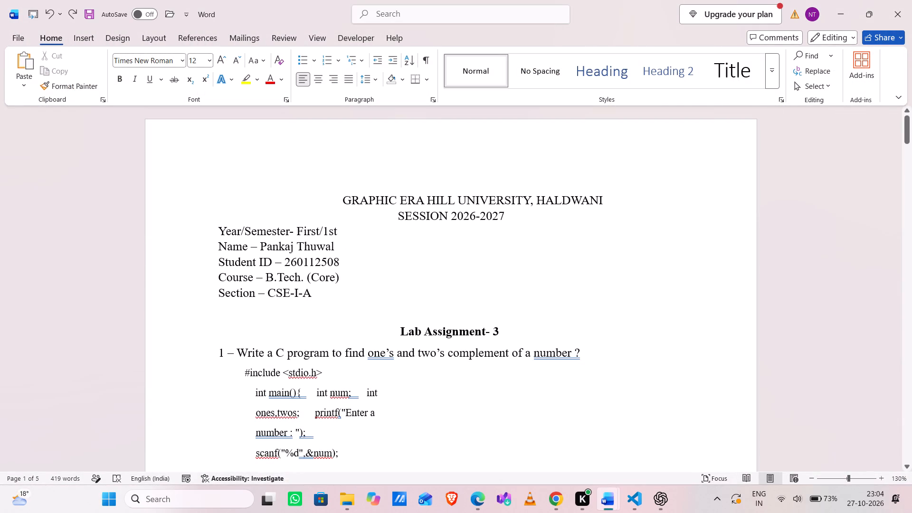
{"action": "left_click_drag", "start_coordinate": [228, 308], "coordinate": [344, 263]}
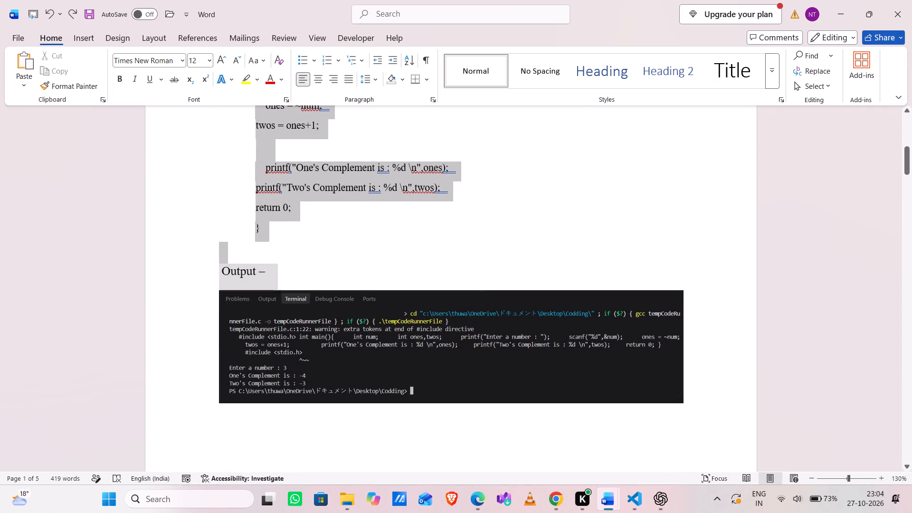
{"action": "left_click_drag", "start_coordinate": [344, 263], "coordinate": [339, 235]}
{"action": "key", "text": "ctrl+c"}
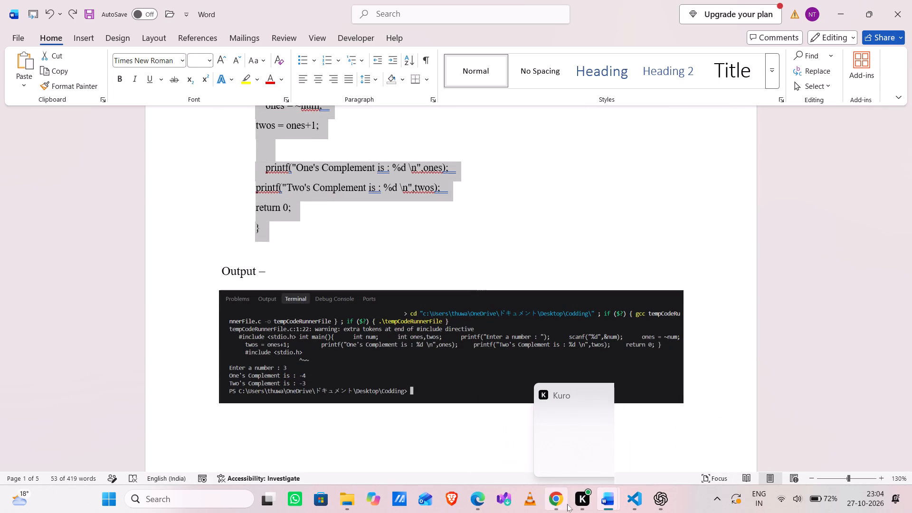
{"action": "left_click", "coordinate": [665, 428]}
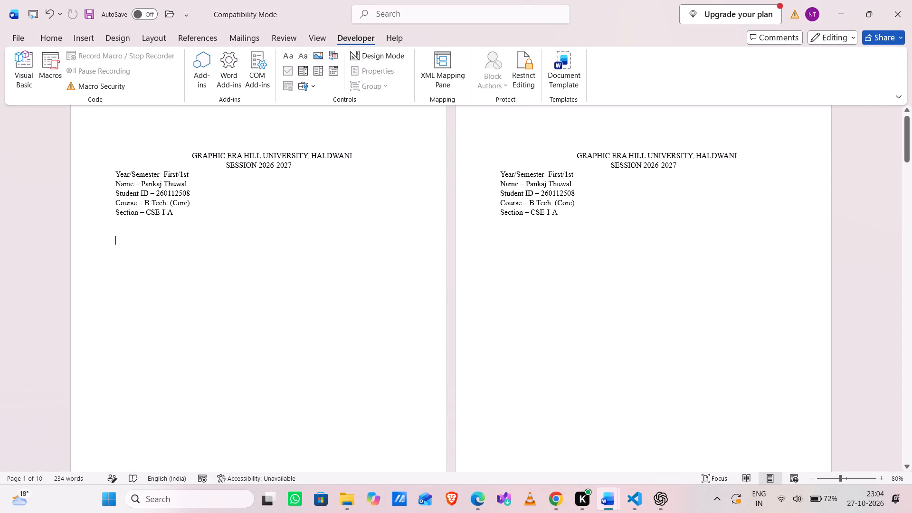
{"action": "left_click", "coordinate": [122, 218]}
{"action": "key", "text": "ctrl+v"}
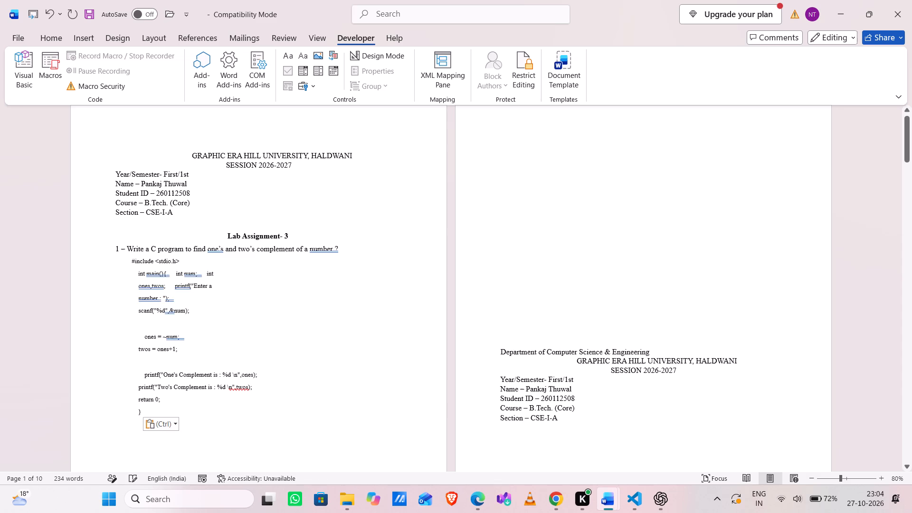
Check where the heading blocks and department lines fall on the pages after the pasted program.
{"action": "scroll", "coordinate": [234, 273], "scroll_direction": "down", "scroll_amount": 2}
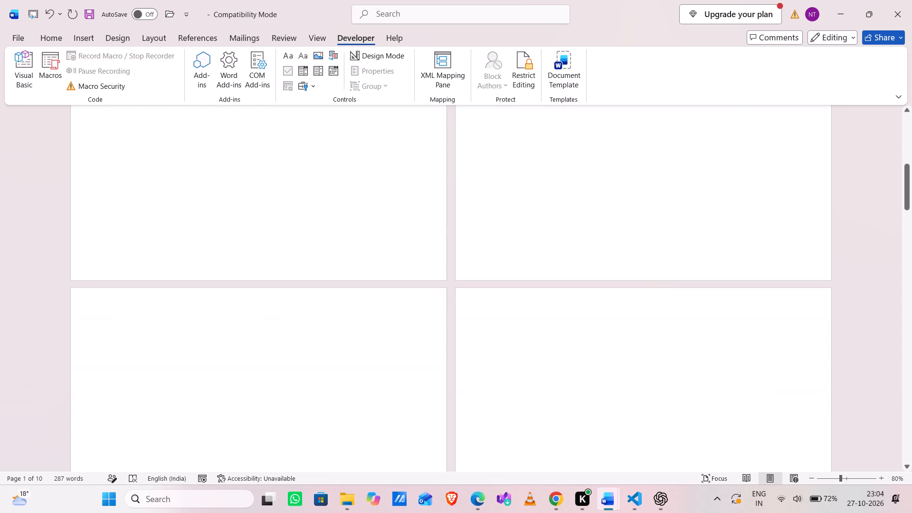
{"action": "scroll", "coordinate": [234, 273], "scroll_direction": "down", "scroll_amount": 1}
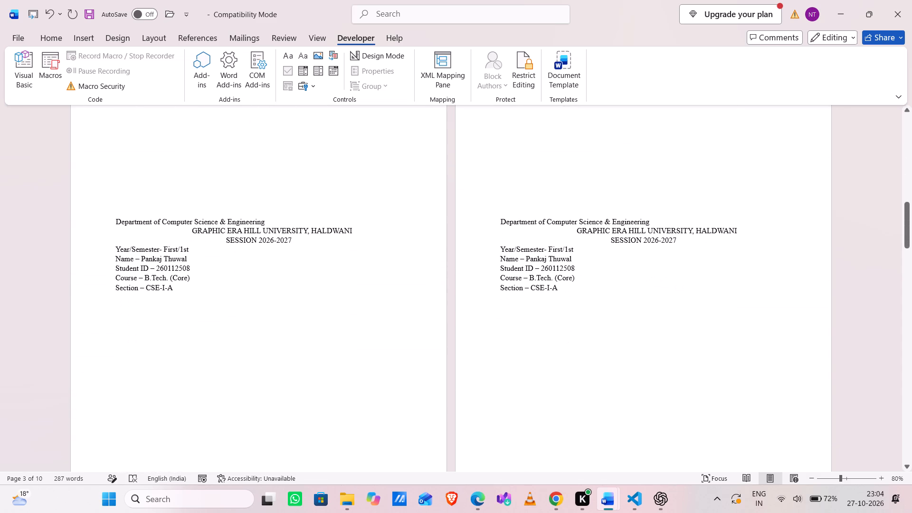
{"action": "scroll", "coordinate": [234, 273], "scroll_direction": "down", "scroll_amount": 2}
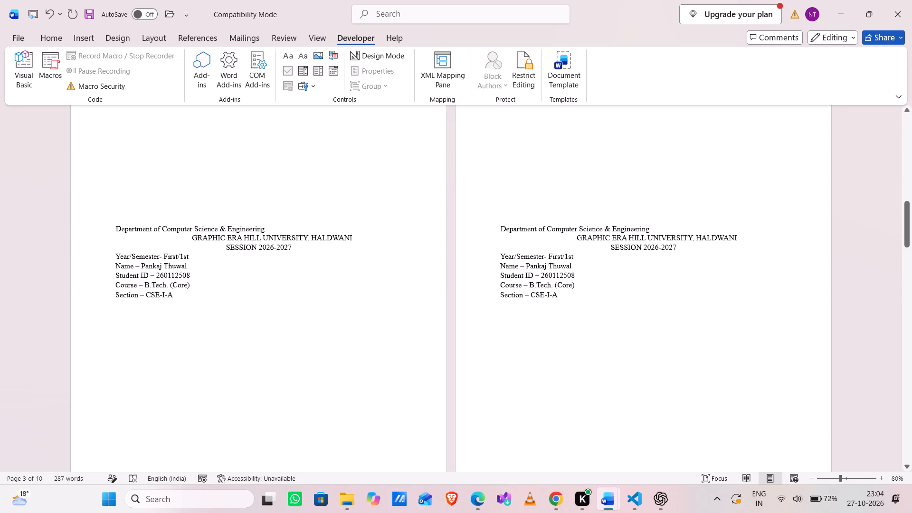
{"action": "scroll", "coordinate": [234, 273], "scroll_direction": "down", "scroll_amount": 1}
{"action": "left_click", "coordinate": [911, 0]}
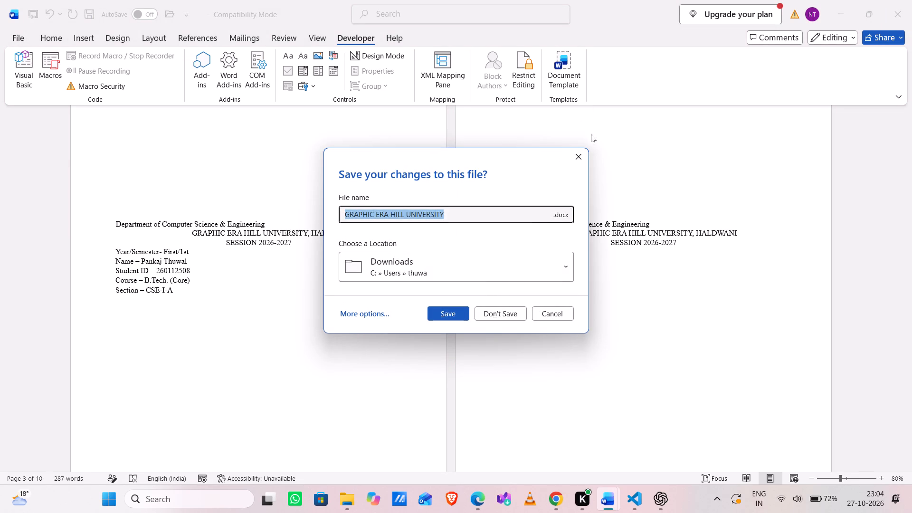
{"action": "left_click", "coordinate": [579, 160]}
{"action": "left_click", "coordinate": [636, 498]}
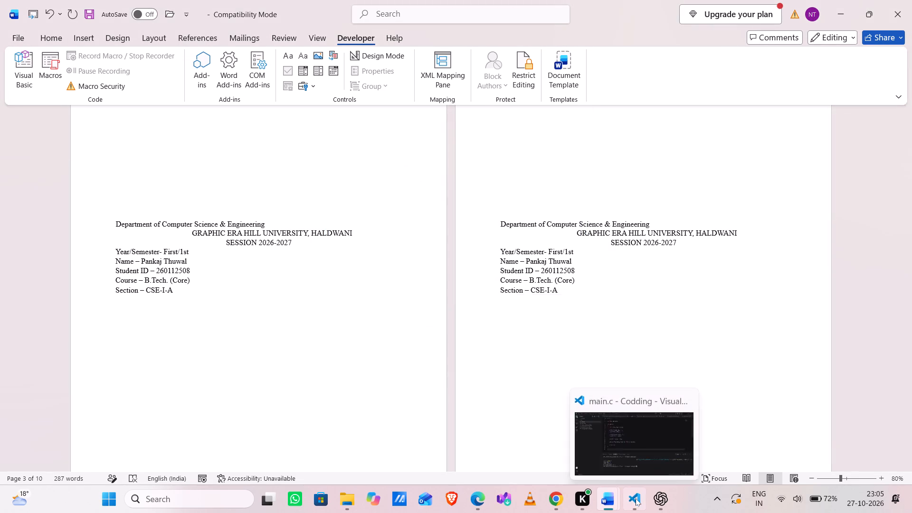
Switch to YouTube in Chrome and search for "how to make assignment for college".
{"action": "left_click", "coordinate": [557, 505]}
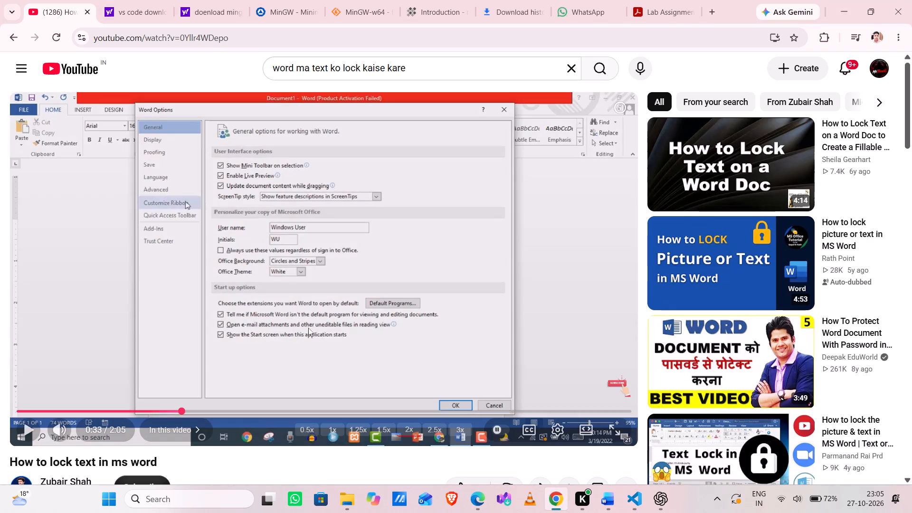
{"action": "scroll", "coordinate": [293, 268], "scroll_direction": "right", "scroll_amount": 6}
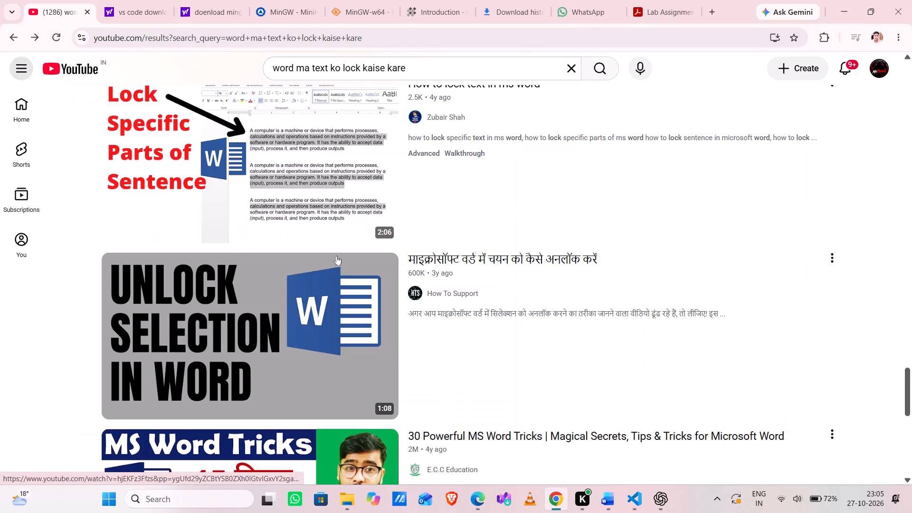
{"action": "scroll", "coordinate": [337, 256], "scroll_direction": "down", "scroll_amount": 3}
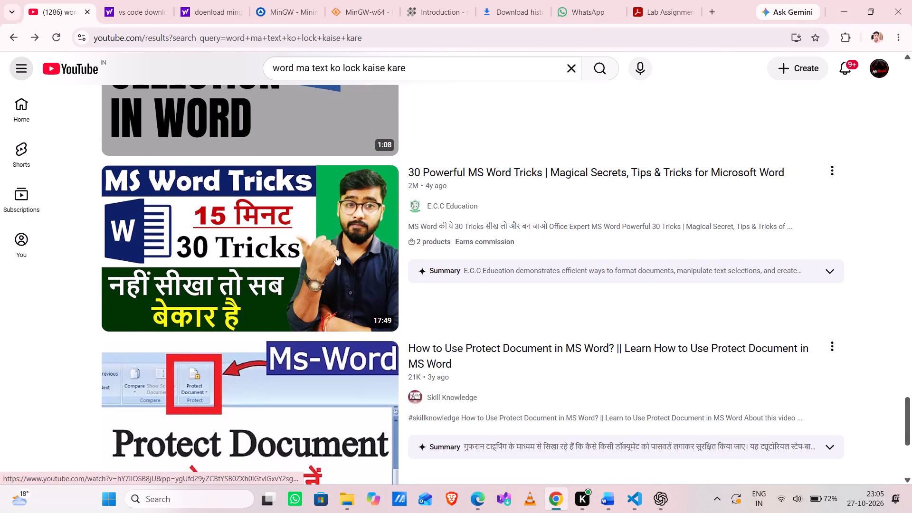
{"action": "left_click", "coordinate": [570, 67]}
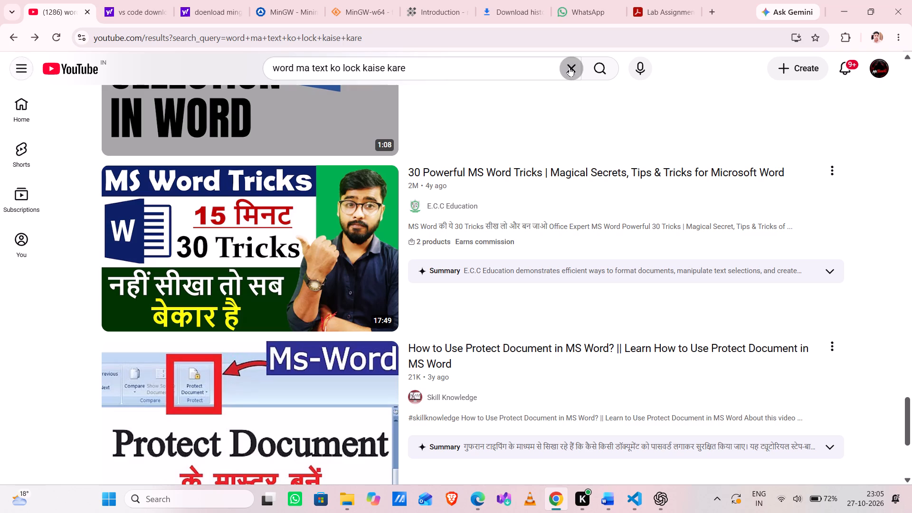
{"action": "type", "text": "how to make ass"}
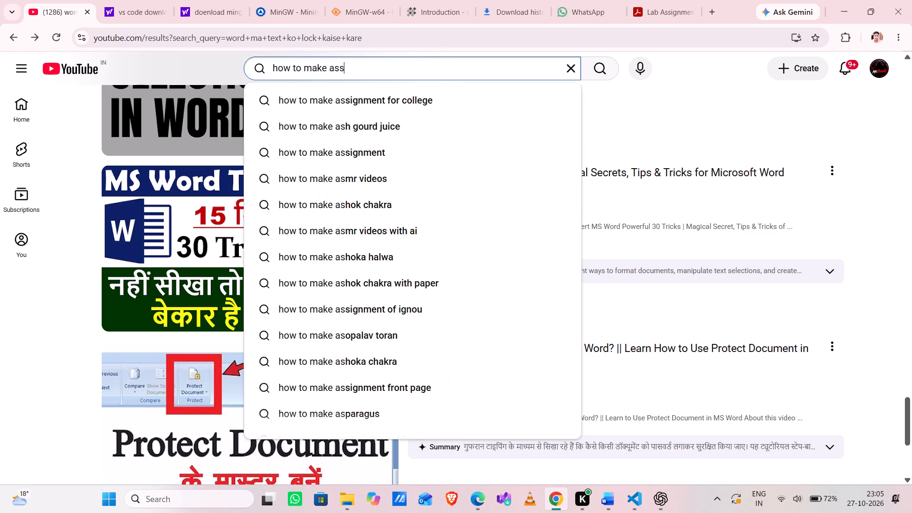
{"action": "left_click", "coordinate": [430, 106]}
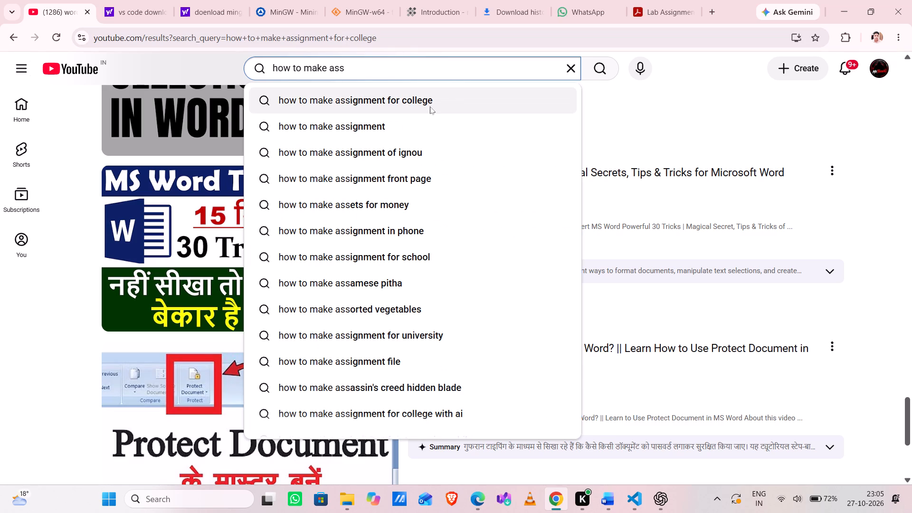
Refine the YouTube search to "how to make assignment for college in ms word".
{"action": "left_click", "coordinate": [447, 71]}
{"action": "key", "text": "space"}
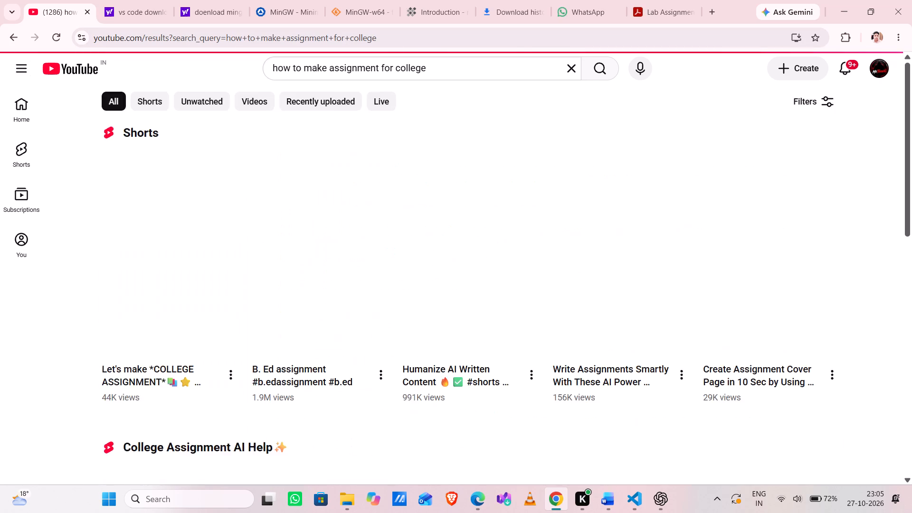
{"action": "type", "text": "ii"}
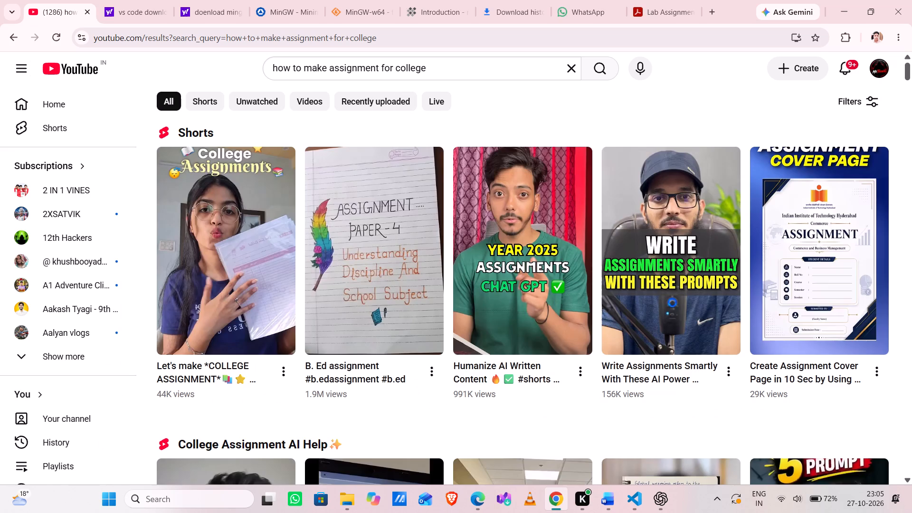
{"action": "left_click", "coordinate": [447, 62]}
{"action": "key", "text": "space"}
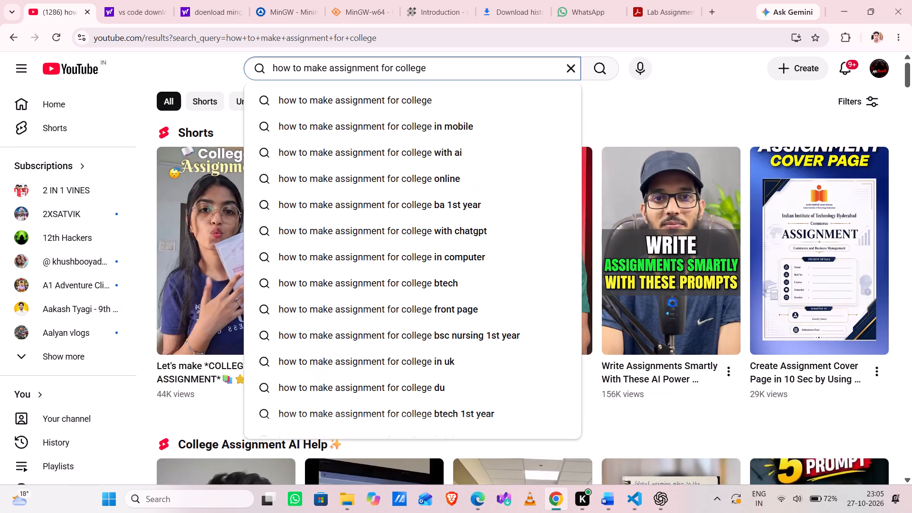
{"action": "type", "text": "in"}
{"action": "key", "text": "space"}
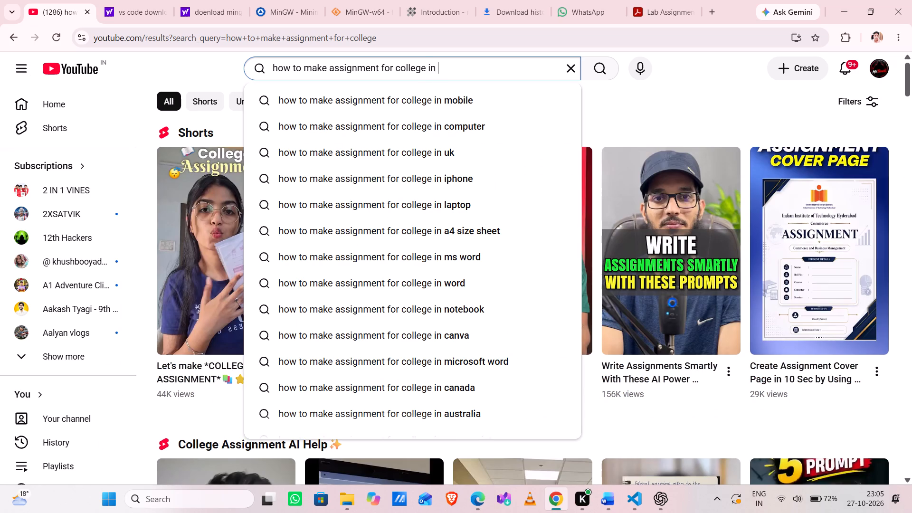
{"action": "type", "text": "wor"}
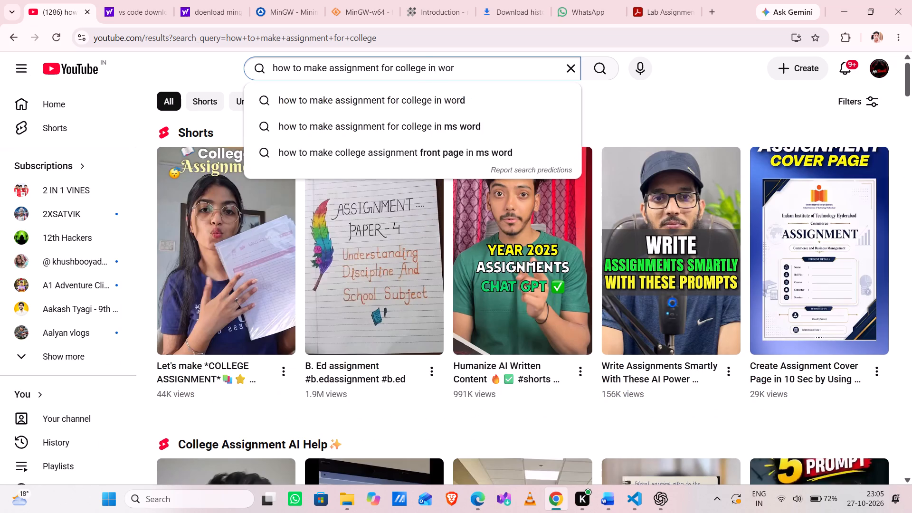
{"action": "left_click", "coordinate": [414, 125]}
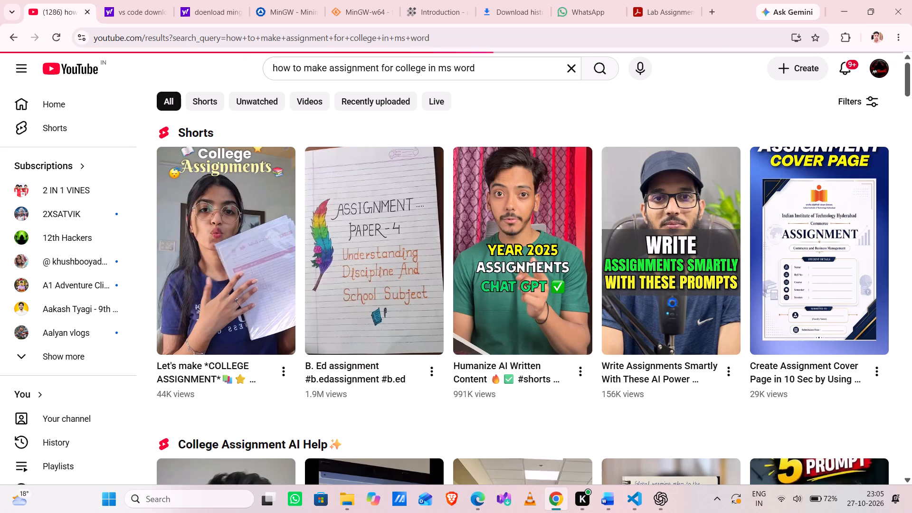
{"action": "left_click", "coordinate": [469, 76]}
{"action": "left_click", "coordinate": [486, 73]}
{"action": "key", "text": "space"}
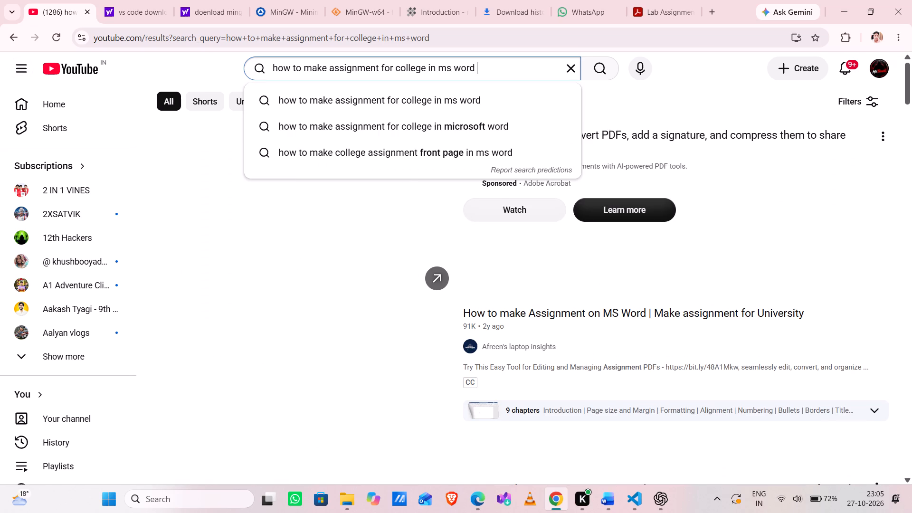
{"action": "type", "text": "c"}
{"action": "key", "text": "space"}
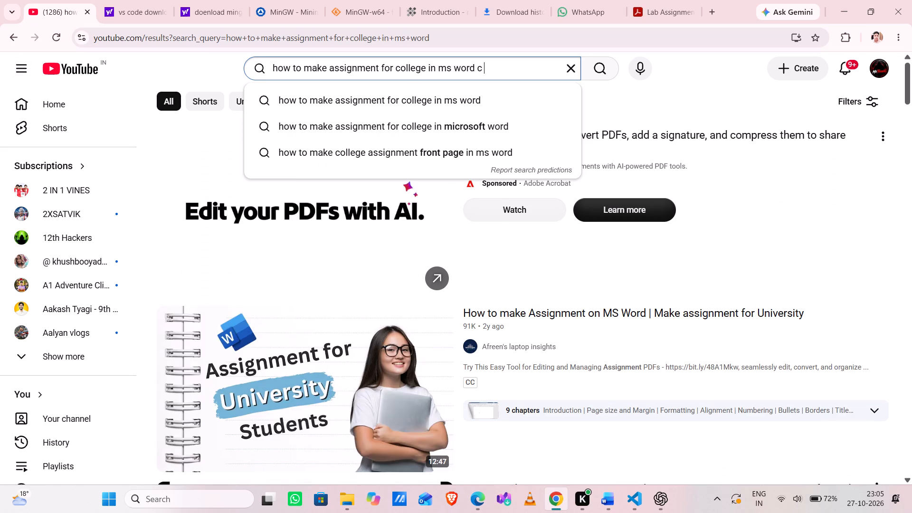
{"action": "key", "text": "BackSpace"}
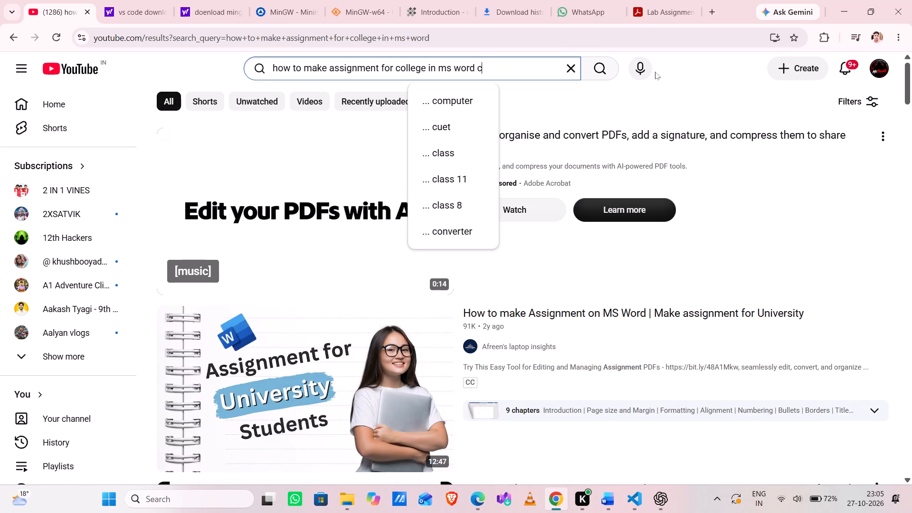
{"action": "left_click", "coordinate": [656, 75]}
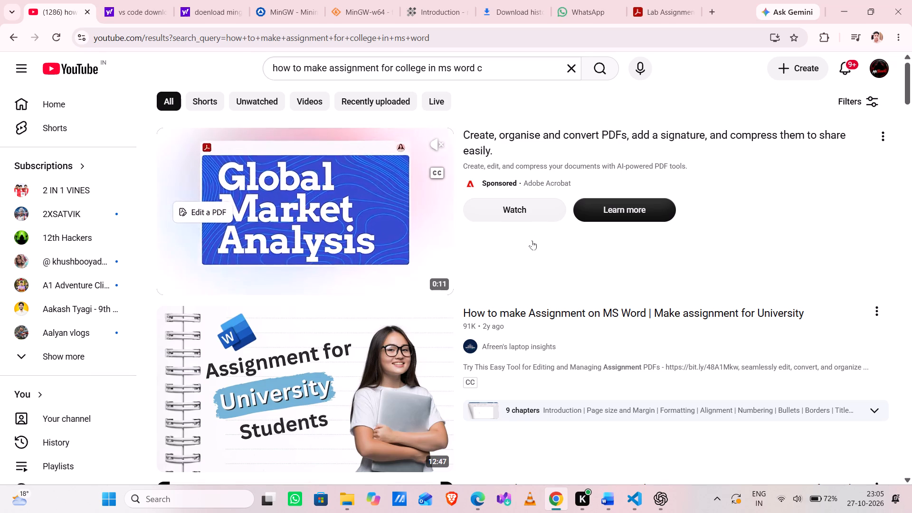
{"action": "scroll", "coordinate": [532, 240], "scroll_direction": "down", "scroll_amount": 3}
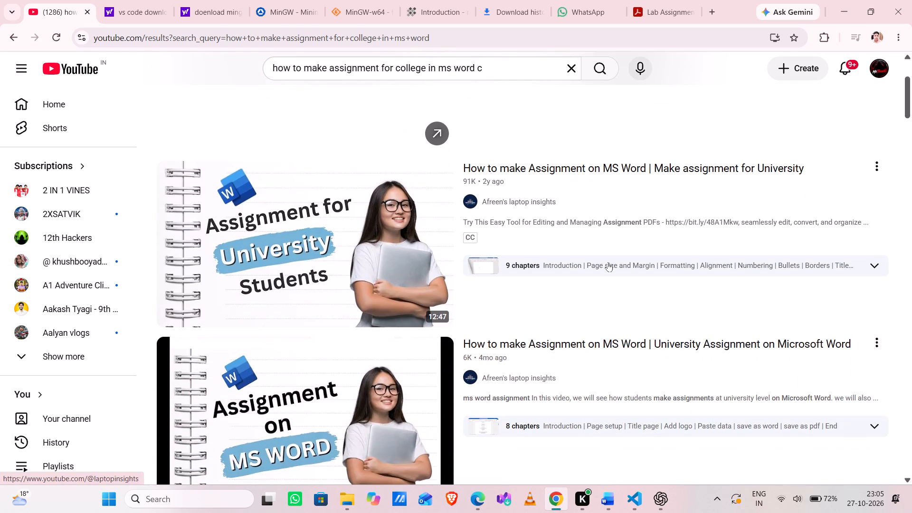
{"action": "scroll", "coordinate": [548, 374], "scroll_direction": "down", "scroll_amount": 2}
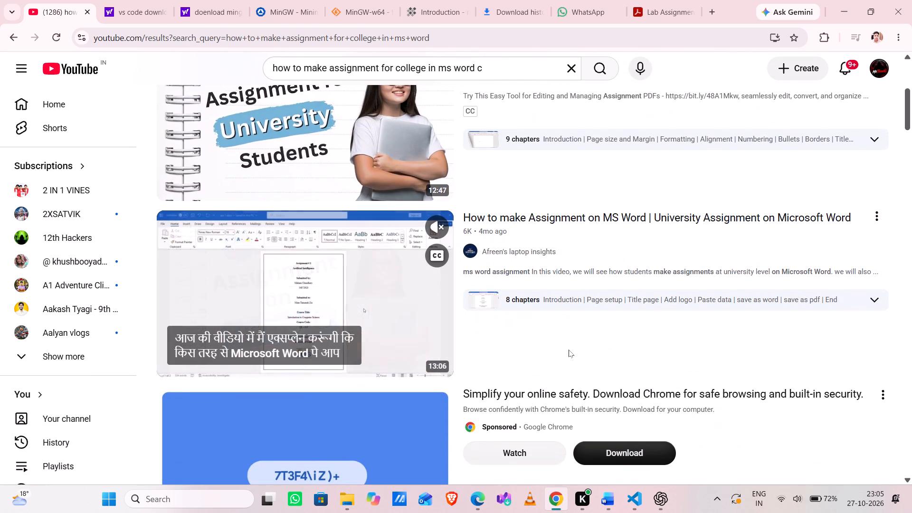
{"action": "scroll", "coordinate": [488, 379], "scroll_direction": "right", "scroll_amount": 1}
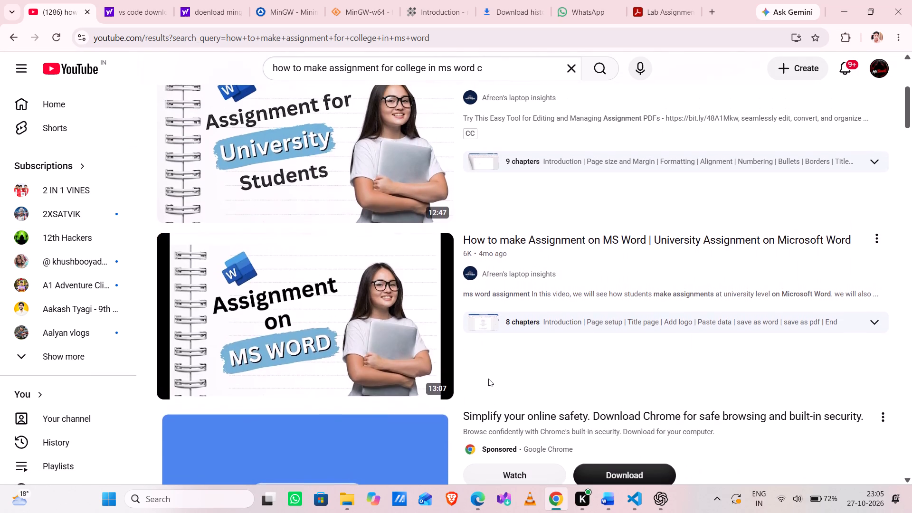
{"action": "scroll", "coordinate": [488, 379], "scroll_direction": "right", "scroll_amount": 1}
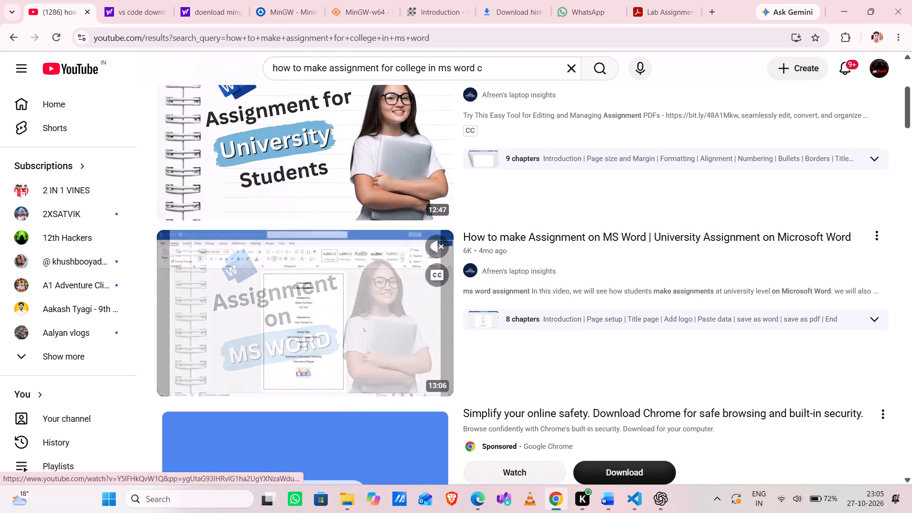
{"action": "scroll", "coordinate": [341, 325], "scroll_direction": "up", "scroll_amount": 1}
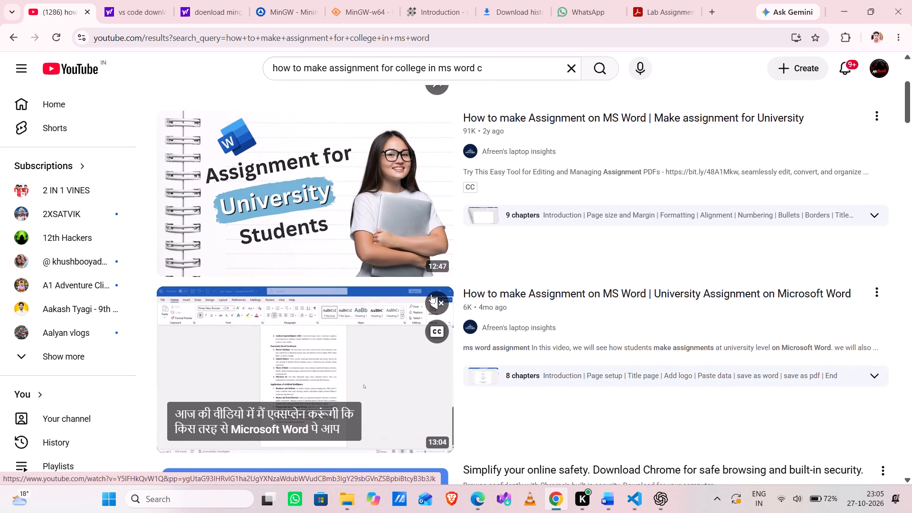
{"action": "left_click", "coordinate": [435, 302]}
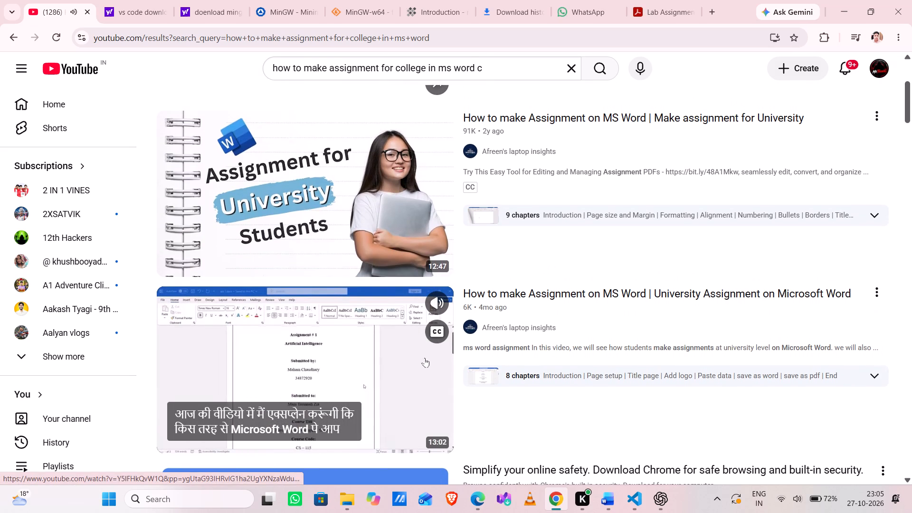
{"action": "left_click", "coordinate": [437, 332]}
{"action": "scroll", "coordinate": [309, 395], "scroll_direction": "down", "scroll_amount": 1}
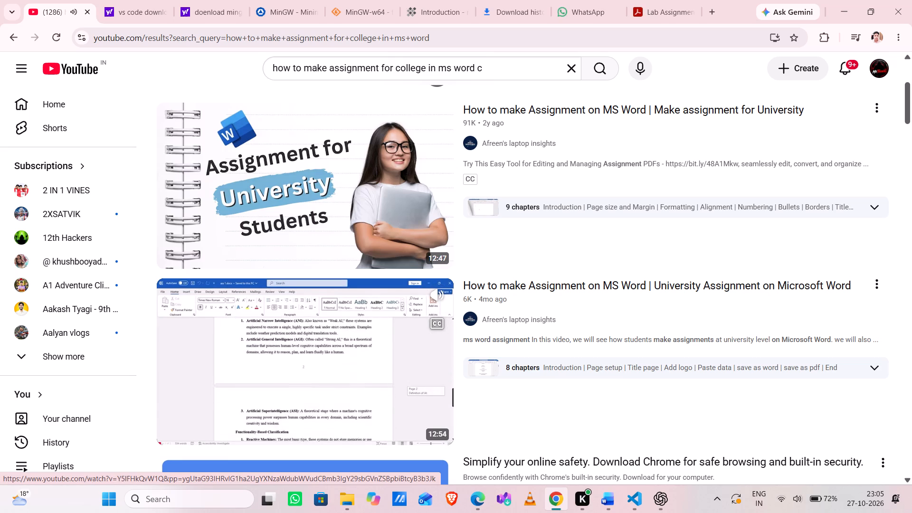
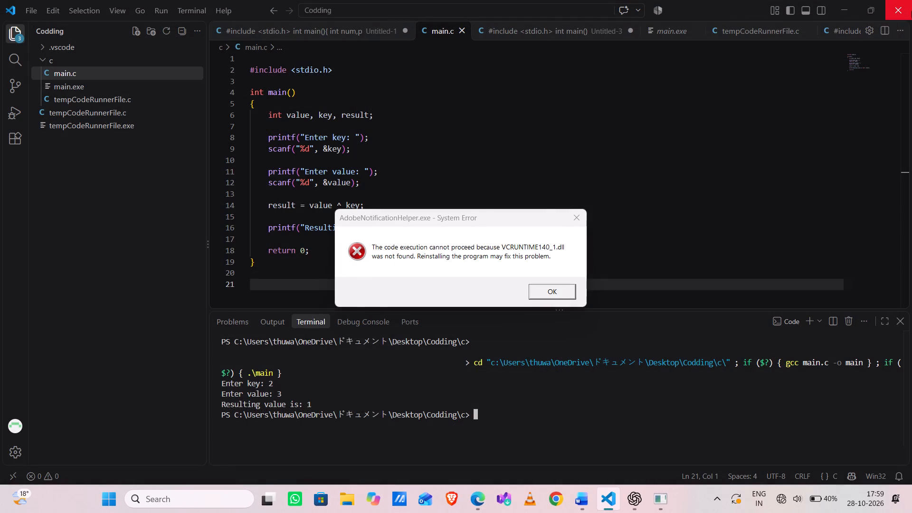
{"action": "left_click", "coordinate": [911, 14]}
{"action": "left_click", "coordinate": [911, 12]}
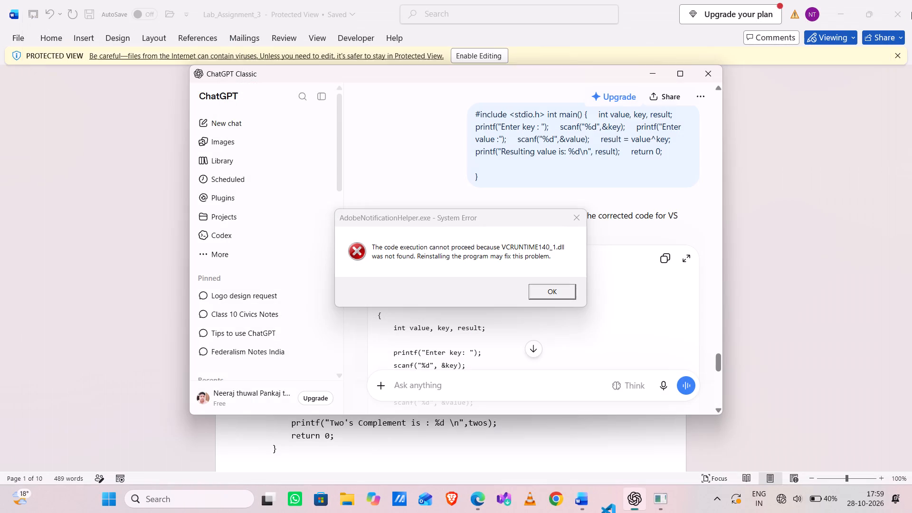
{"action": "left_click", "coordinate": [911, 0]}
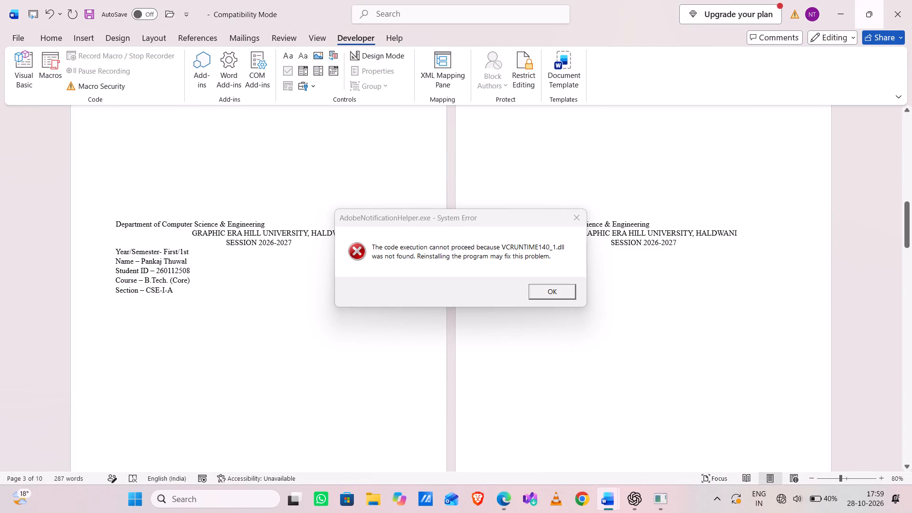
Dismiss the AdobeNotificationHelper.exe system error dialogs.
{"action": "right_click", "coordinate": [578, 217]}
{"action": "left_click", "coordinate": [578, 217]}
{"action": "left_click", "coordinate": [578, 217]}
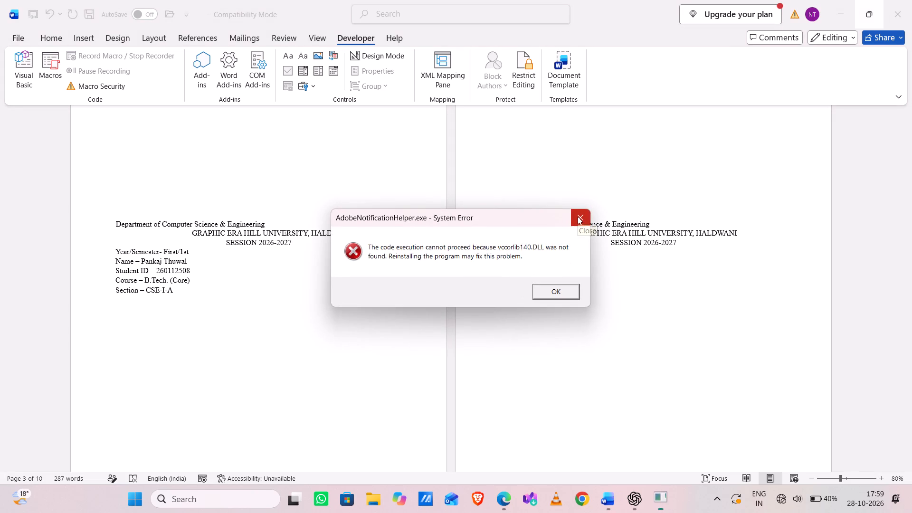
Dismiss the remaining AdobeNotificationHelper.exe system error dialogs over the Word document.
{"action": "left_click", "coordinate": [578, 217]}
{"action": "left_click", "coordinate": [578, 217]}
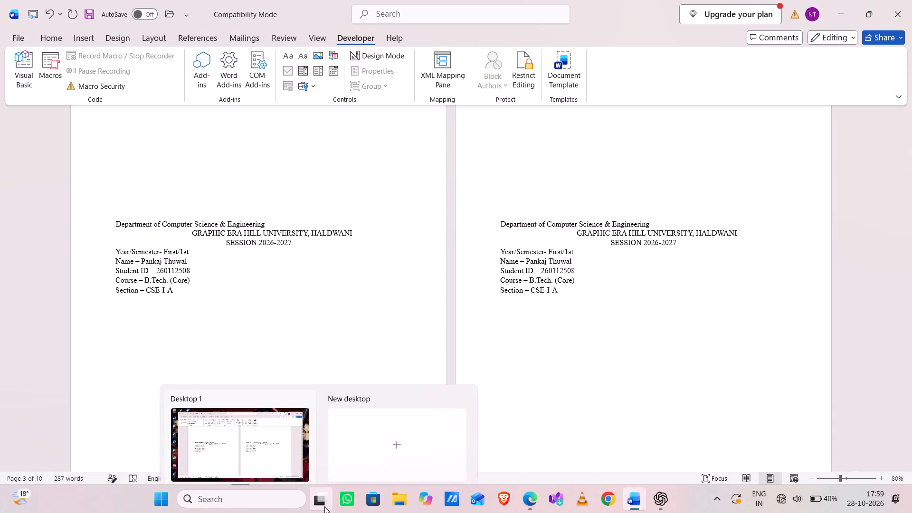
Switch from the Word document to WhatsApp.
{"action": "left_click", "coordinate": [347, 499]}
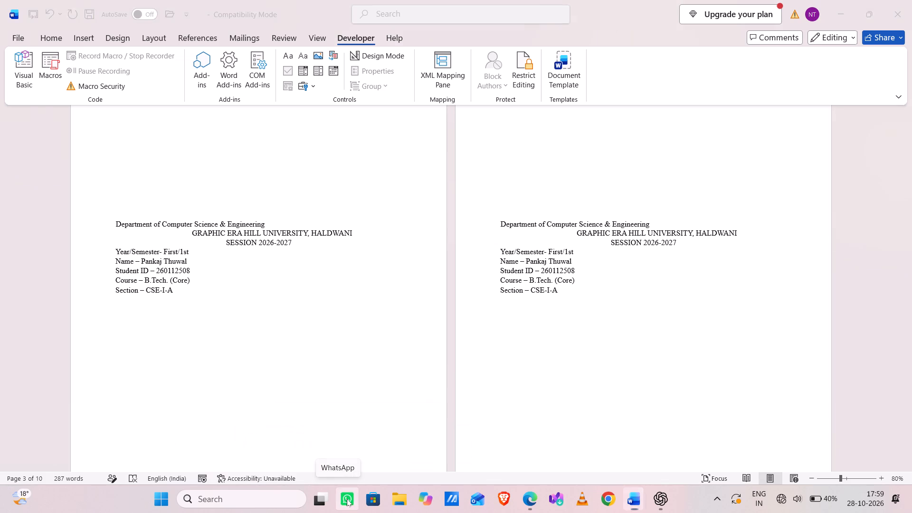
{"action": "left_click", "coordinate": [340, 495]}
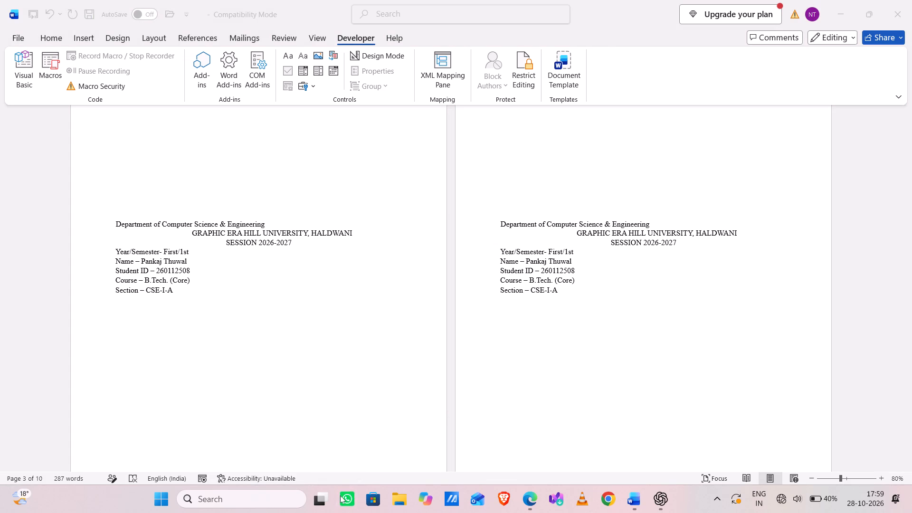
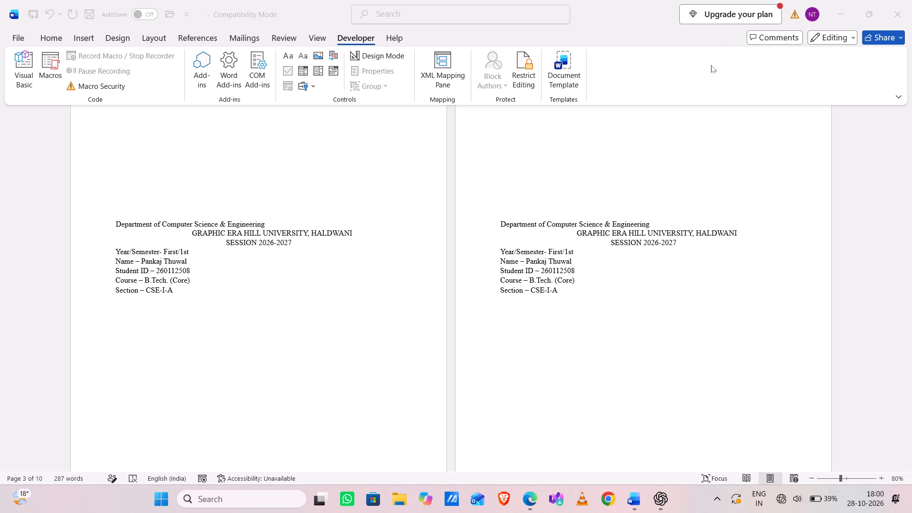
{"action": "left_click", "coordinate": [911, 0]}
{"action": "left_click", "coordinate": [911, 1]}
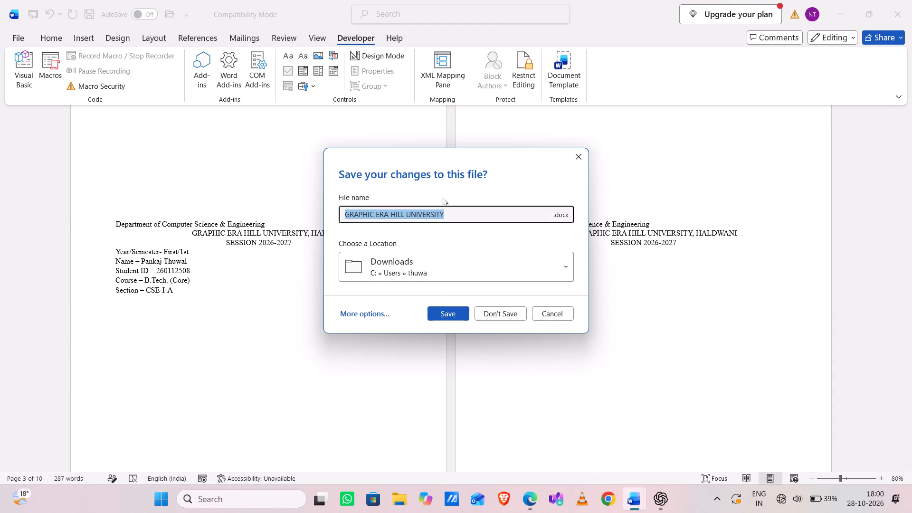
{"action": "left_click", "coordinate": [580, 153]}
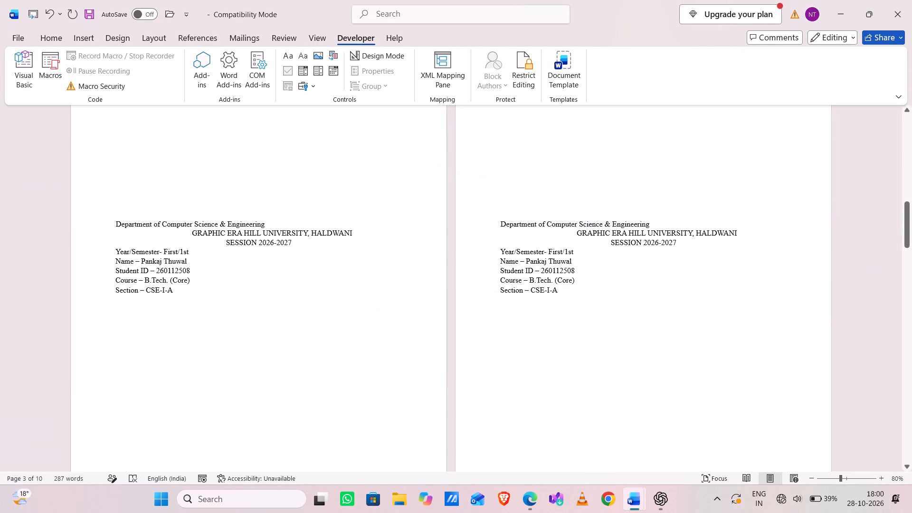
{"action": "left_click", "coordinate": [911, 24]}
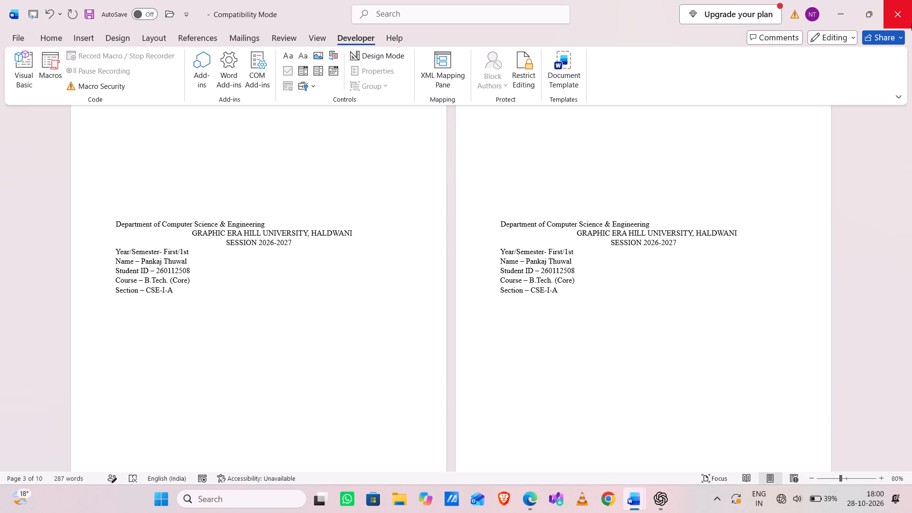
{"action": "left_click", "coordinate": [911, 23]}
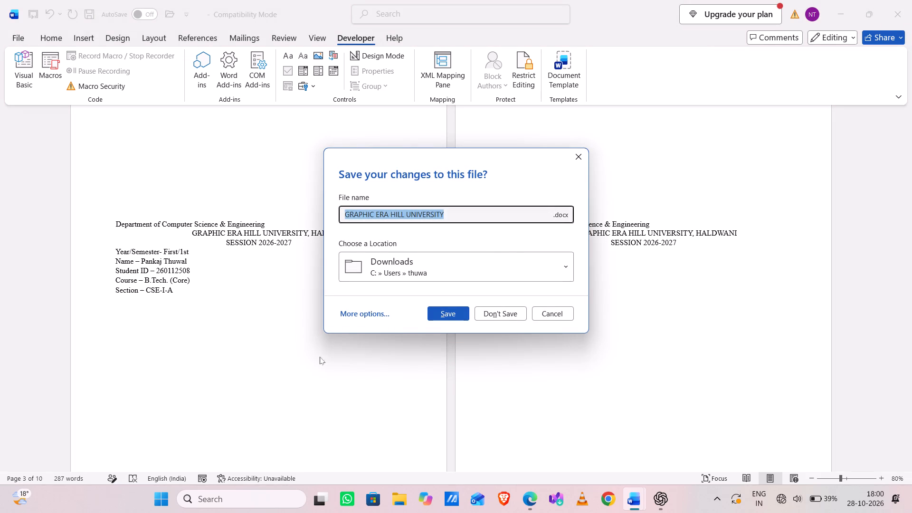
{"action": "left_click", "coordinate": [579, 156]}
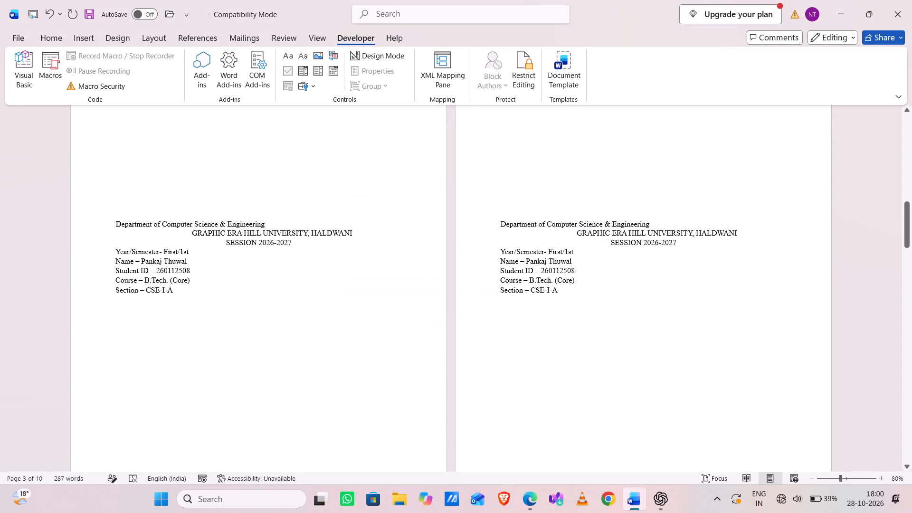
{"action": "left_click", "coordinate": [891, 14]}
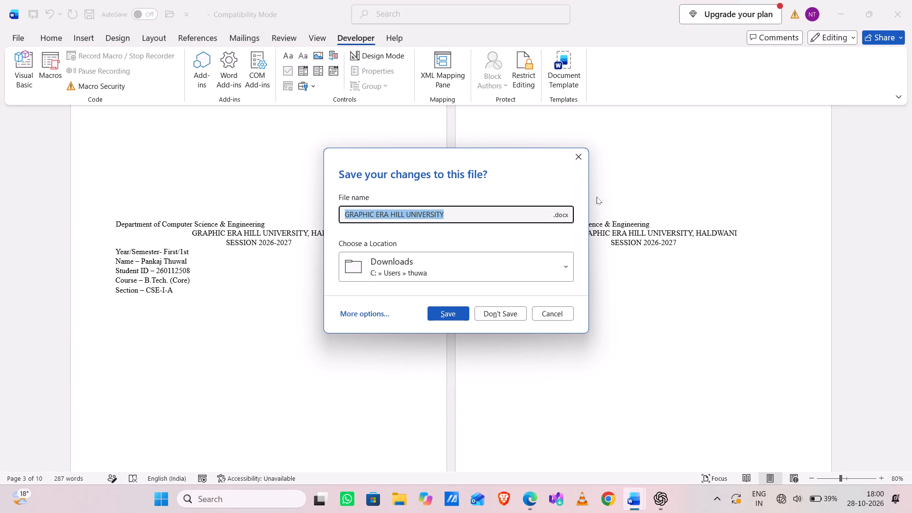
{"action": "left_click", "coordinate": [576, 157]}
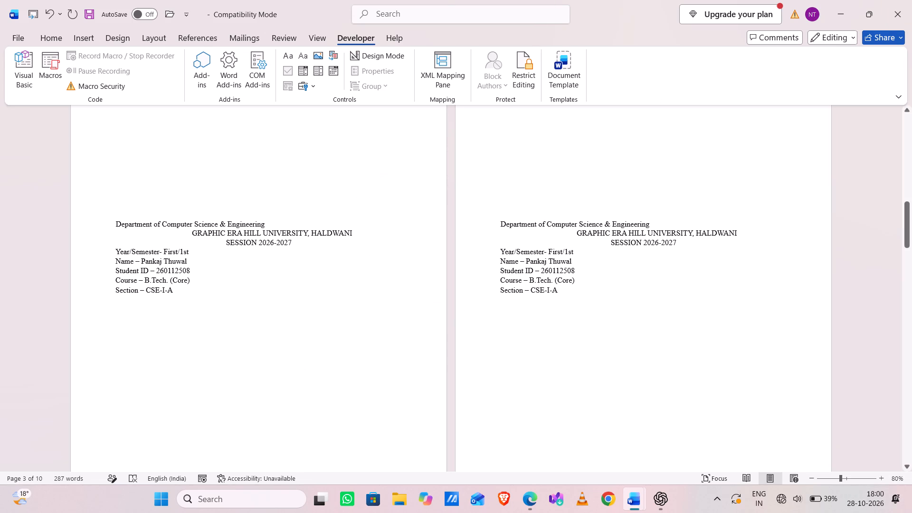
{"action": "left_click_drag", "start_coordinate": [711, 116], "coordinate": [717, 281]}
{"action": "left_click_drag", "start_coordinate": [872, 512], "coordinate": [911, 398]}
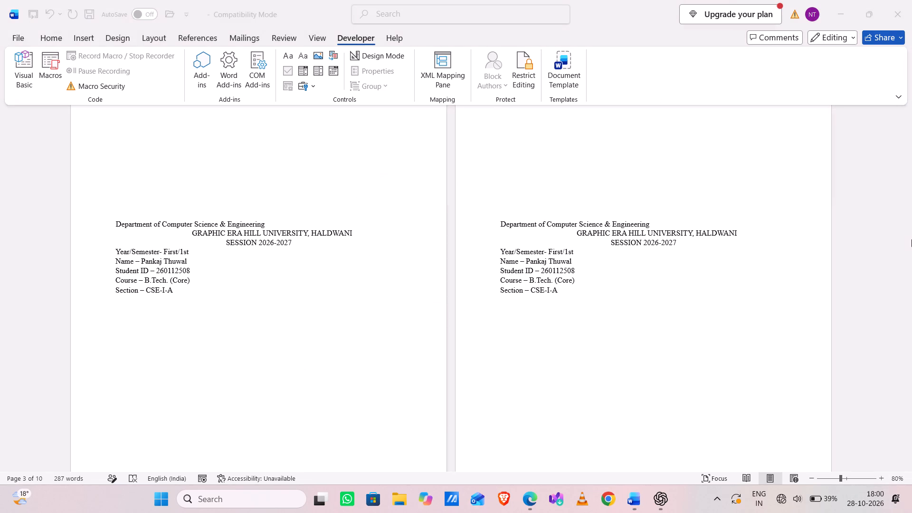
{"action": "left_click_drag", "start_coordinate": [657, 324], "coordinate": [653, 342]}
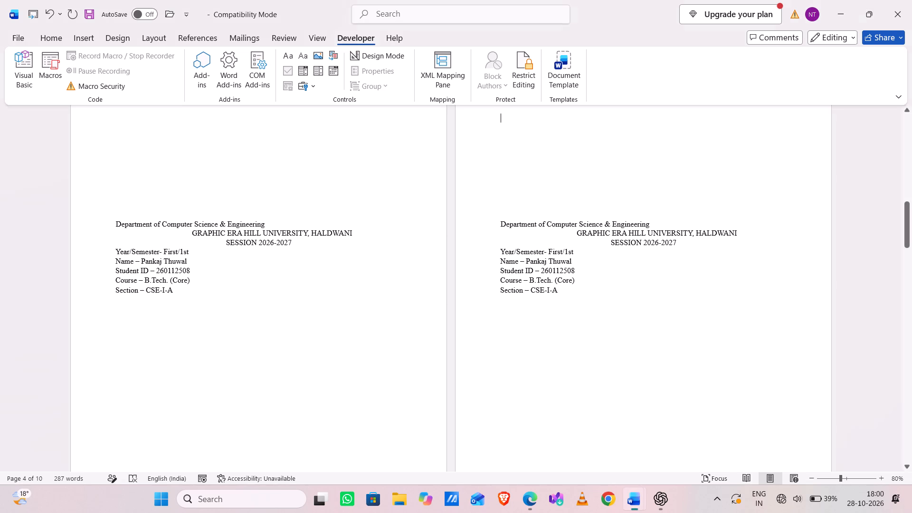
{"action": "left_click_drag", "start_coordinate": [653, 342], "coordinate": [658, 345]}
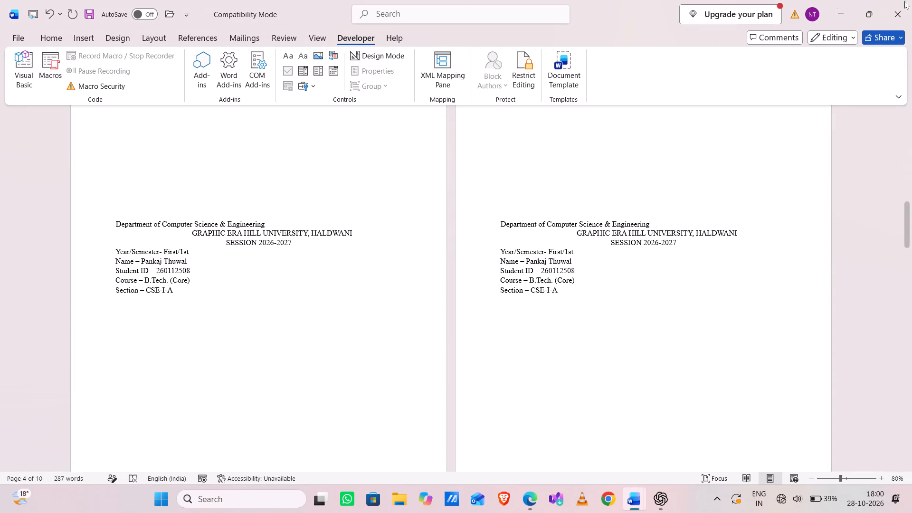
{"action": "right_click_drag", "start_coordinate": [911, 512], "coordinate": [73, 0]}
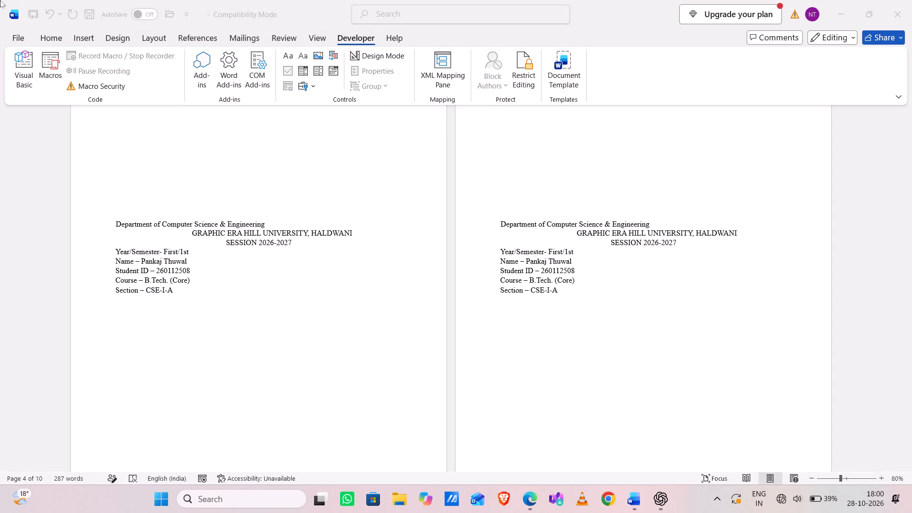
Minimise all open windows to show the desktop.
{"action": "left_click", "coordinate": [911, 512]}
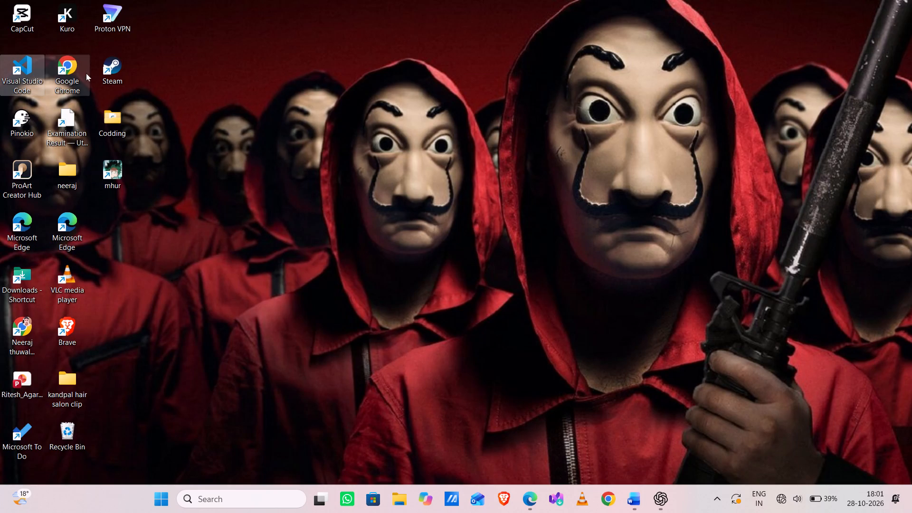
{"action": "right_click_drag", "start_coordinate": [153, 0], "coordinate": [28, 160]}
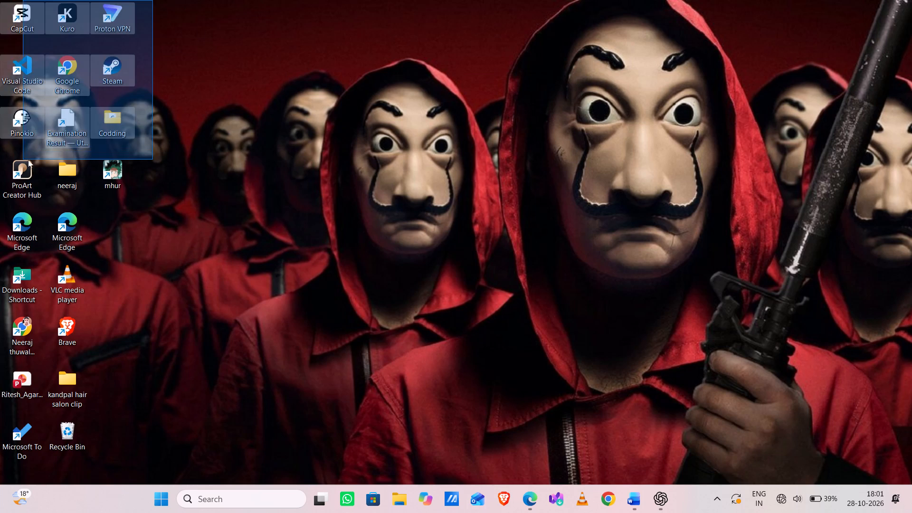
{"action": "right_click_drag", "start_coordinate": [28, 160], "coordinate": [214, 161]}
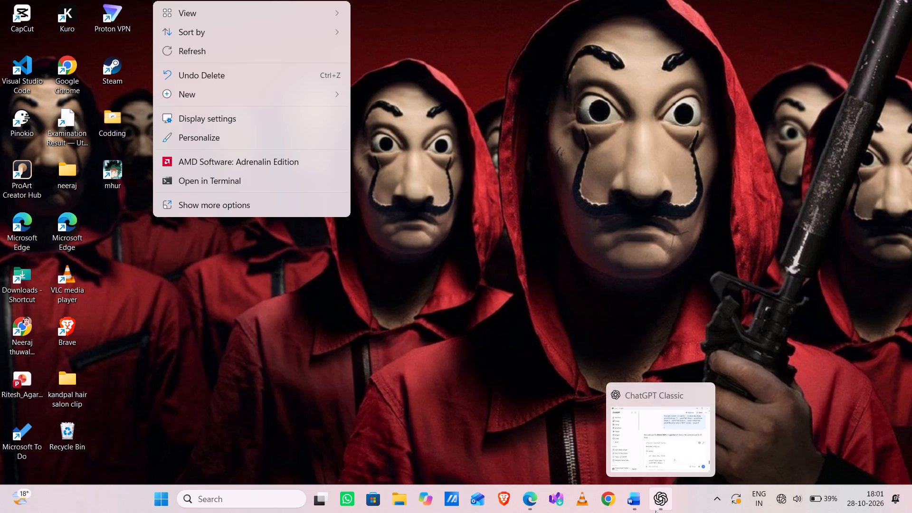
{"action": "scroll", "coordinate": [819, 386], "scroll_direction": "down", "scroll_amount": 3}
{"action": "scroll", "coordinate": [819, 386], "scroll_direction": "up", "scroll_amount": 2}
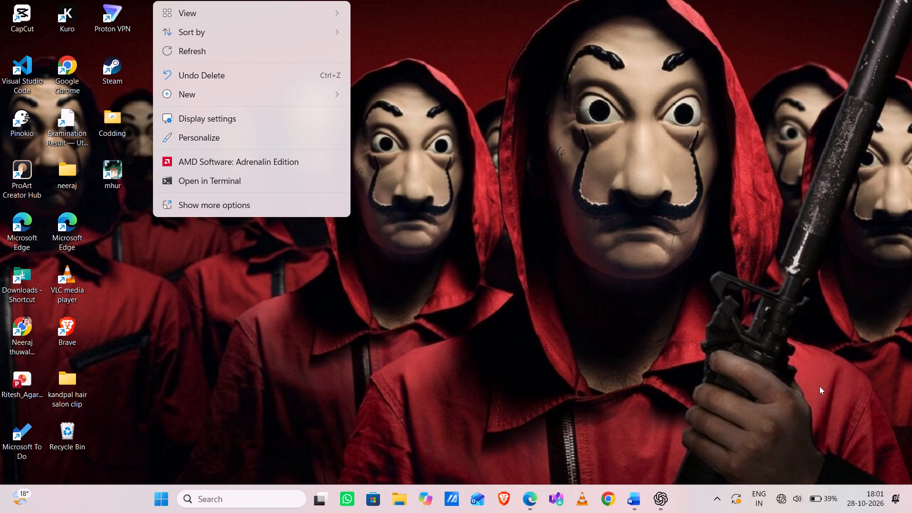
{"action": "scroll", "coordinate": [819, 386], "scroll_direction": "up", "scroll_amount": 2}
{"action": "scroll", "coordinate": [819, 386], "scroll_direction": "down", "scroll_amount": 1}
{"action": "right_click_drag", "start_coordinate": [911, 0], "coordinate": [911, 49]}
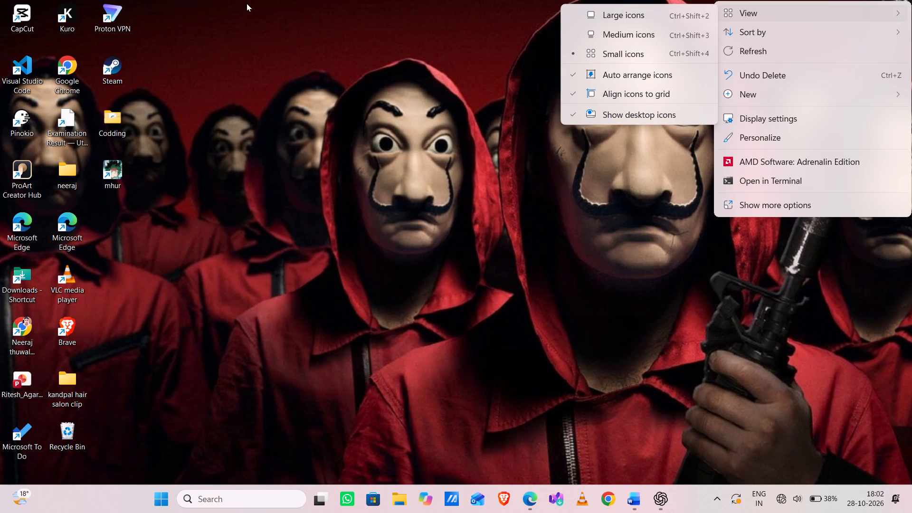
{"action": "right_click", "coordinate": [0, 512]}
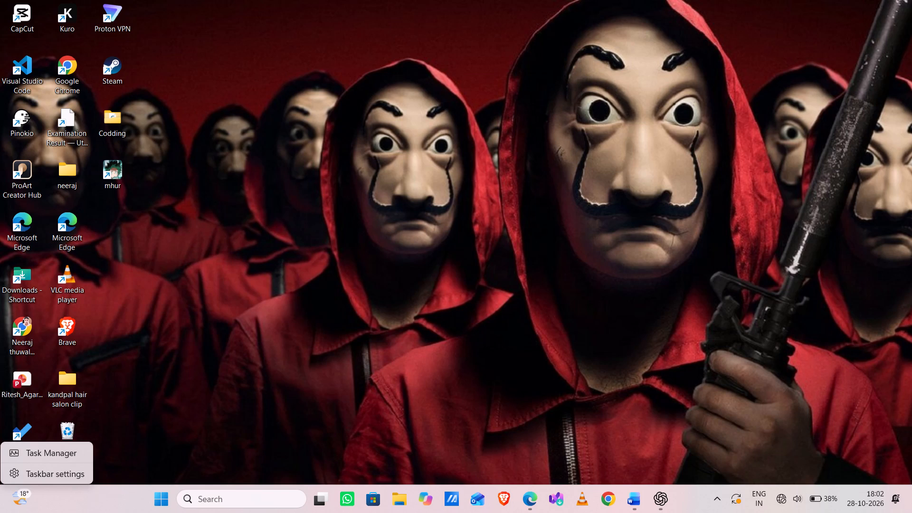
Delete the Brave shortcut from the desktop.
{"action": "right_click", "coordinate": [64, 339]}
{"action": "scroll", "coordinate": [64, 339], "scroll_direction": "down", "scroll_amount": 2}
{"action": "scroll", "coordinate": [64, 340], "scroll_direction": "up", "scroll_amount": 1}
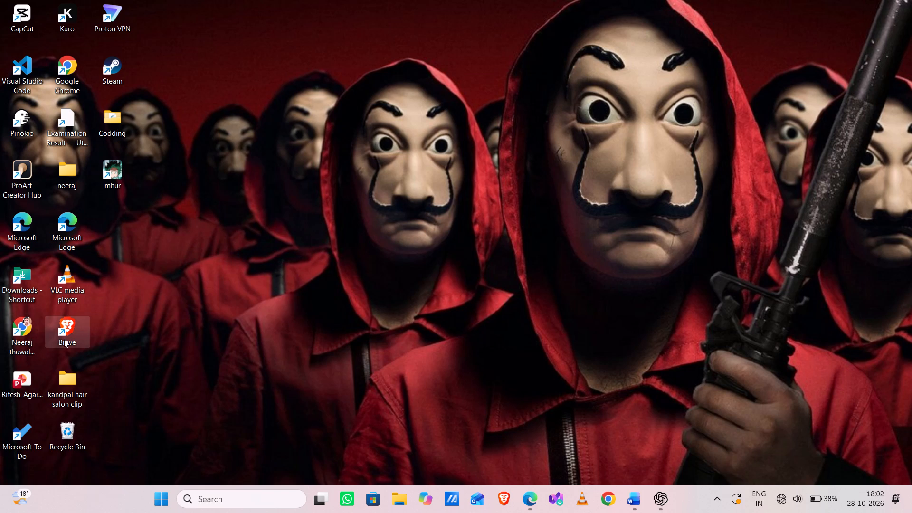
{"action": "scroll", "coordinate": [64, 340], "scroll_direction": "up", "scroll_amount": 3}
{"action": "scroll", "coordinate": [65, 340], "scroll_direction": "down", "scroll_amount": 5}
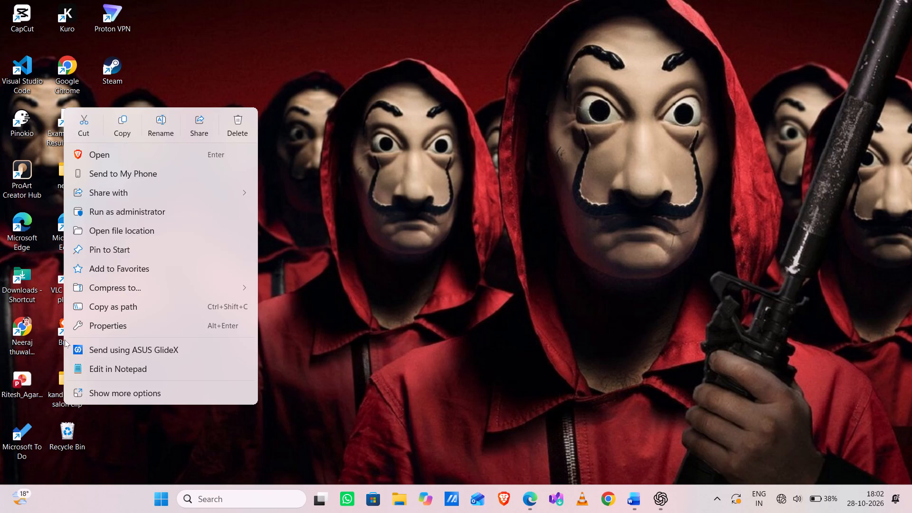
{"action": "scroll", "coordinate": [65, 340], "scroll_direction": "up", "scroll_amount": 3}
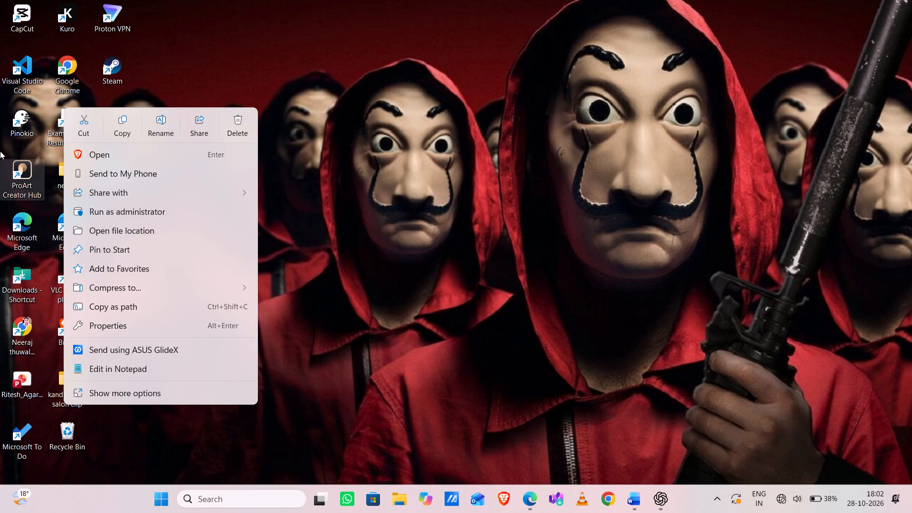
{"action": "scroll", "coordinate": [0, 151], "scroll_direction": "down", "scroll_amount": 12}
{"action": "scroll", "coordinate": [0, 151], "scroll_direction": "up", "scroll_amount": 14}
{"action": "scroll", "coordinate": [0, 151], "scroll_direction": "down", "scroll_amount": 8}
{"action": "scroll", "coordinate": [0, 151], "scroll_direction": "up", "scroll_amount": 15}
{"action": "scroll", "coordinate": [0, 151], "scroll_direction": "down", "scroll_amount": 11}
{"action": "scroll", "coordinate": [2, 155], "scroll_direction": "up", "scroll_amount": 4}
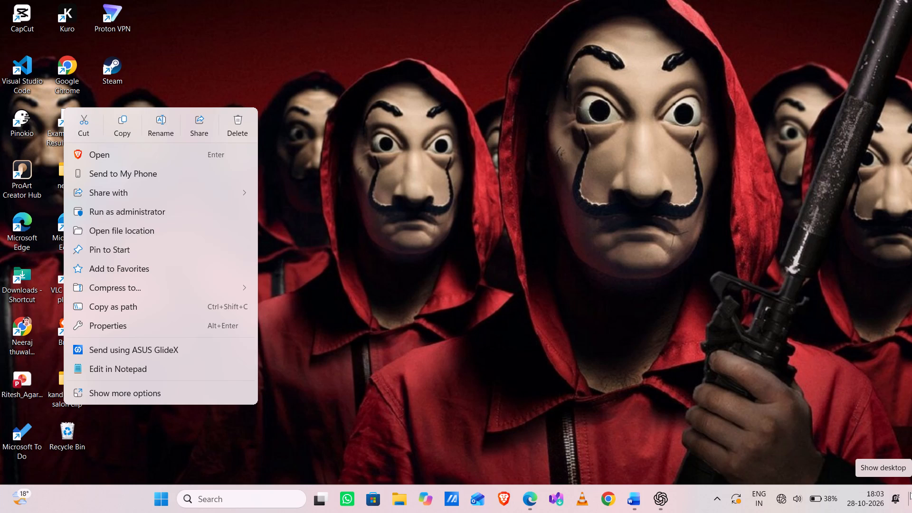
{"action": "scroll", "coordinate": [910, 492], "scroll_direction": "up", "scroll_amount": 1}
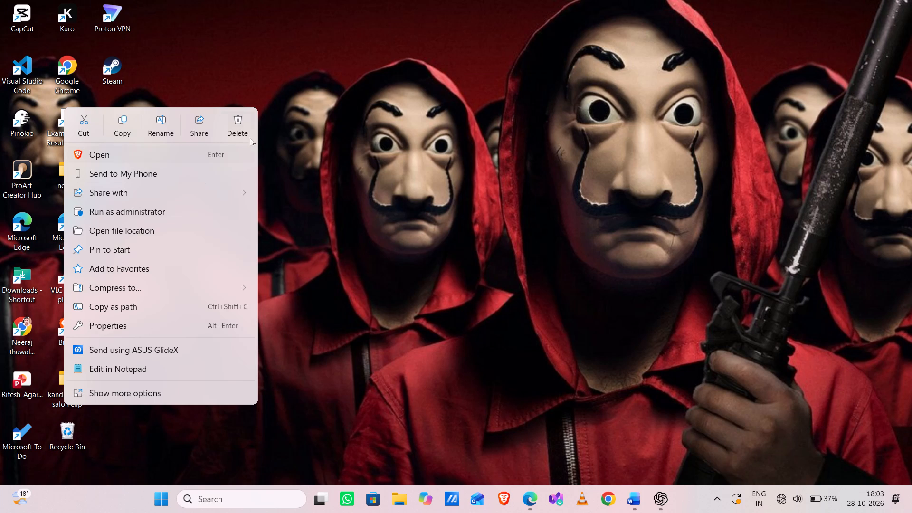
{"action": "right_click", "coordinate": [238, 114]}
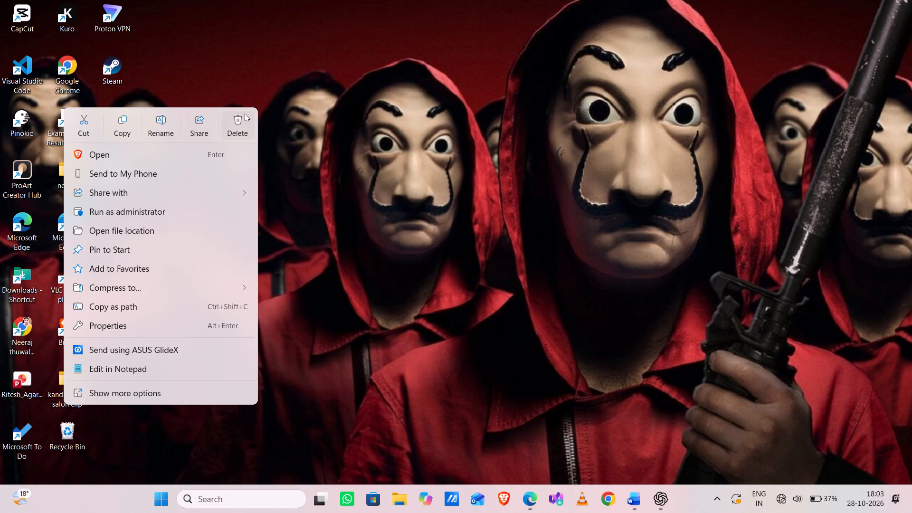
{"action": "right_click", "coordinate": [236, 117]}
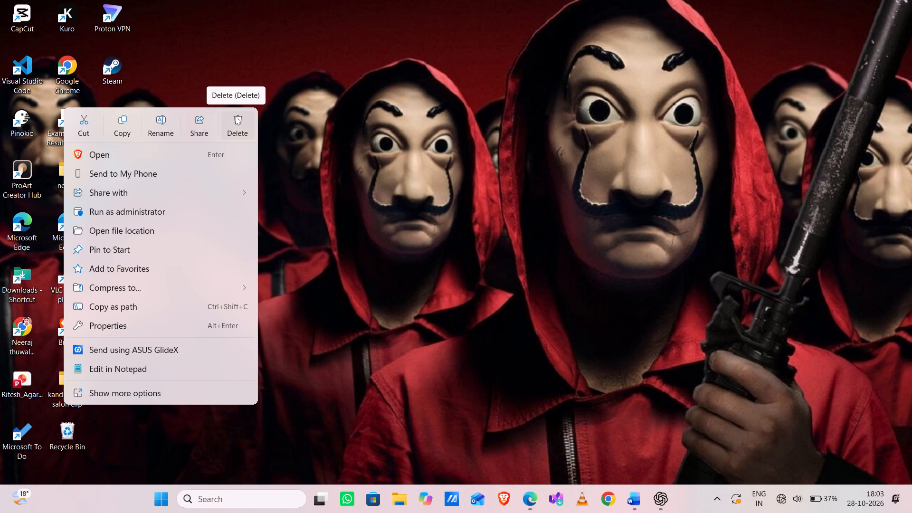
{"action": "left_click", "coordinate": [236, 117]}
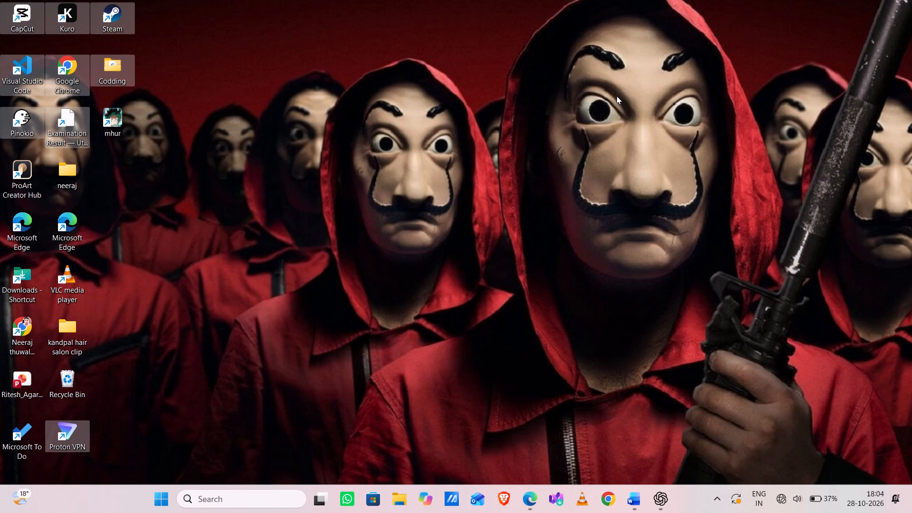
Open the list of Wi-Fi networks to check the wireless connection.
{"action": "left_click", "coordinate": [810, 512]}
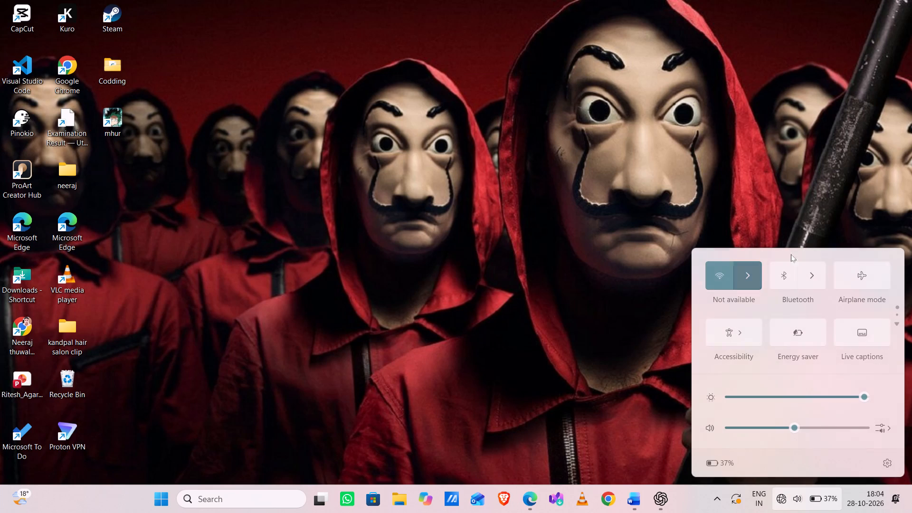
{"action": "left_click", "coordinate": [754, 278]}
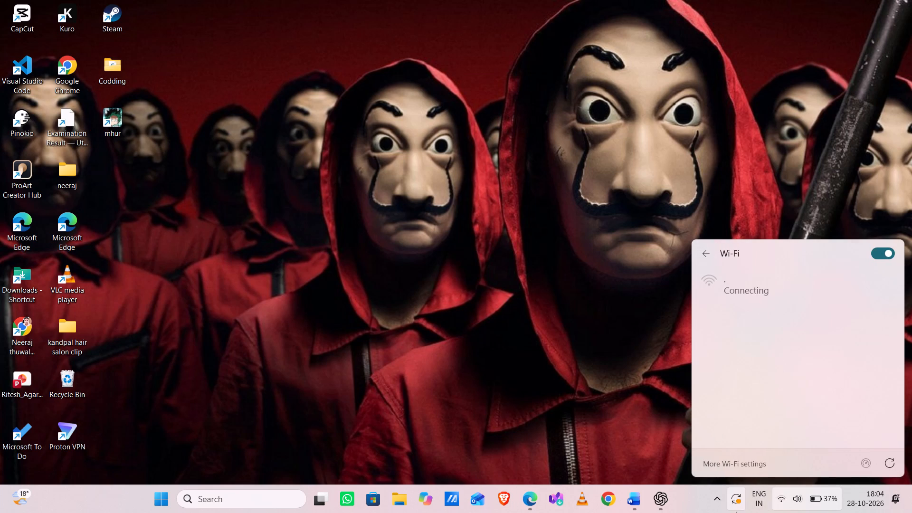
Switch to Google Chrome, choose the profile with the portrait photo, and open youtube.com.
{"action": "left_click", "coordinate": [588, 507]}
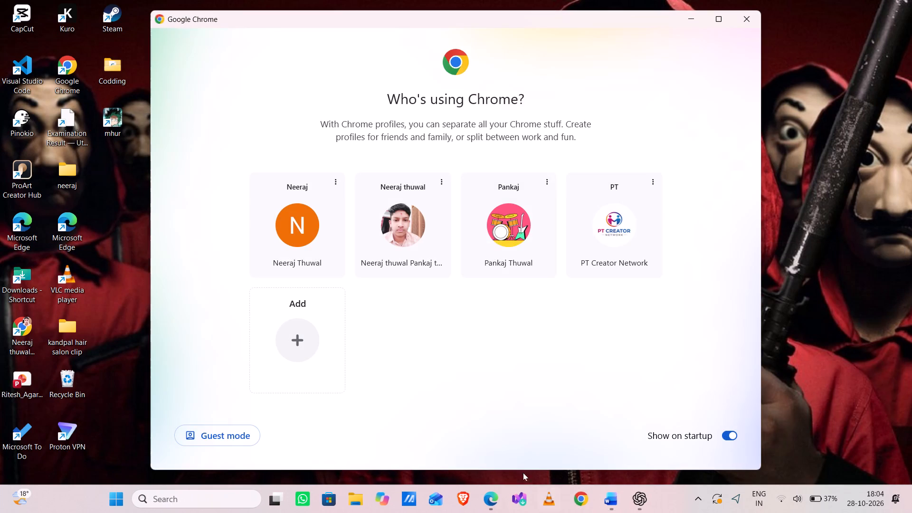
{"action": "left_click", "coordinate": [360, 234]}
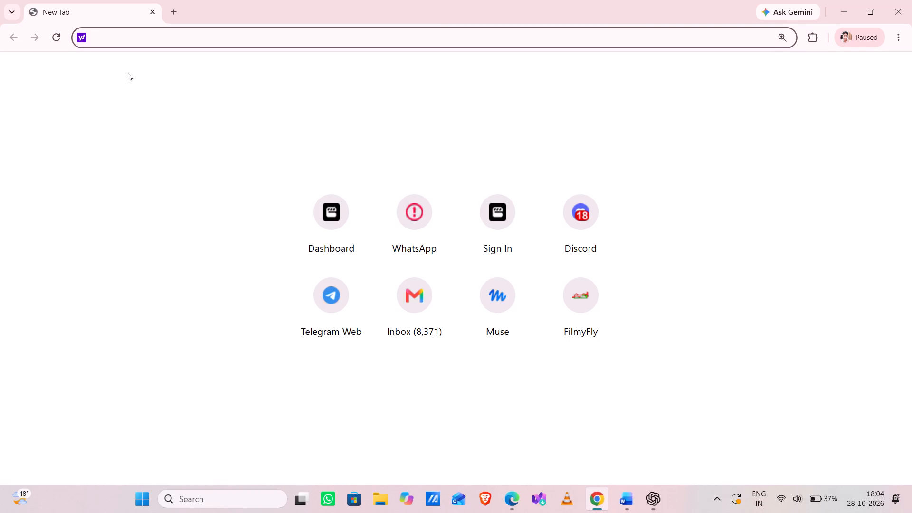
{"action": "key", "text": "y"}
{"action": "left_click", "coordinate": [143, 66]}
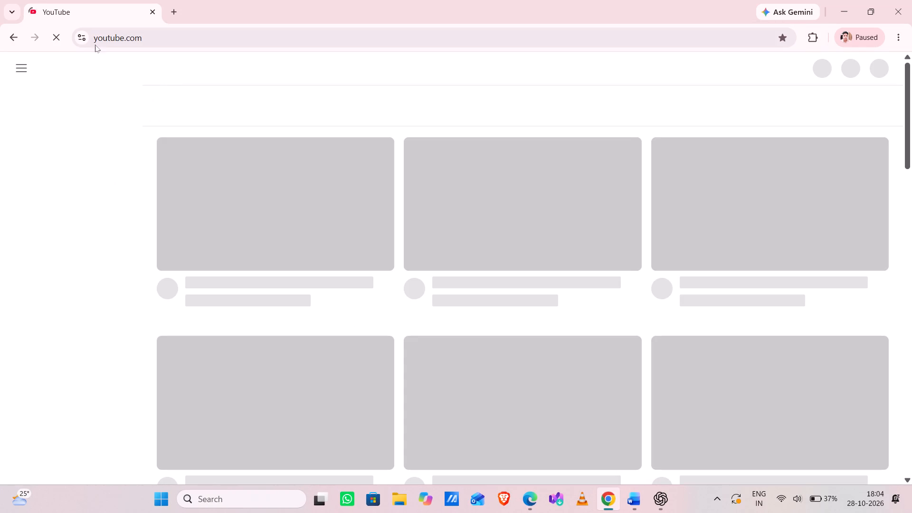
{"action": "right_click", "coordinate": [130, 66]}
{"action": "left_click", "coordinate": [130, 66]}
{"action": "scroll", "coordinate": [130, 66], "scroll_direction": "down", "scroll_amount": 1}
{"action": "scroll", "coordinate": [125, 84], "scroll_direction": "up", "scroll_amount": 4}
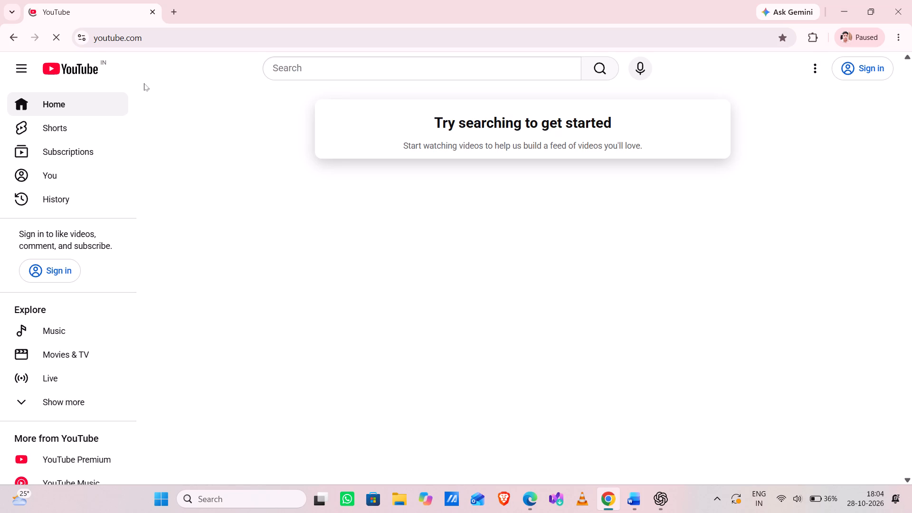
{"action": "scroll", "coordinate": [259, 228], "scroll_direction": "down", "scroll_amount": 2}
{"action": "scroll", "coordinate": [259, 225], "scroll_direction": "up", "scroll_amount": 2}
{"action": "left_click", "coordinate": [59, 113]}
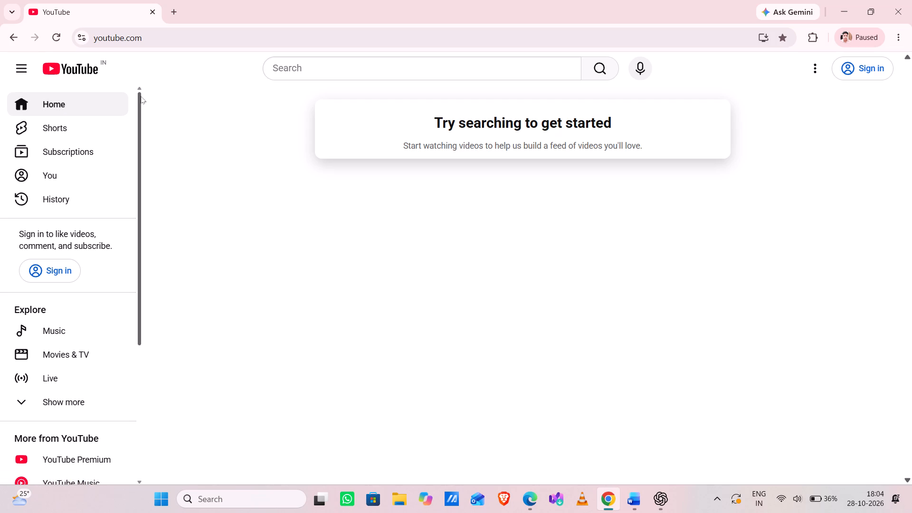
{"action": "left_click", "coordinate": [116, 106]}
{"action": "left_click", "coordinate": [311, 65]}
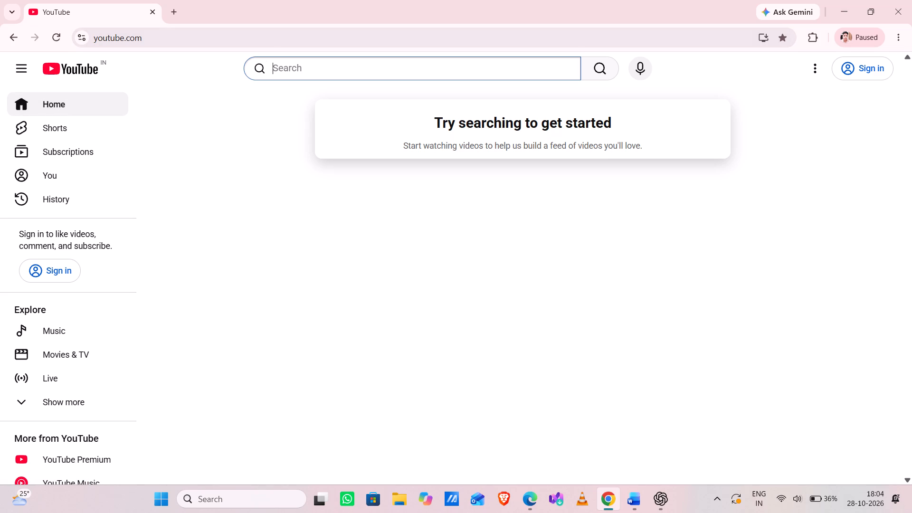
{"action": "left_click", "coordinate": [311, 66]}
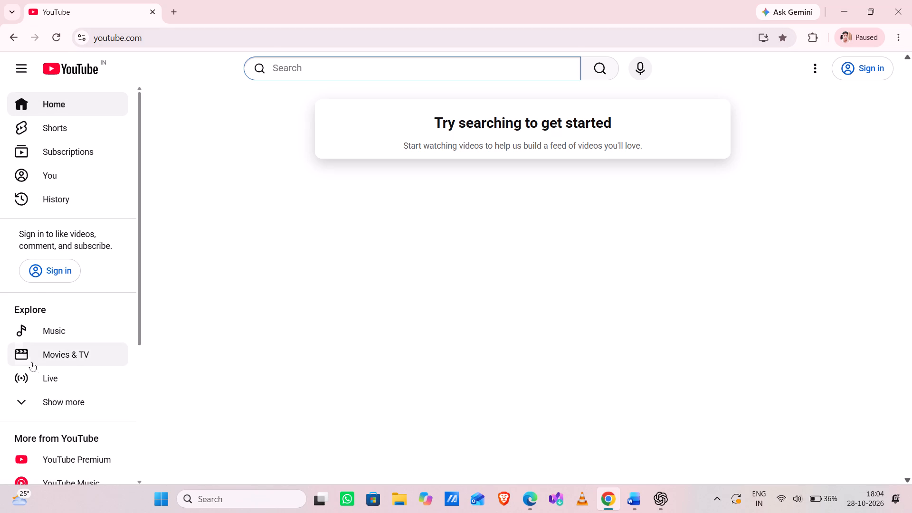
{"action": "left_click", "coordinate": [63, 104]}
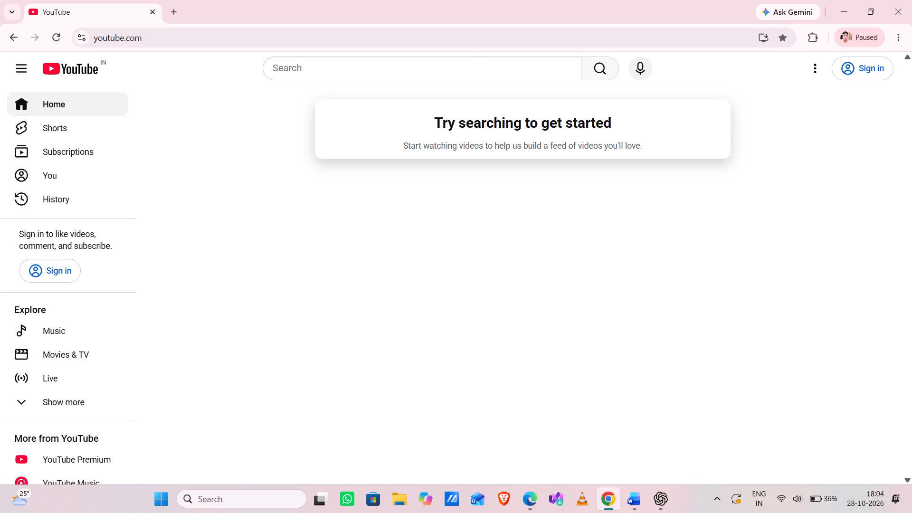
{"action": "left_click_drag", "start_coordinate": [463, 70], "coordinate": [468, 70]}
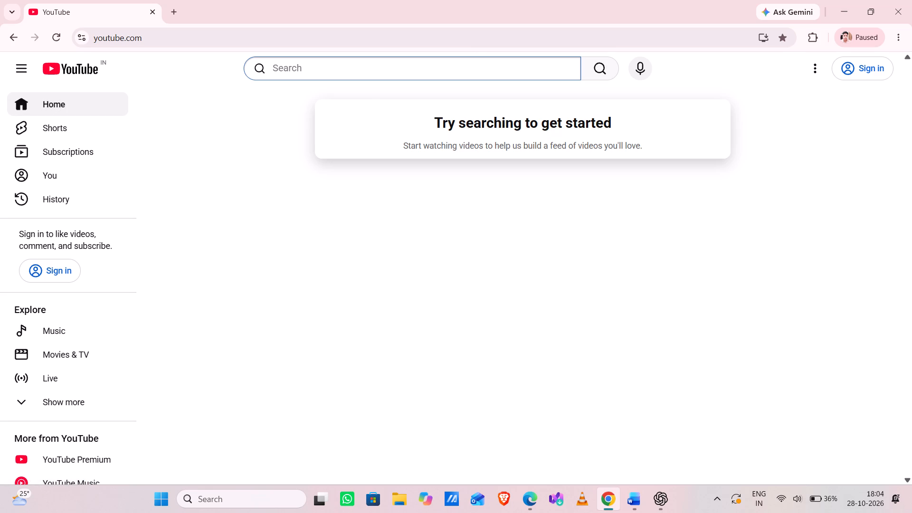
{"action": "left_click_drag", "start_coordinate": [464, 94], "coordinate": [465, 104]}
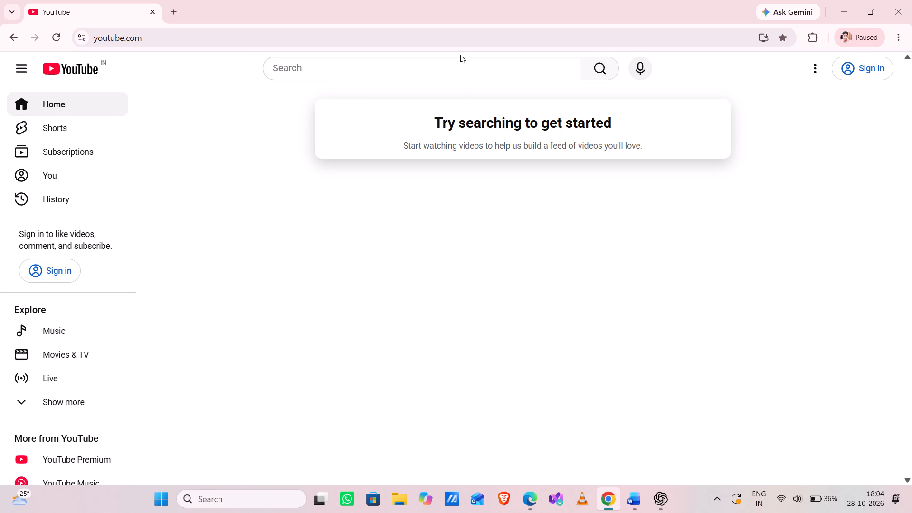
Search YouTube for bhajan using the matching suggestion for "bh".
{"action": "left_click", "coordinate": [457, 78]}
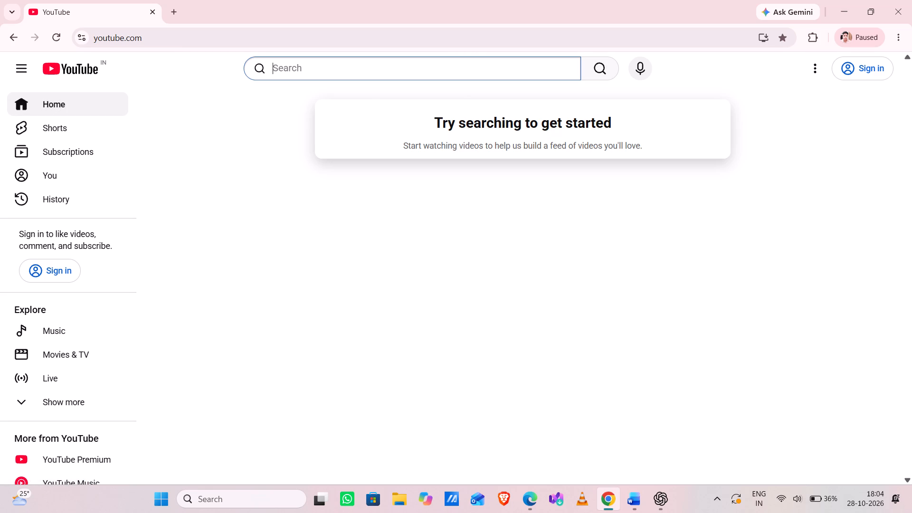
{"action": "key", "text": "b"}
{"action": "key", "text": "h"}
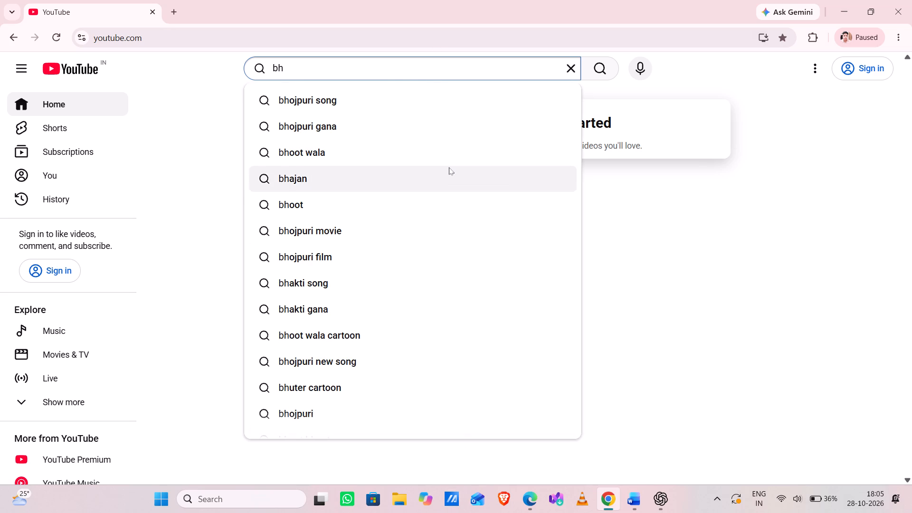
{"action": "left_click", "coordinate": [449, 167]}
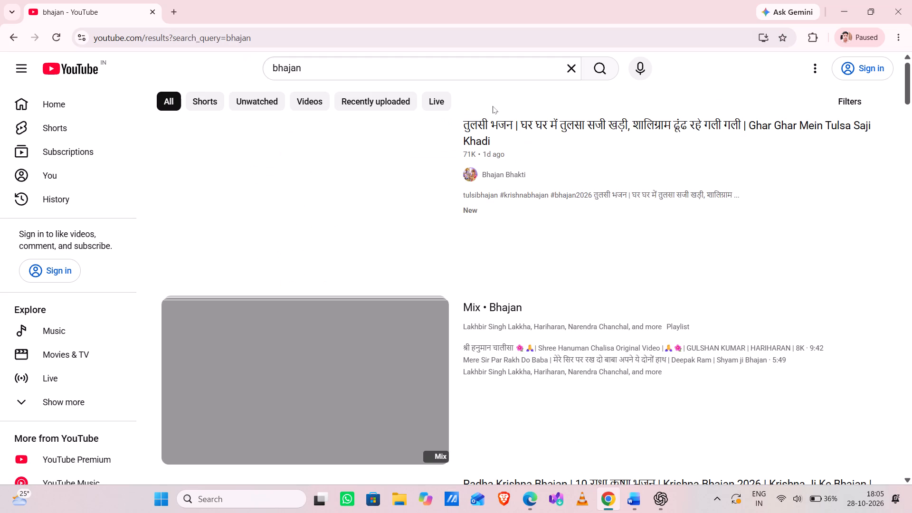